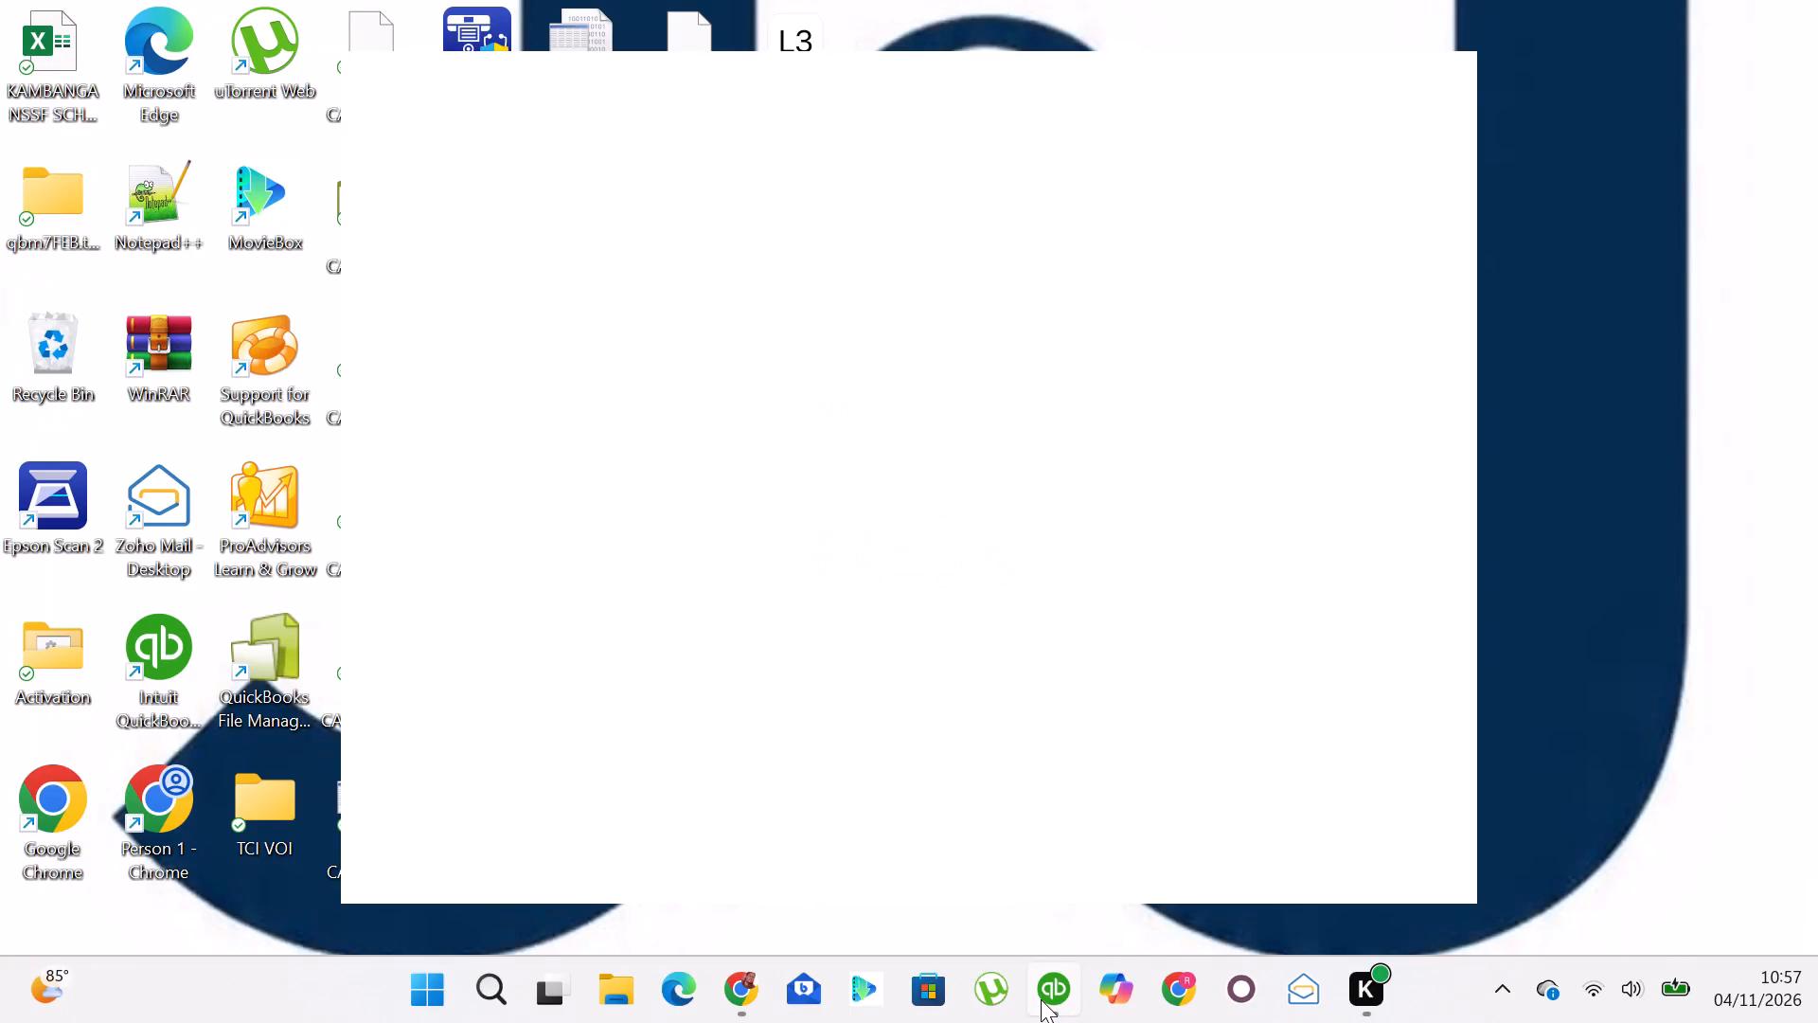
# Launch Intuit QuickBooks Enterprise and bring its window to the front.
pyautogui.click(1056, 987)
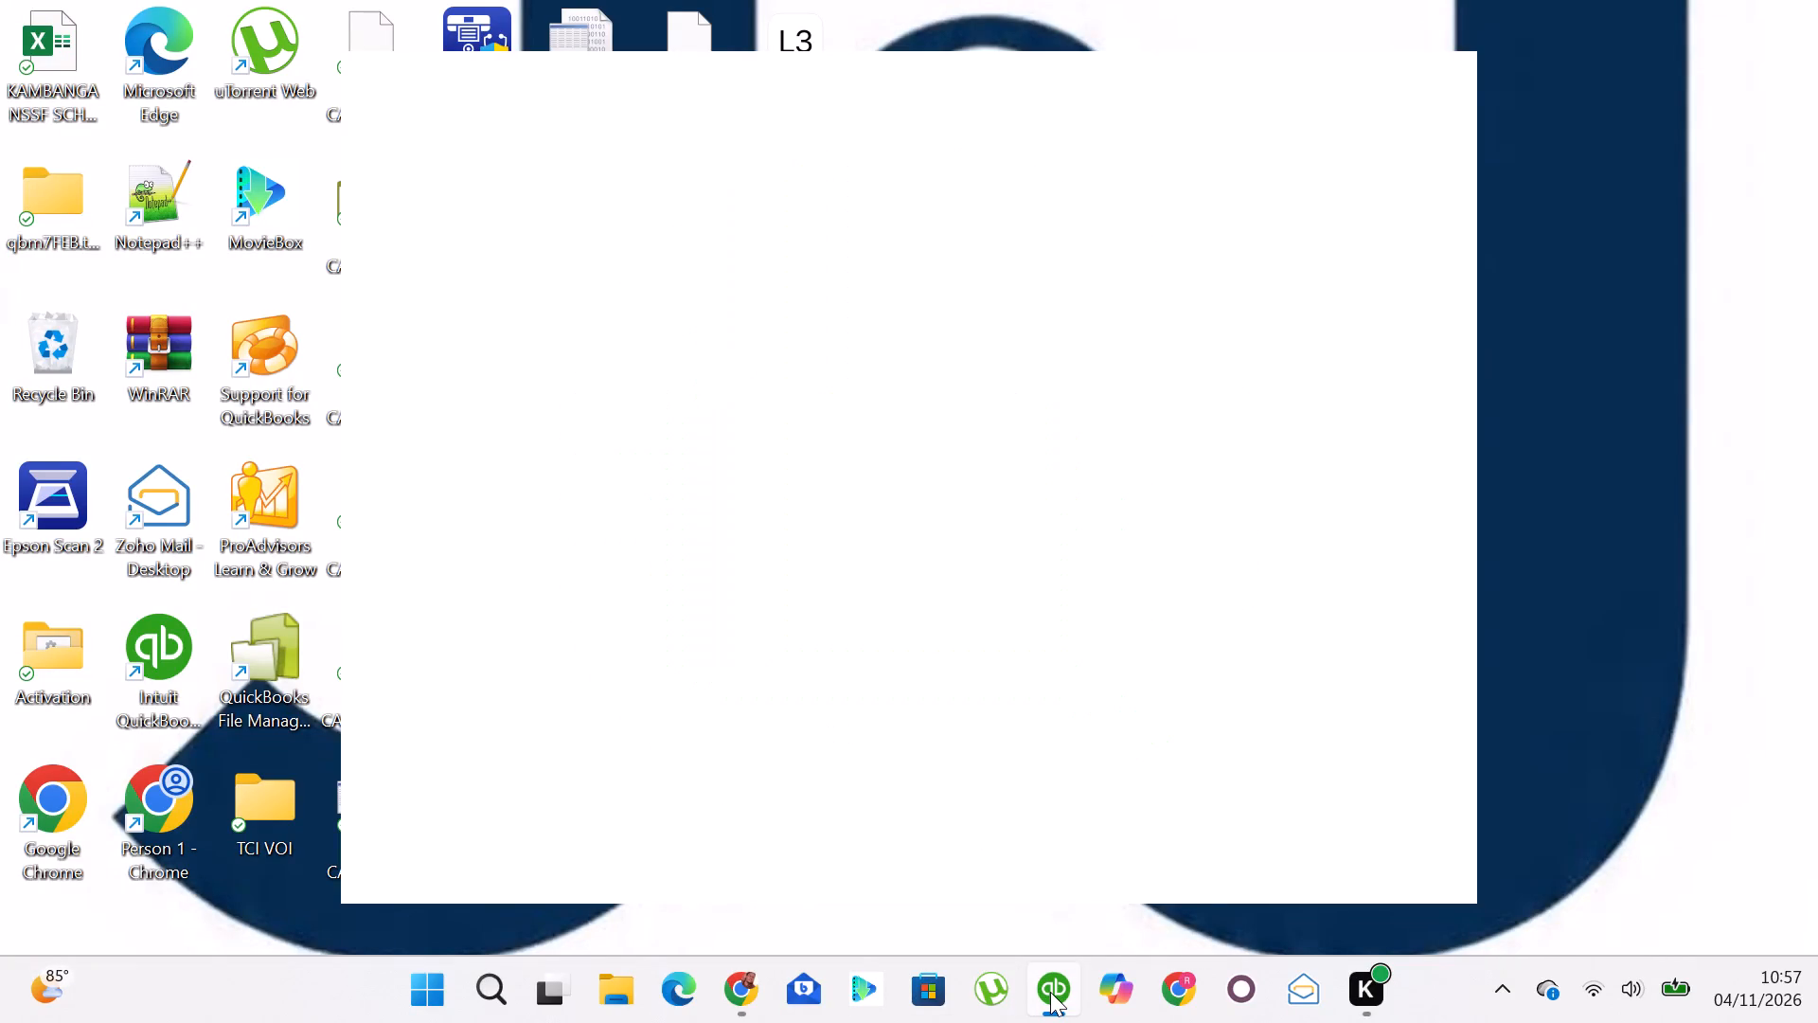
pyautogui.click(1050, 992)
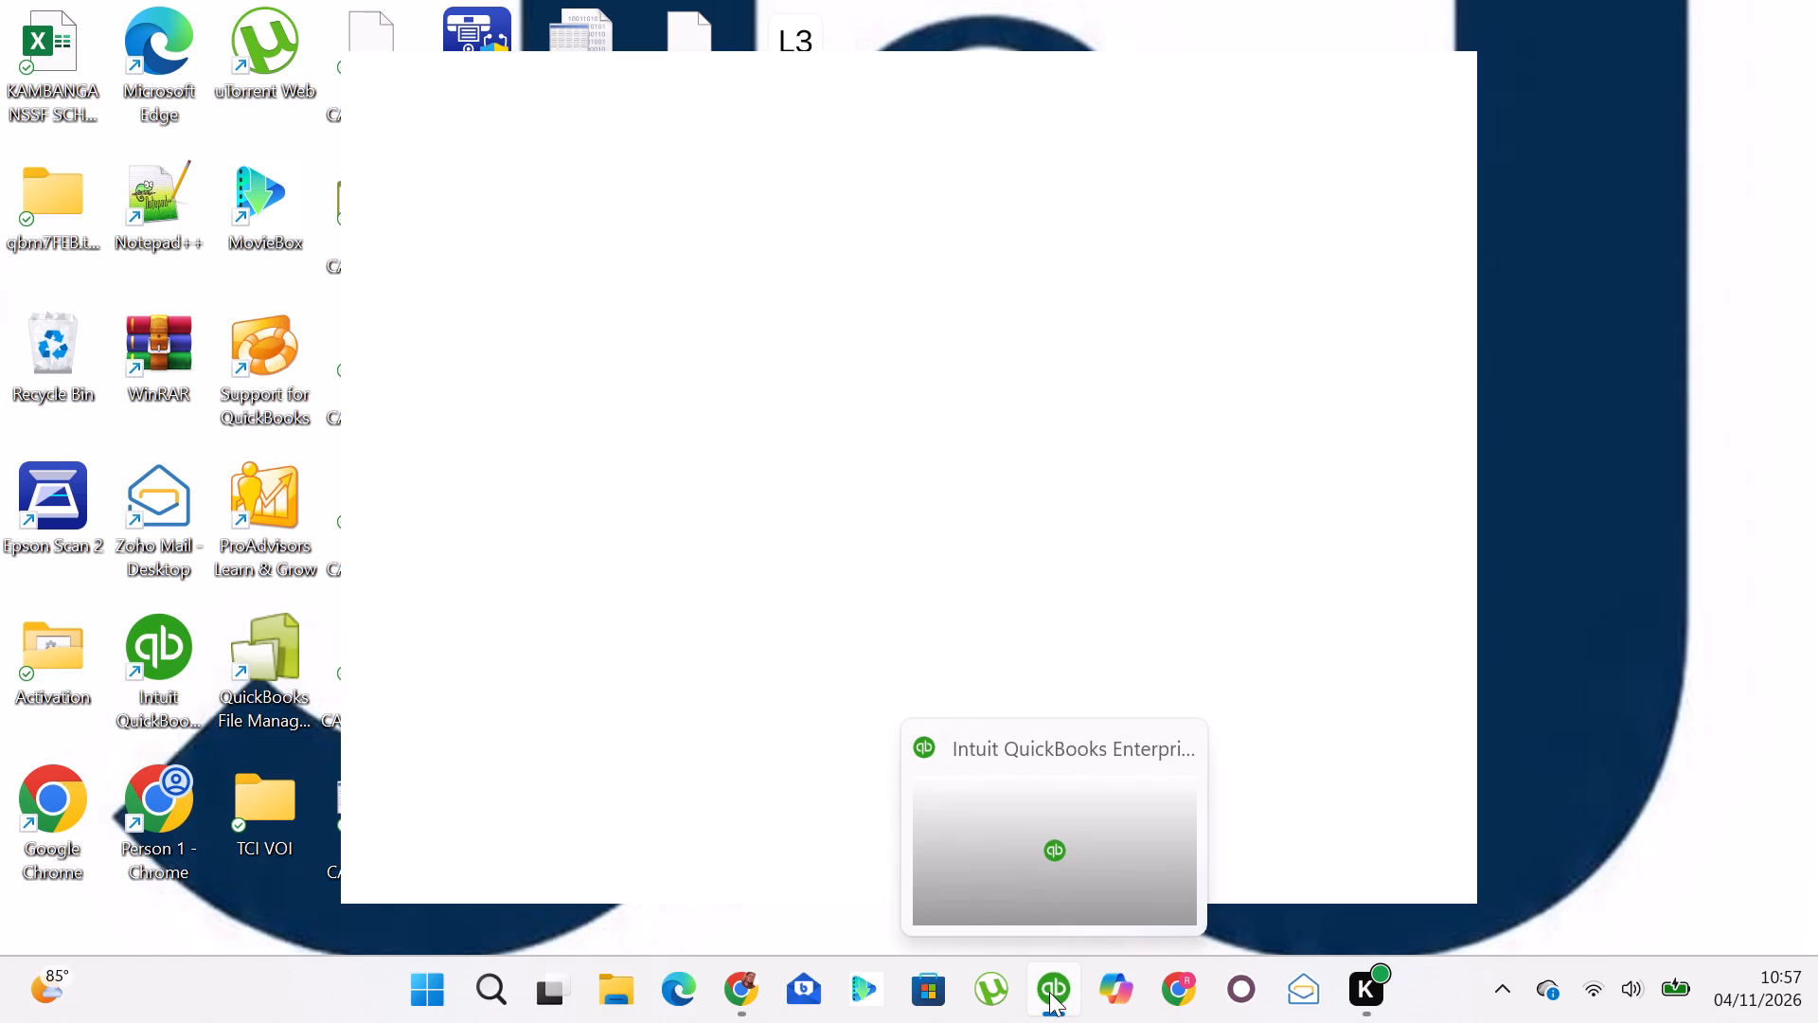
pyautogui.click(1049, 992)
pyautogui.click(1063, 874)
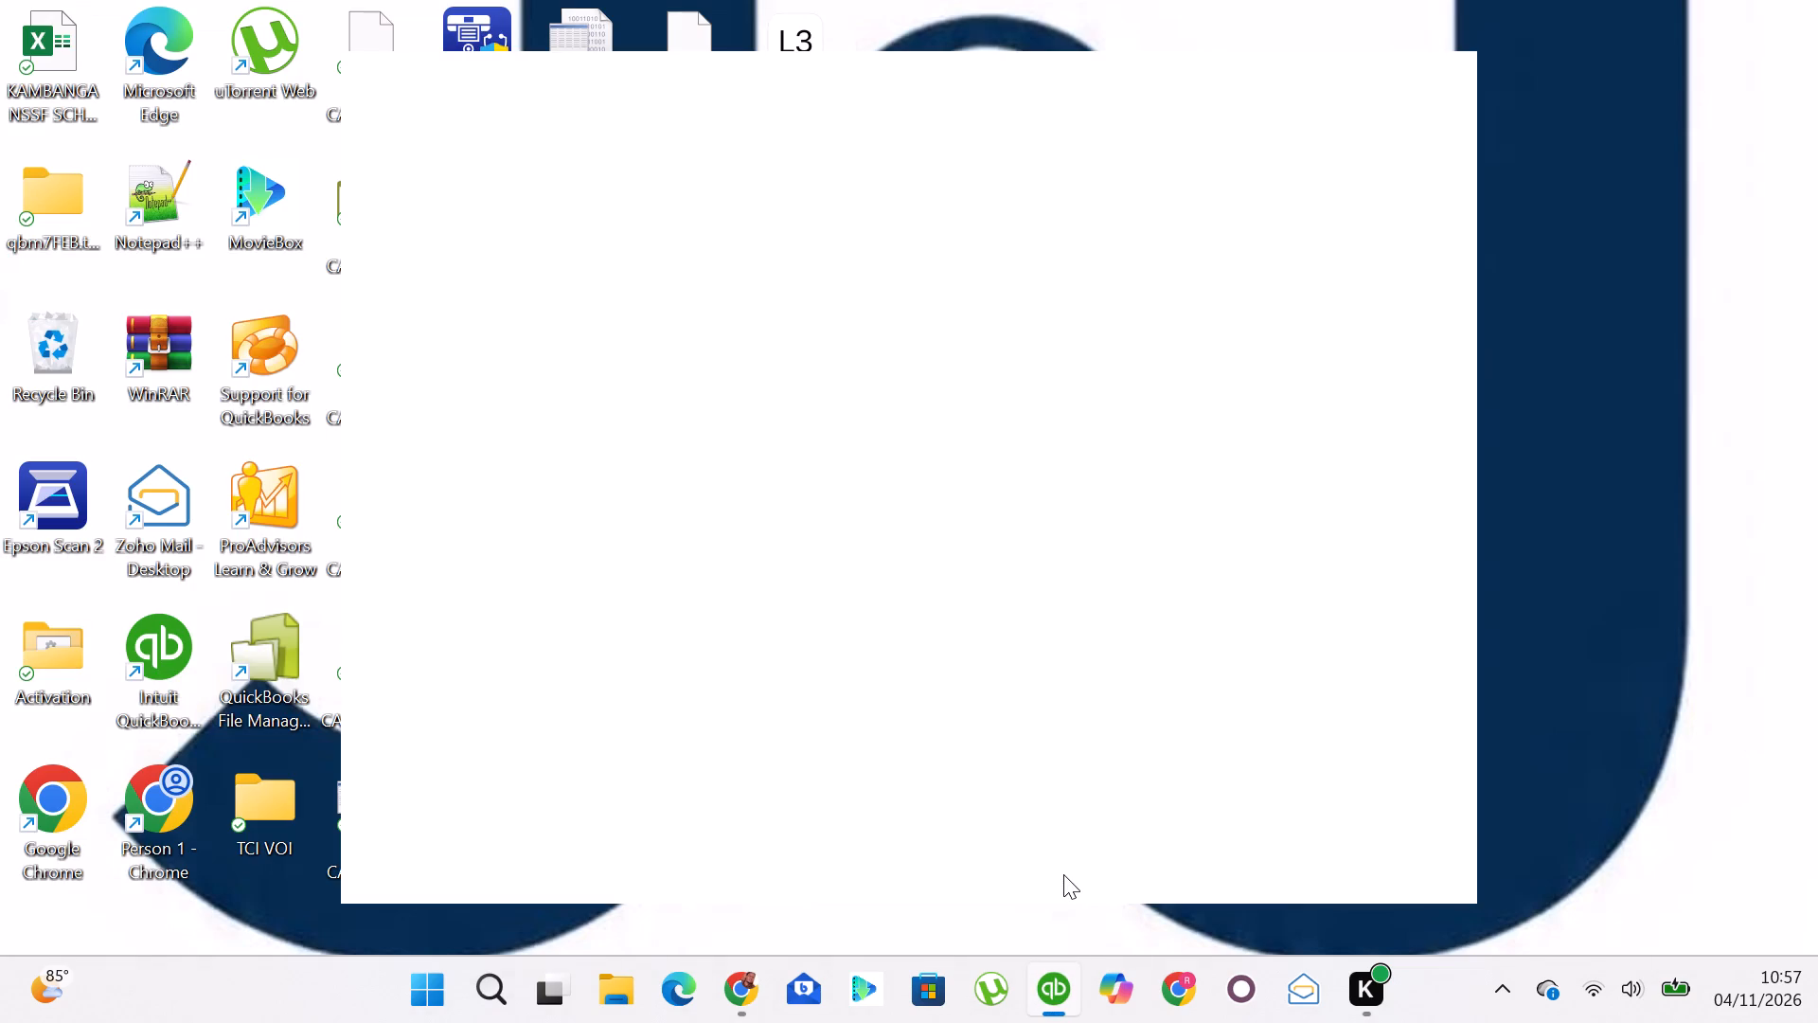
pyautogui.click(1574, 733)
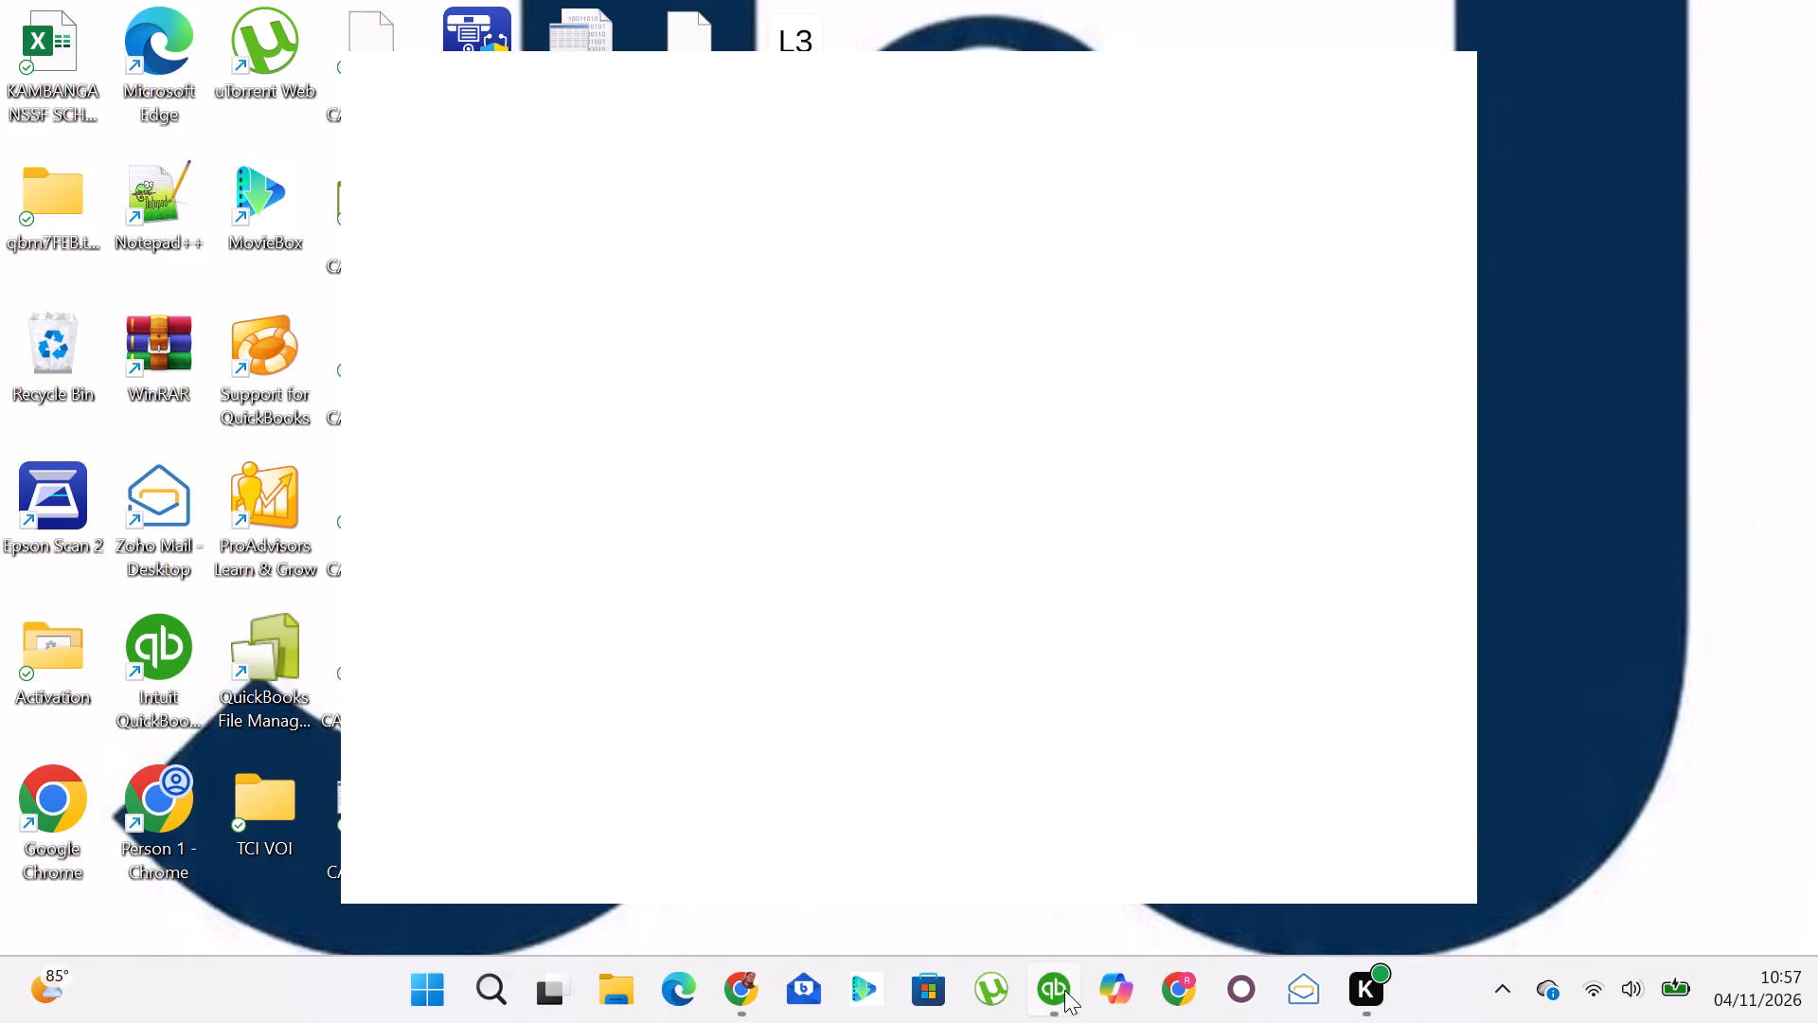
pyautogui.click(1058, 997)
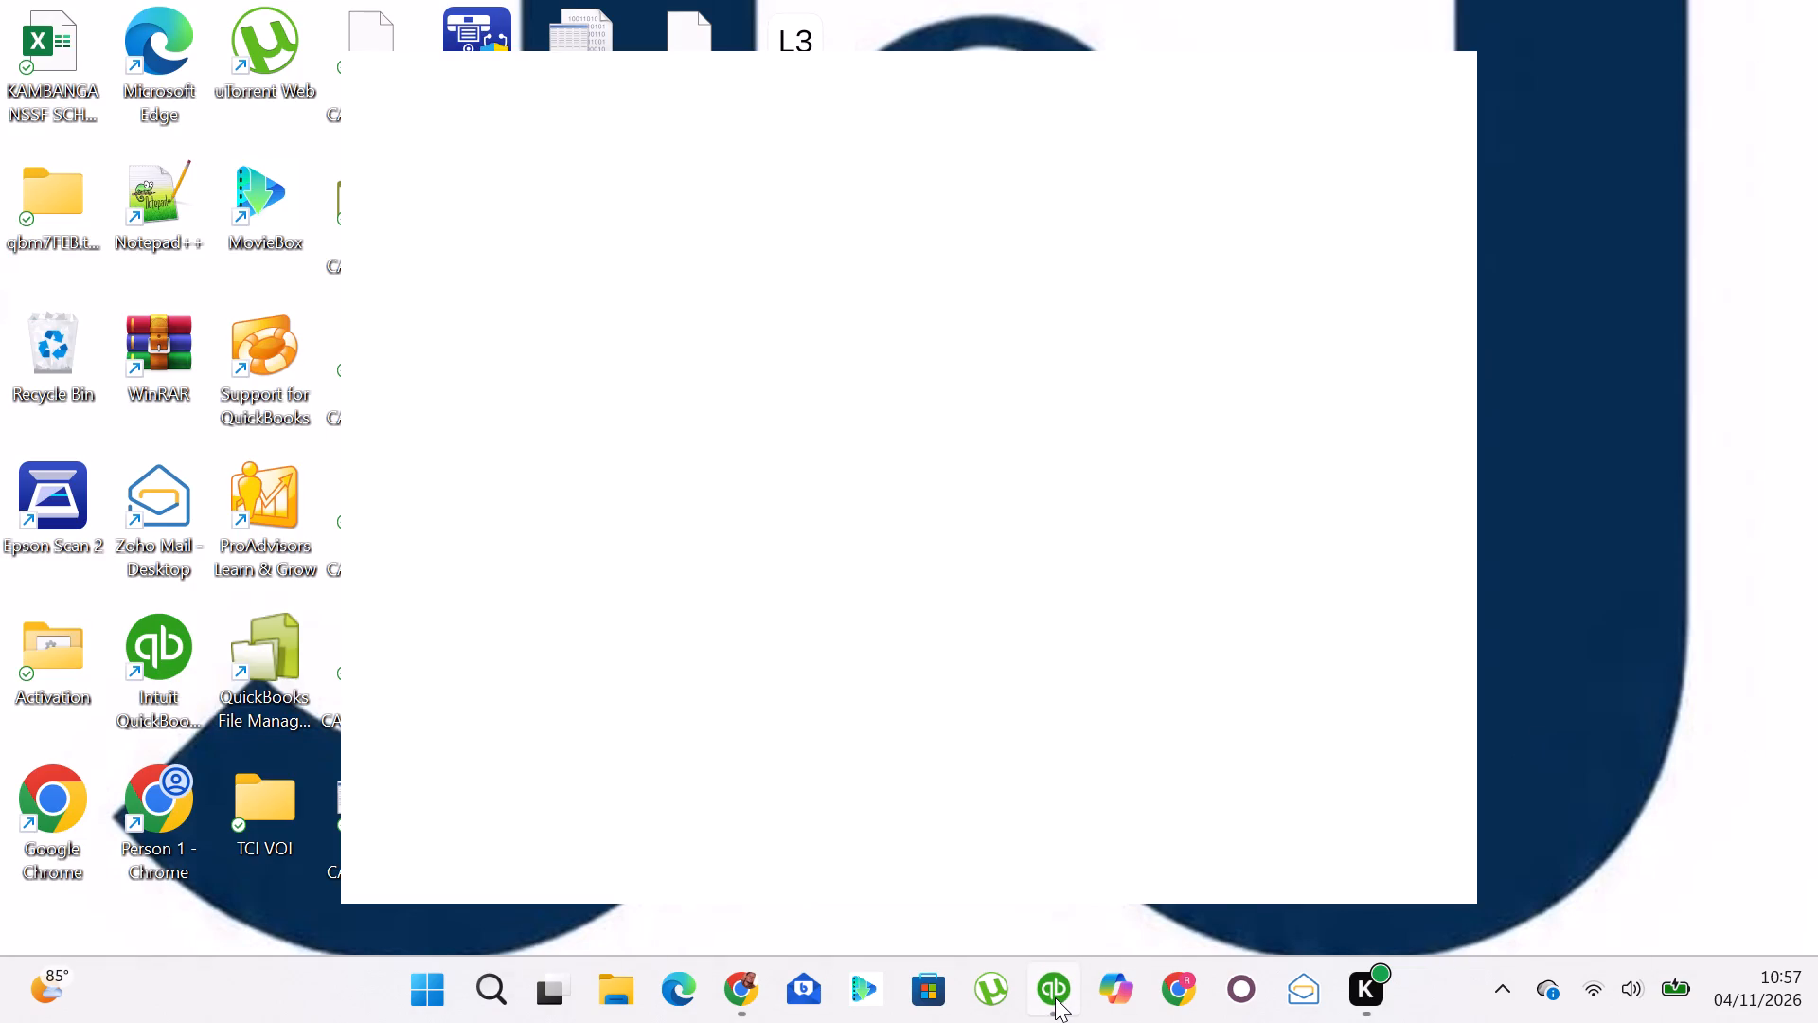
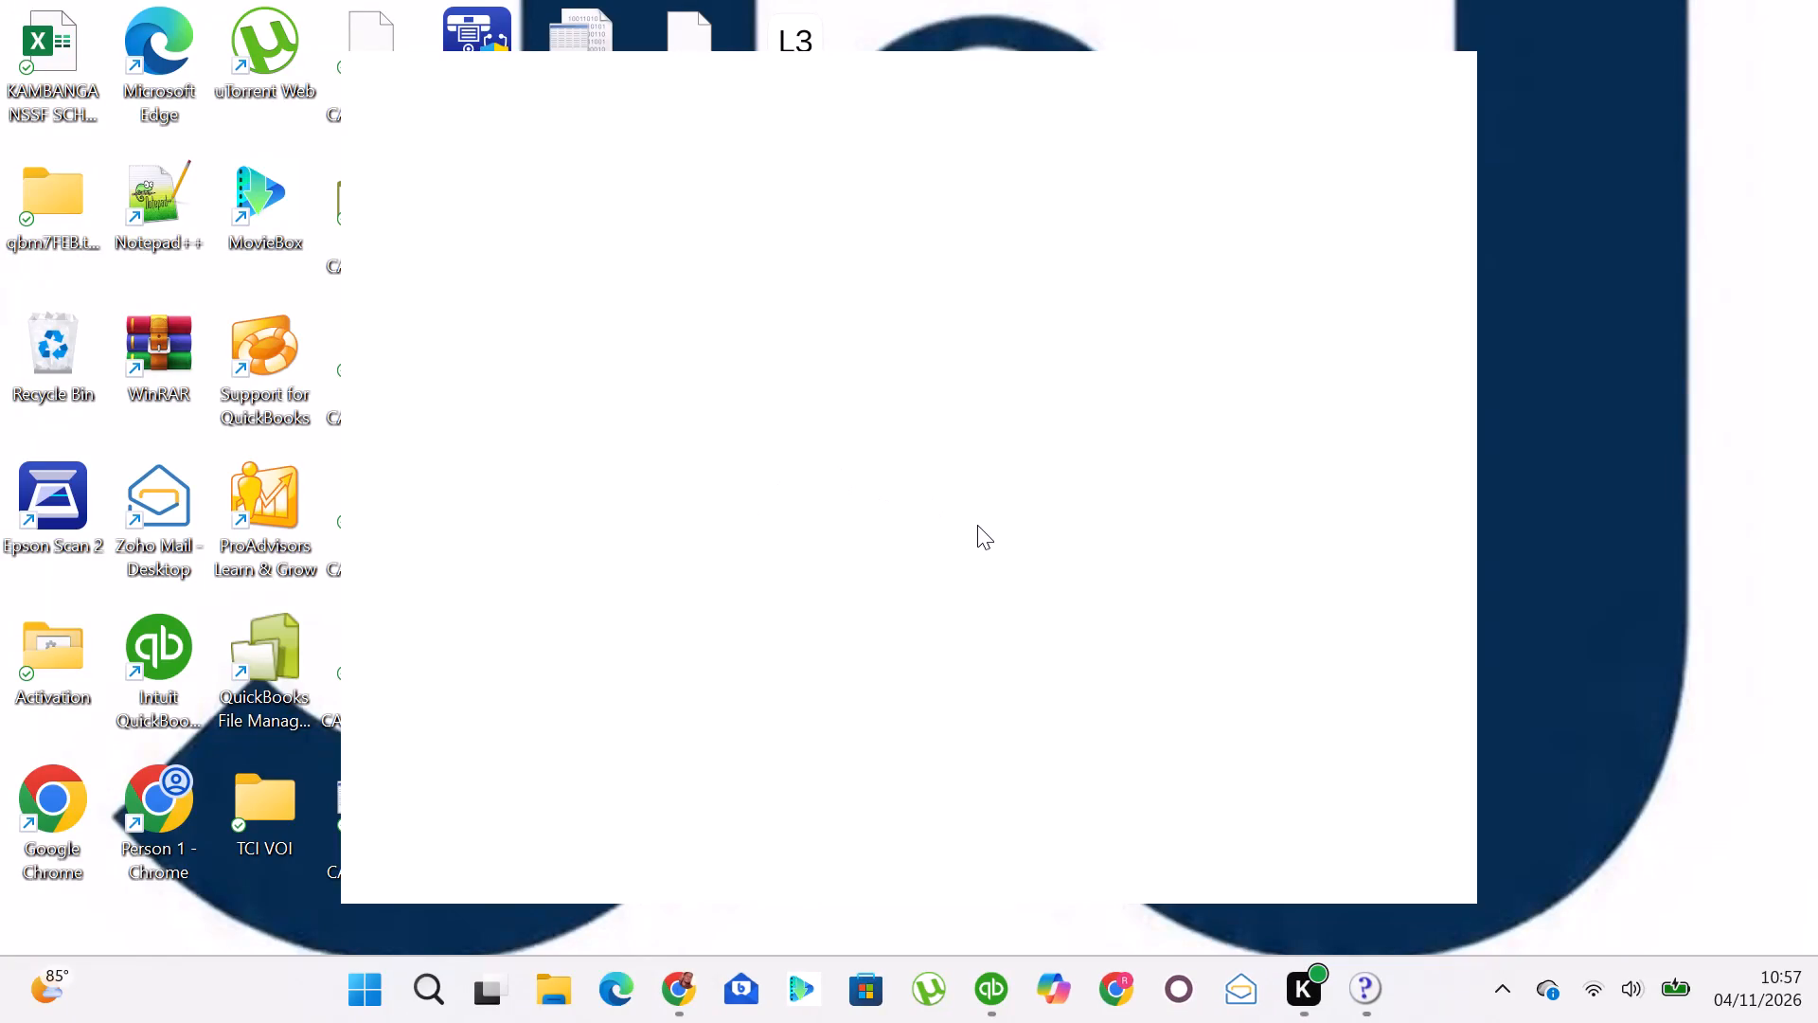
# Bring up the "Have a Question?" Live Community window and close it.
pyautogui.click(1368, 993)
pyautogui.click(1356, 972)
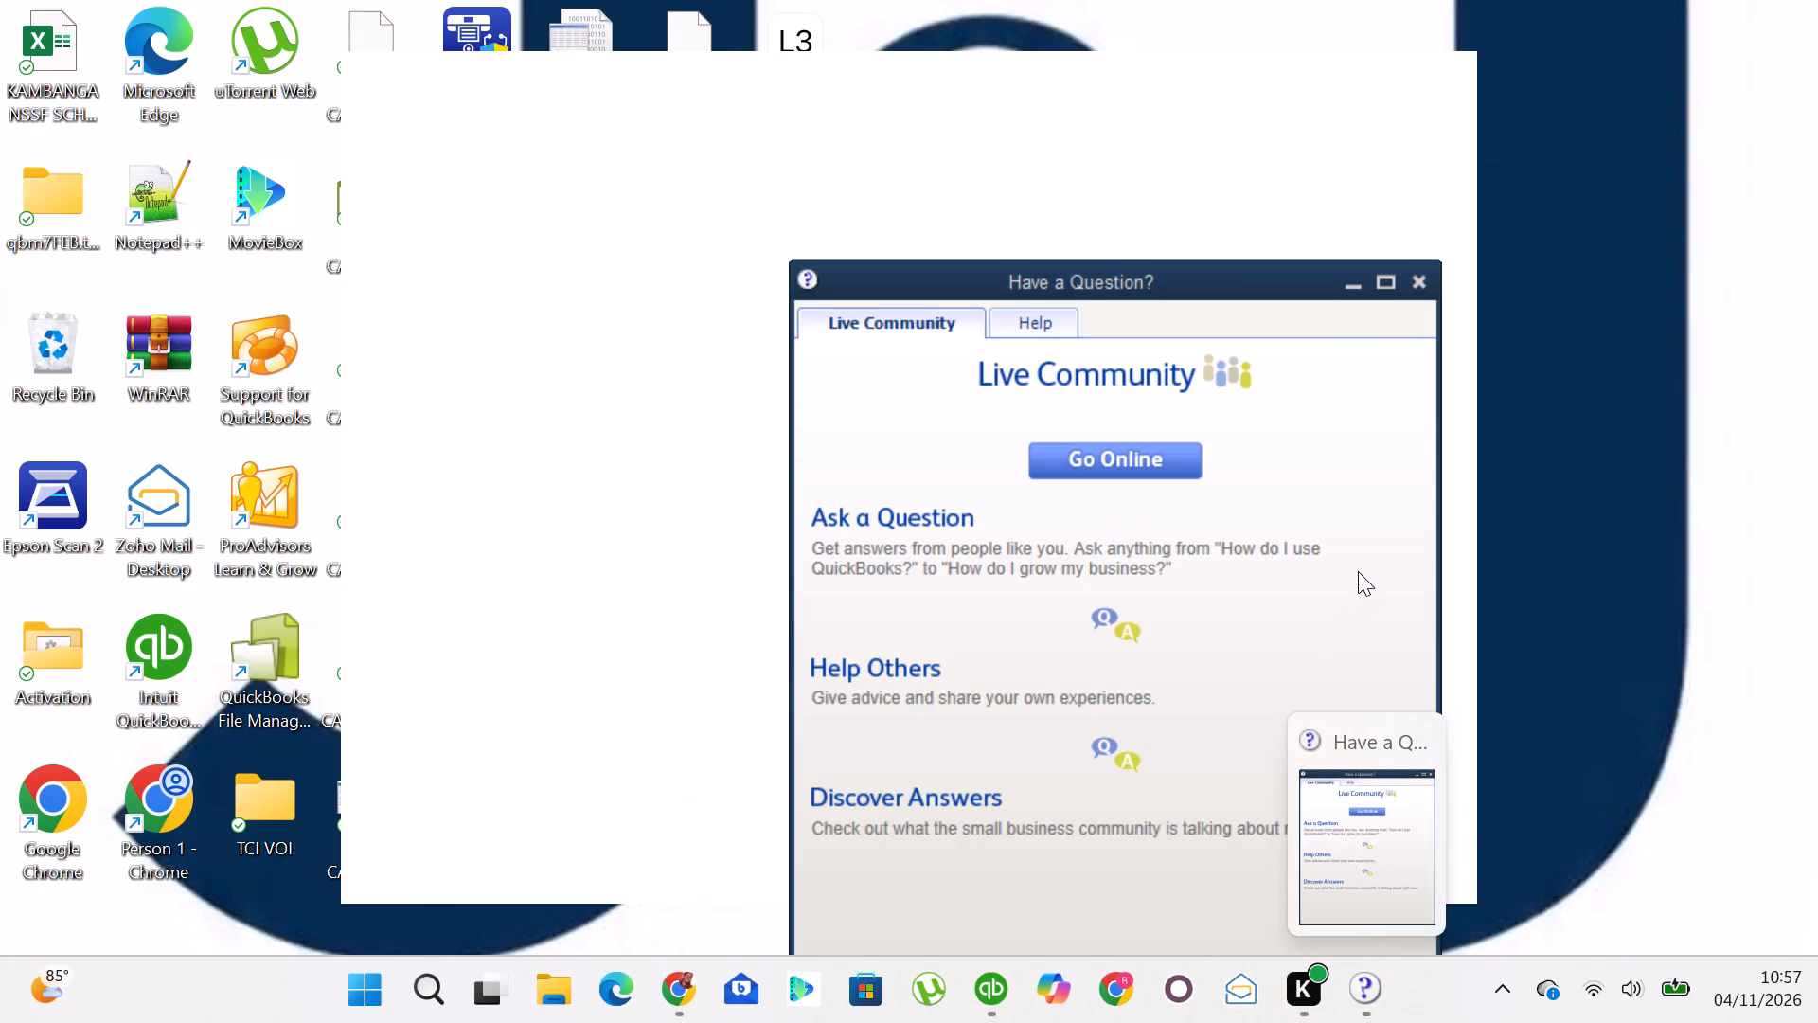
pyautogui.click(1334, 493)
pyautogui.click(1421, 287)
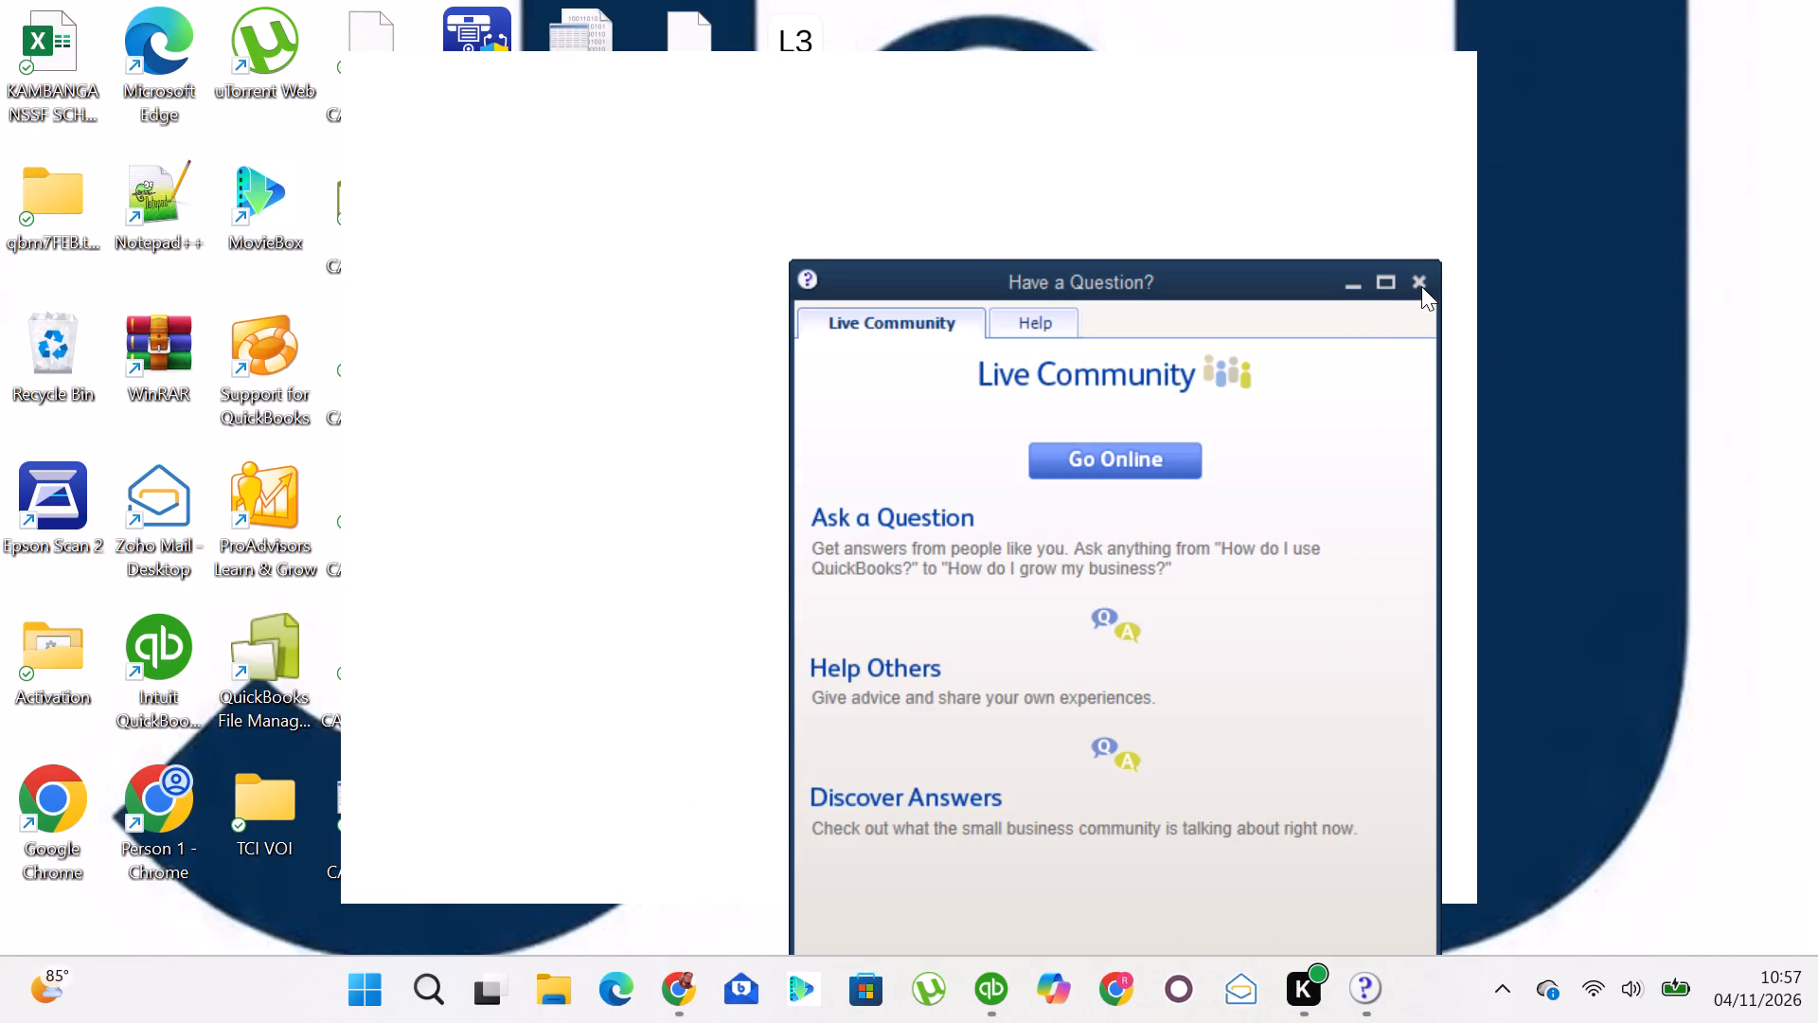
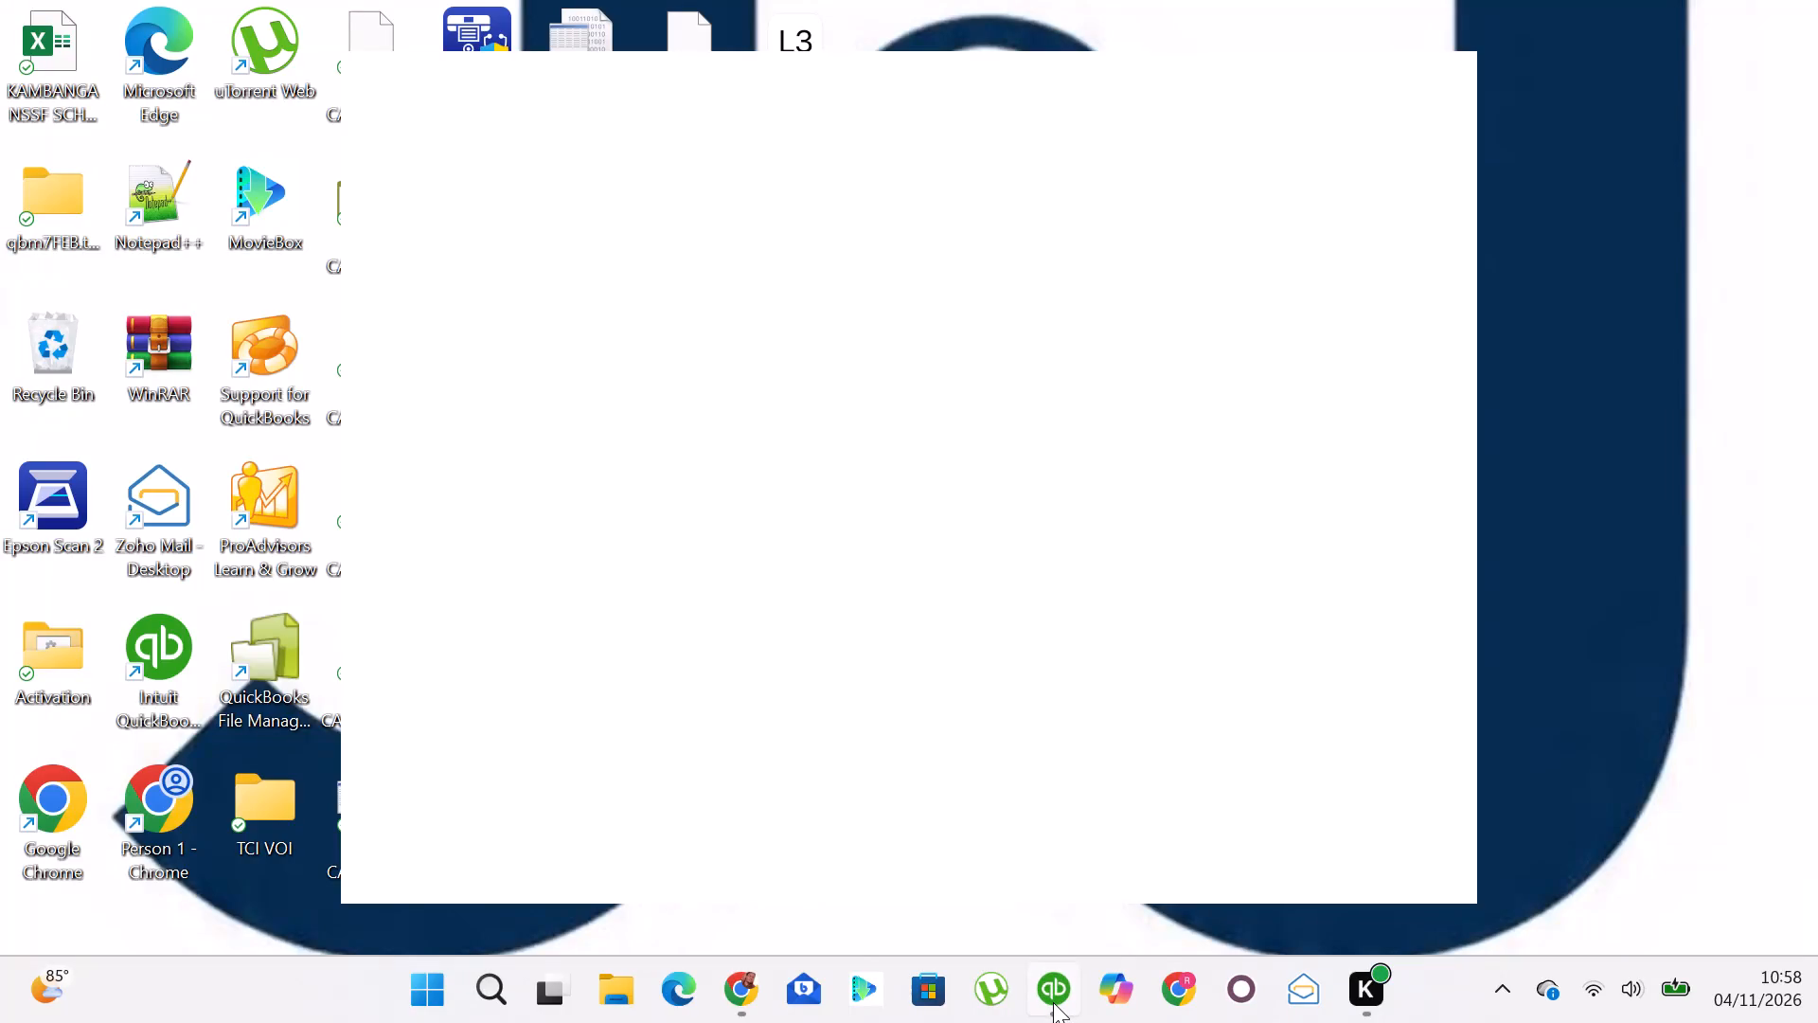
# Switch to QuickBooks and close the "Have a Question?" Live Community window.
pyautogui.click(1053, 1002)
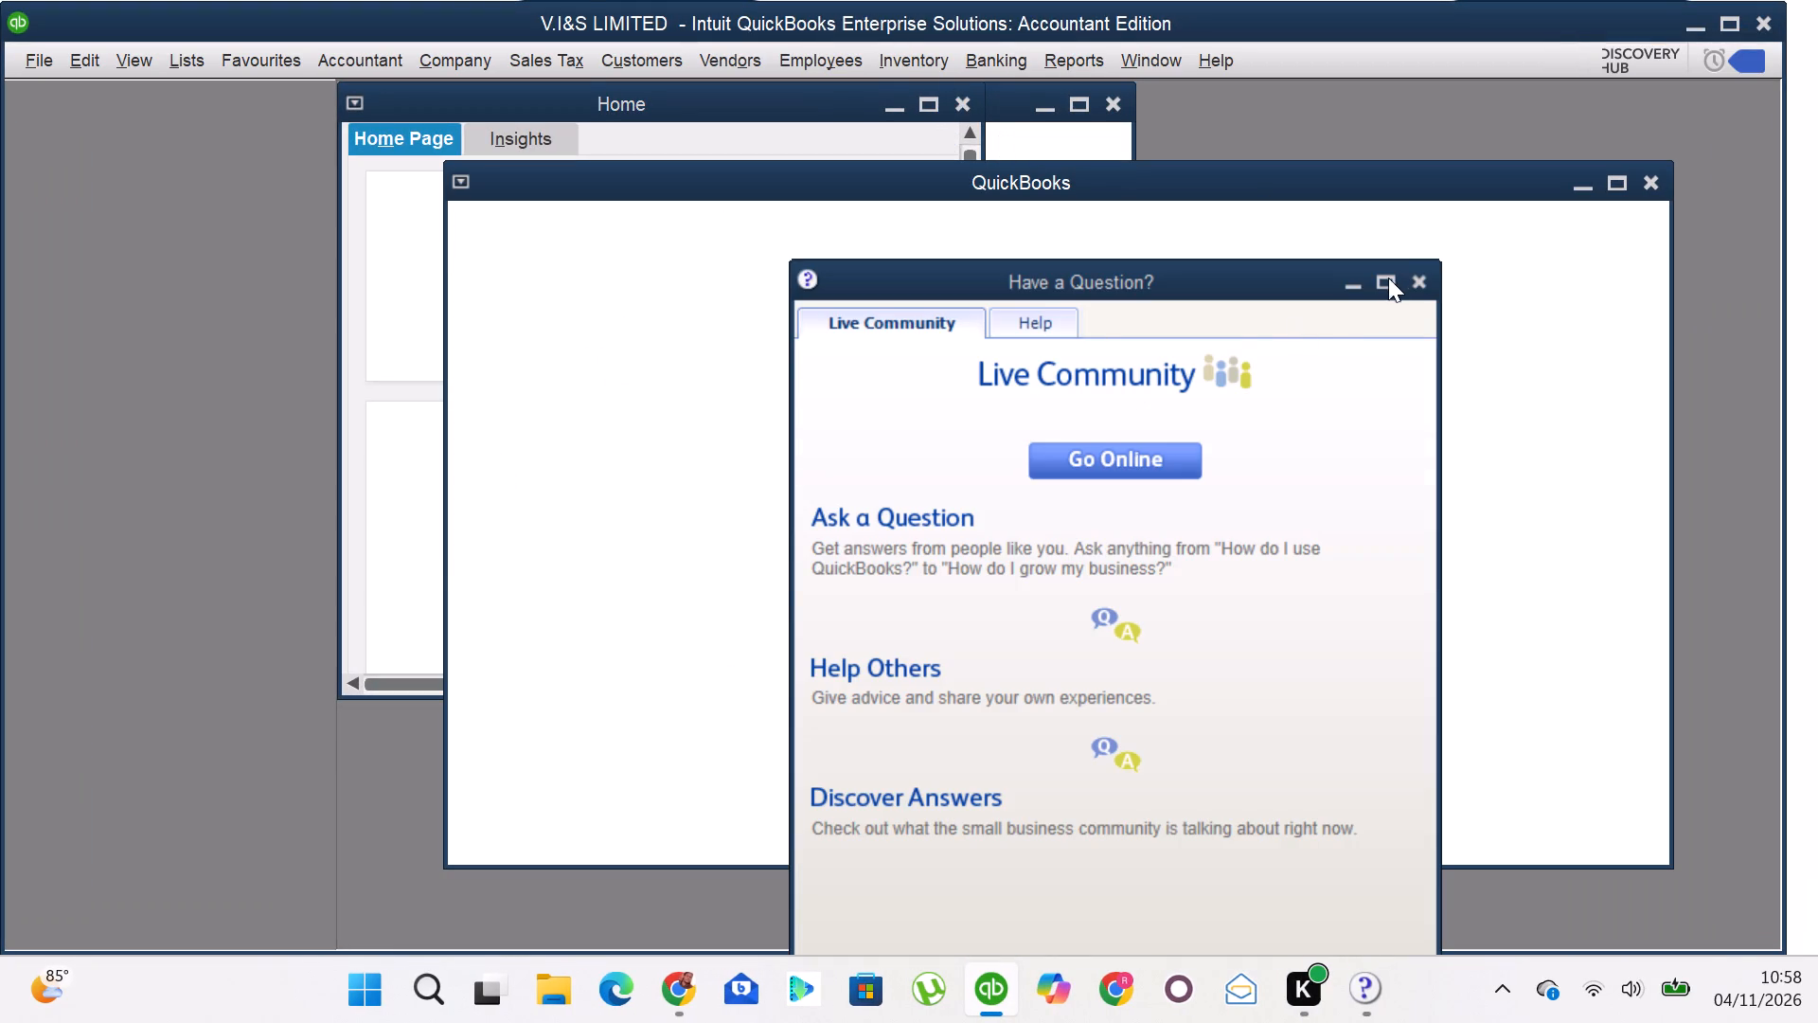
pyautogui.click(1415, 280)
pyautogui.click(1414, 280)
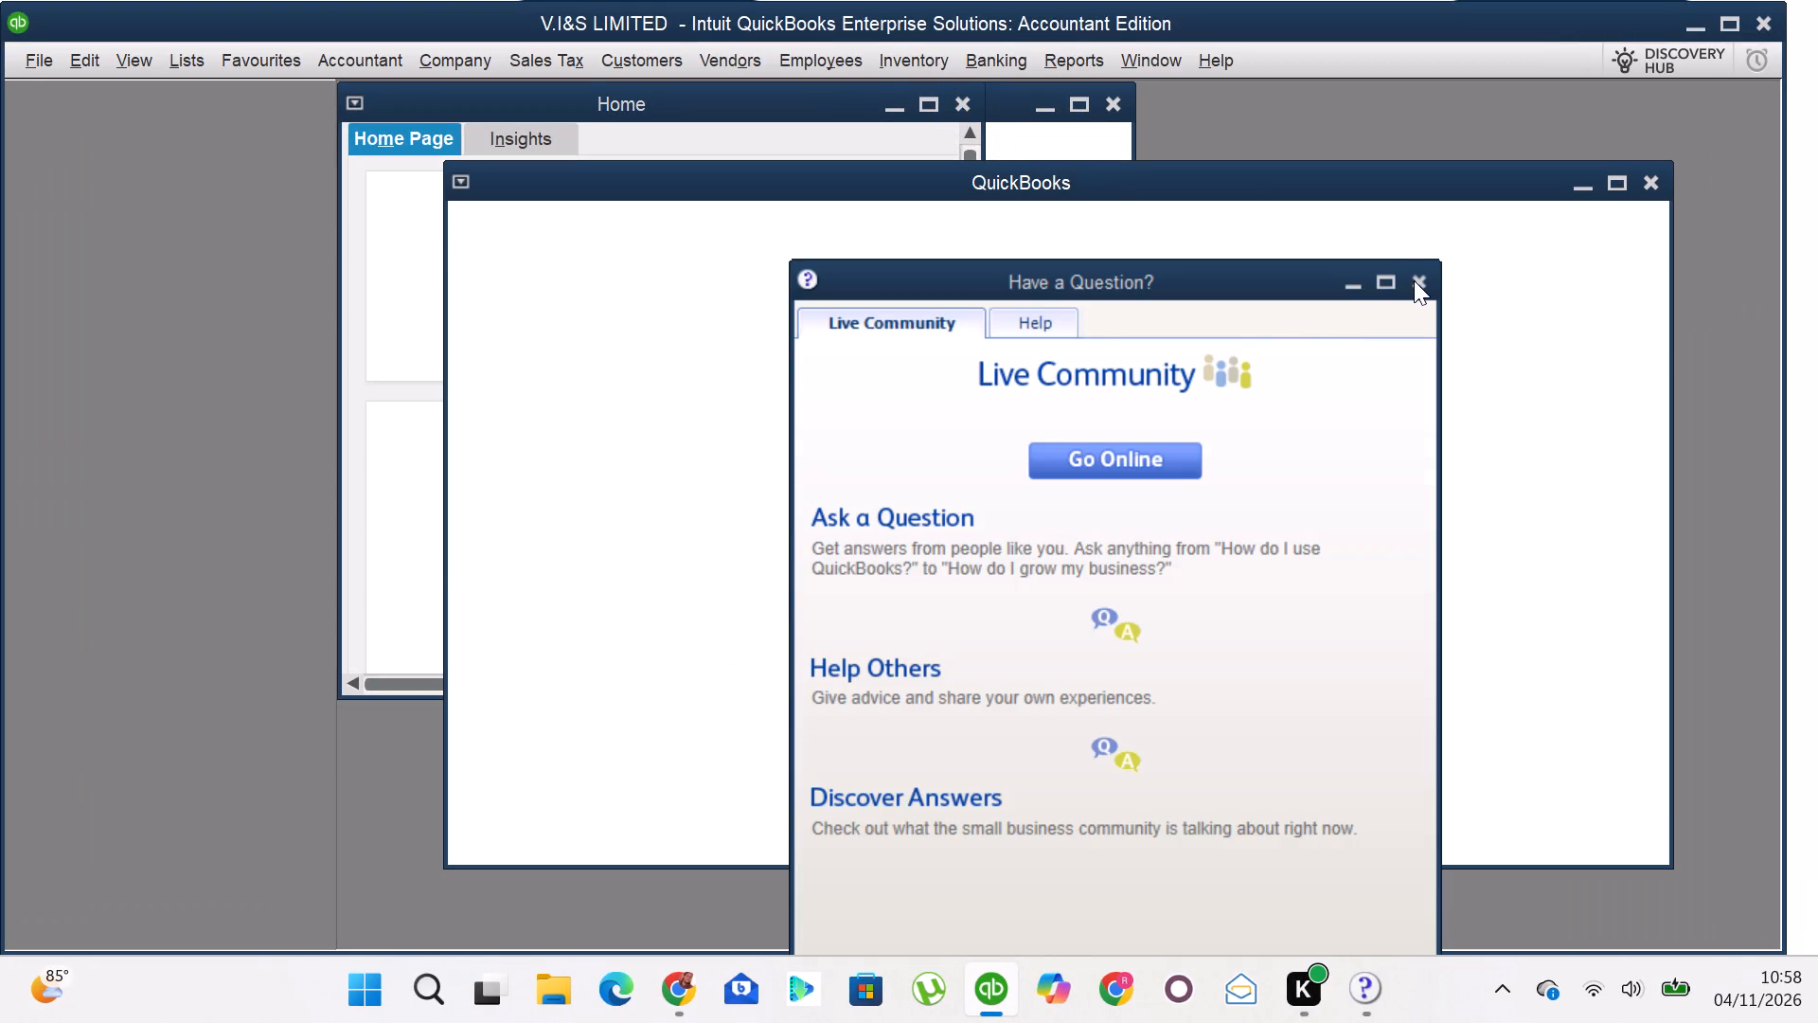
pyautogui.click(1414, 280)
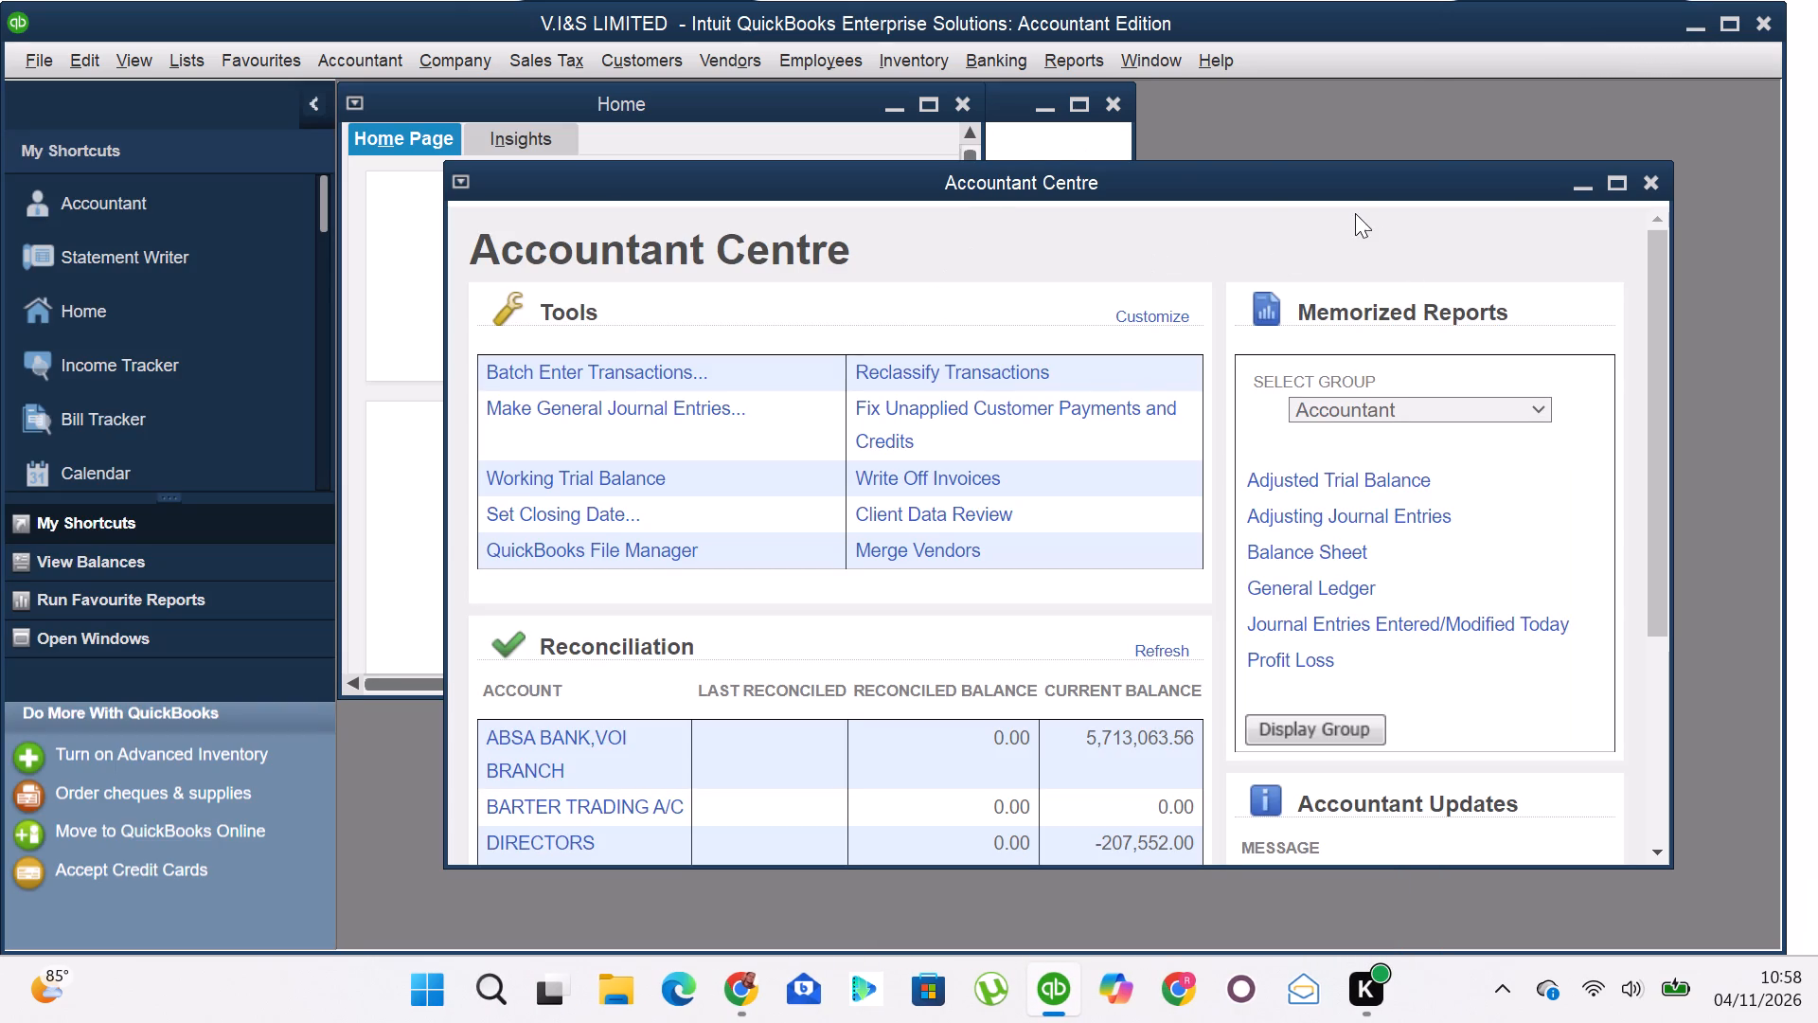
# Clear the workspace by closing the Accountant Centre, Home, VAT CONTROLL ACCOUNT register and Chart of Accounts windows.
pyautogui.click(1647, 174)
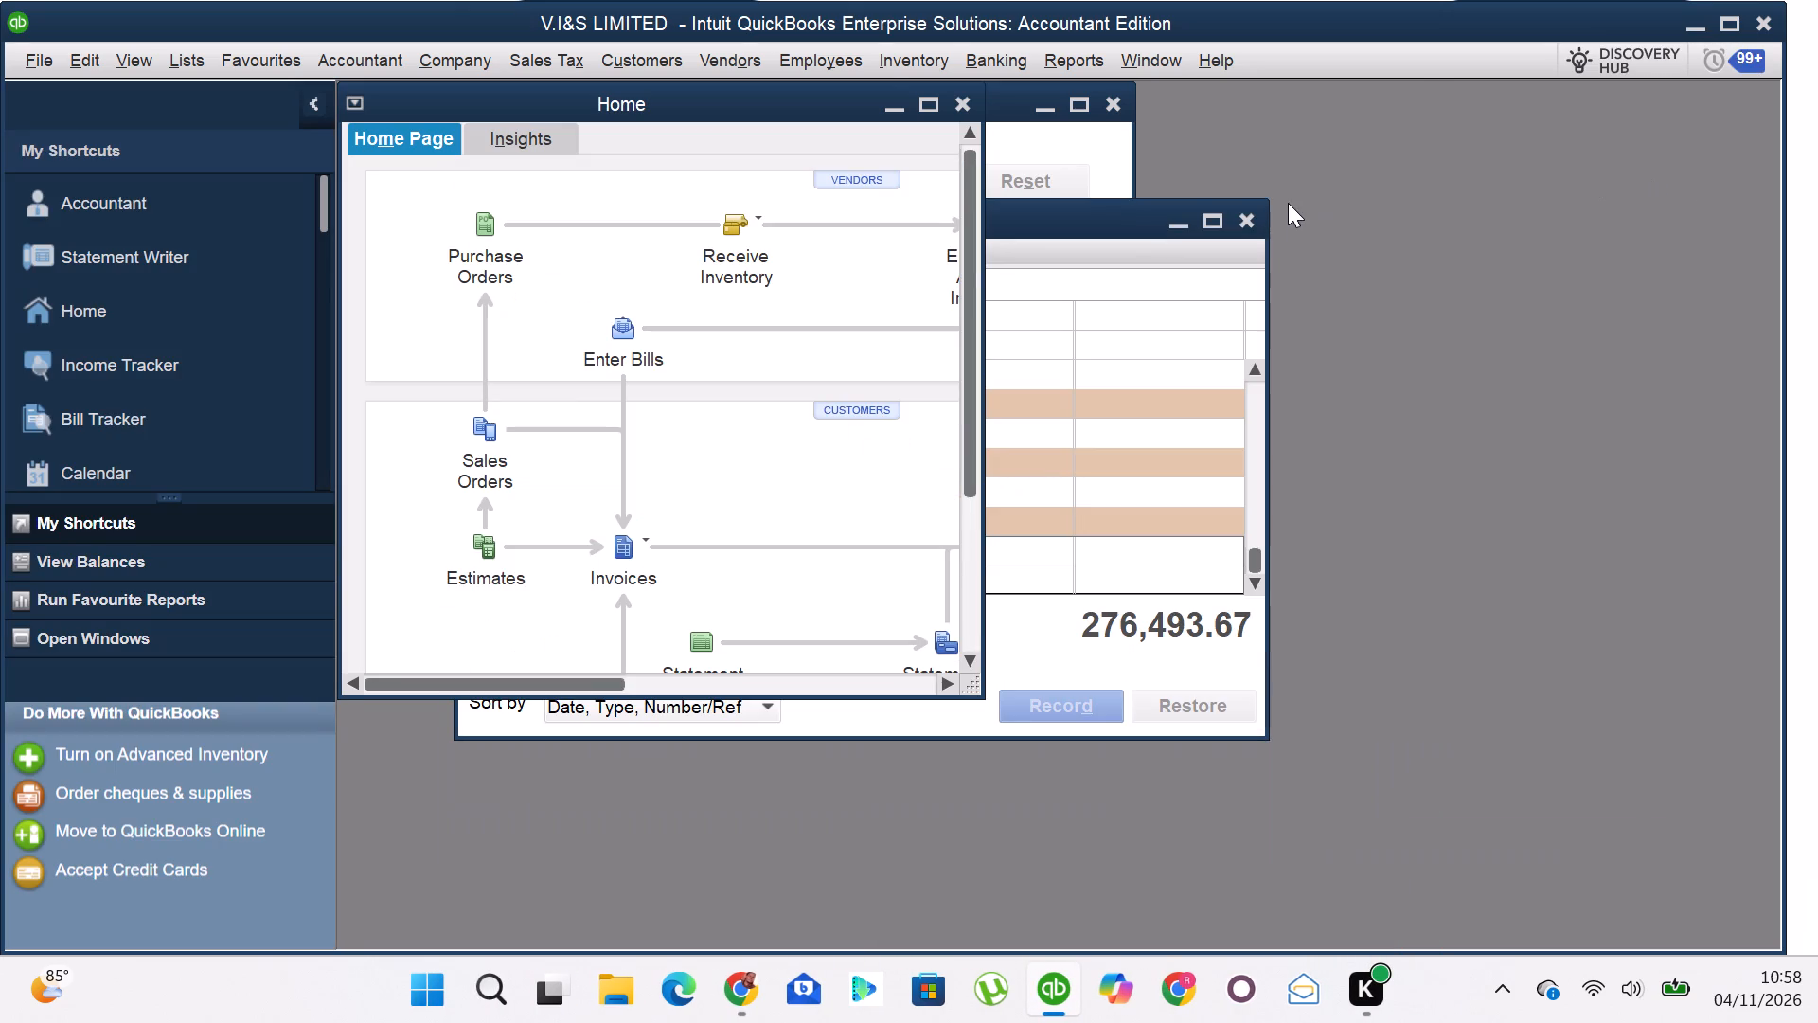
pyautogui.click(966, 96)
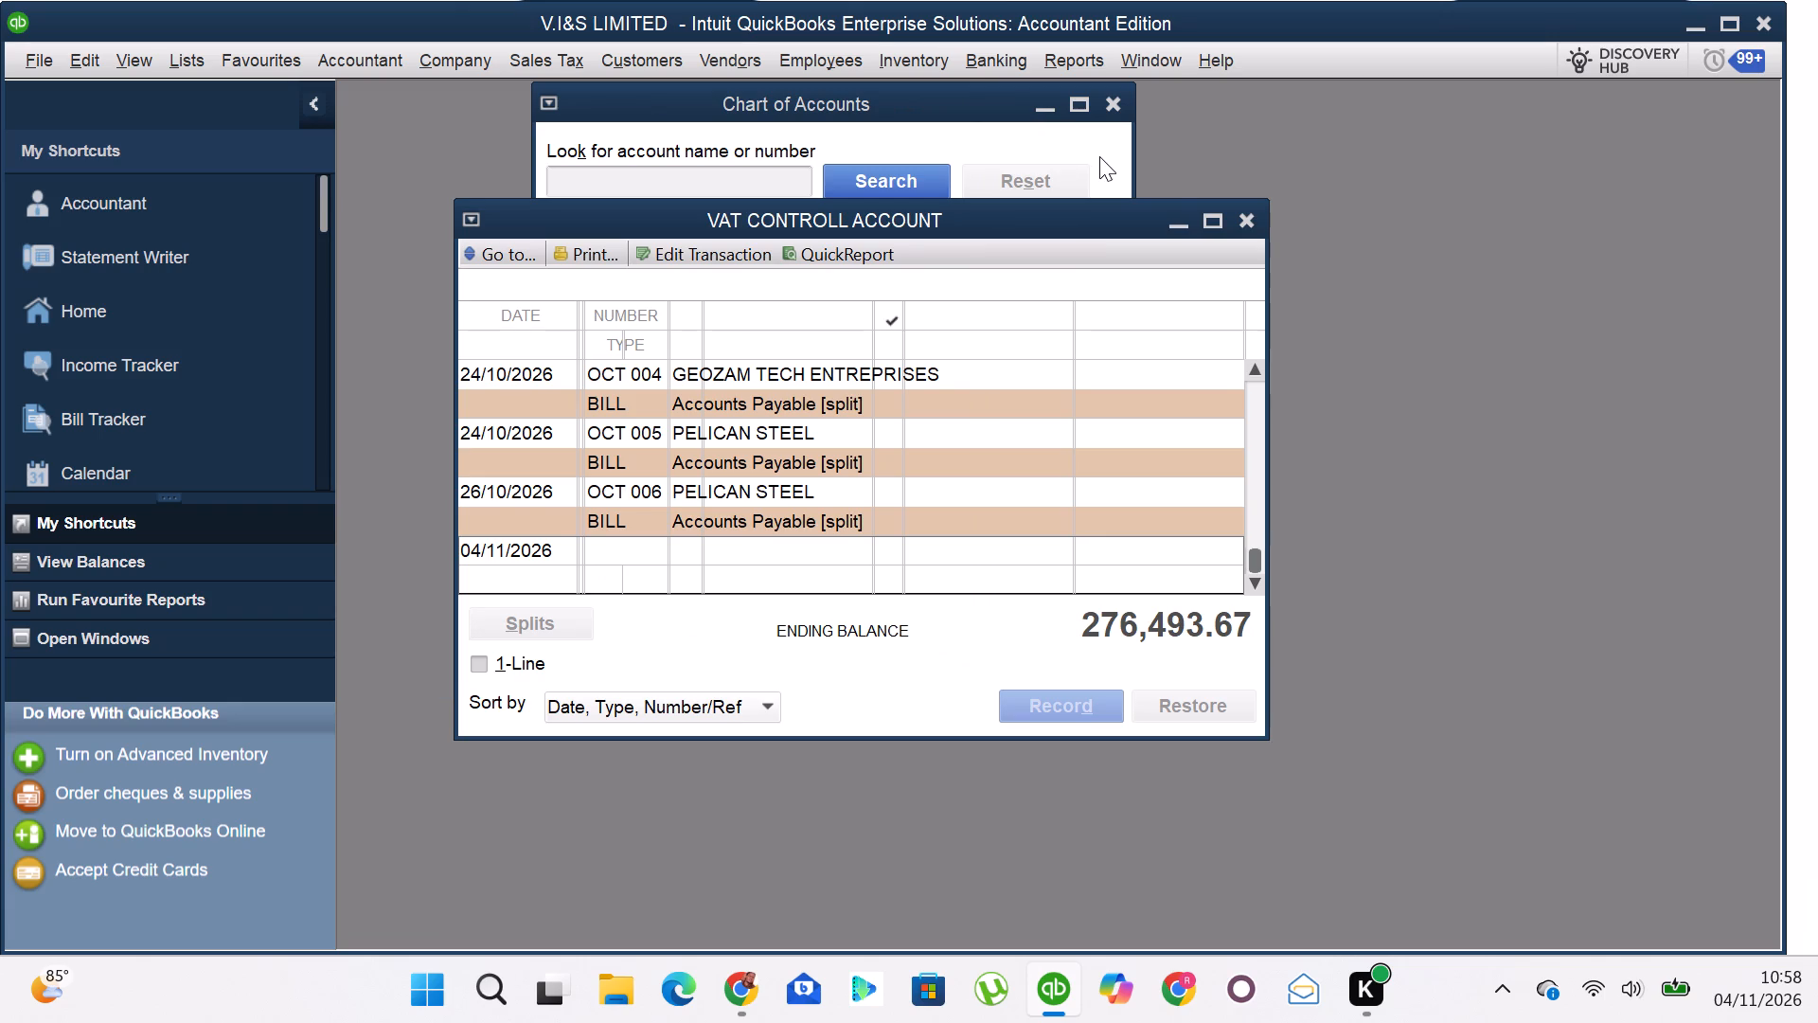
pyautogui.click(1243, 212)
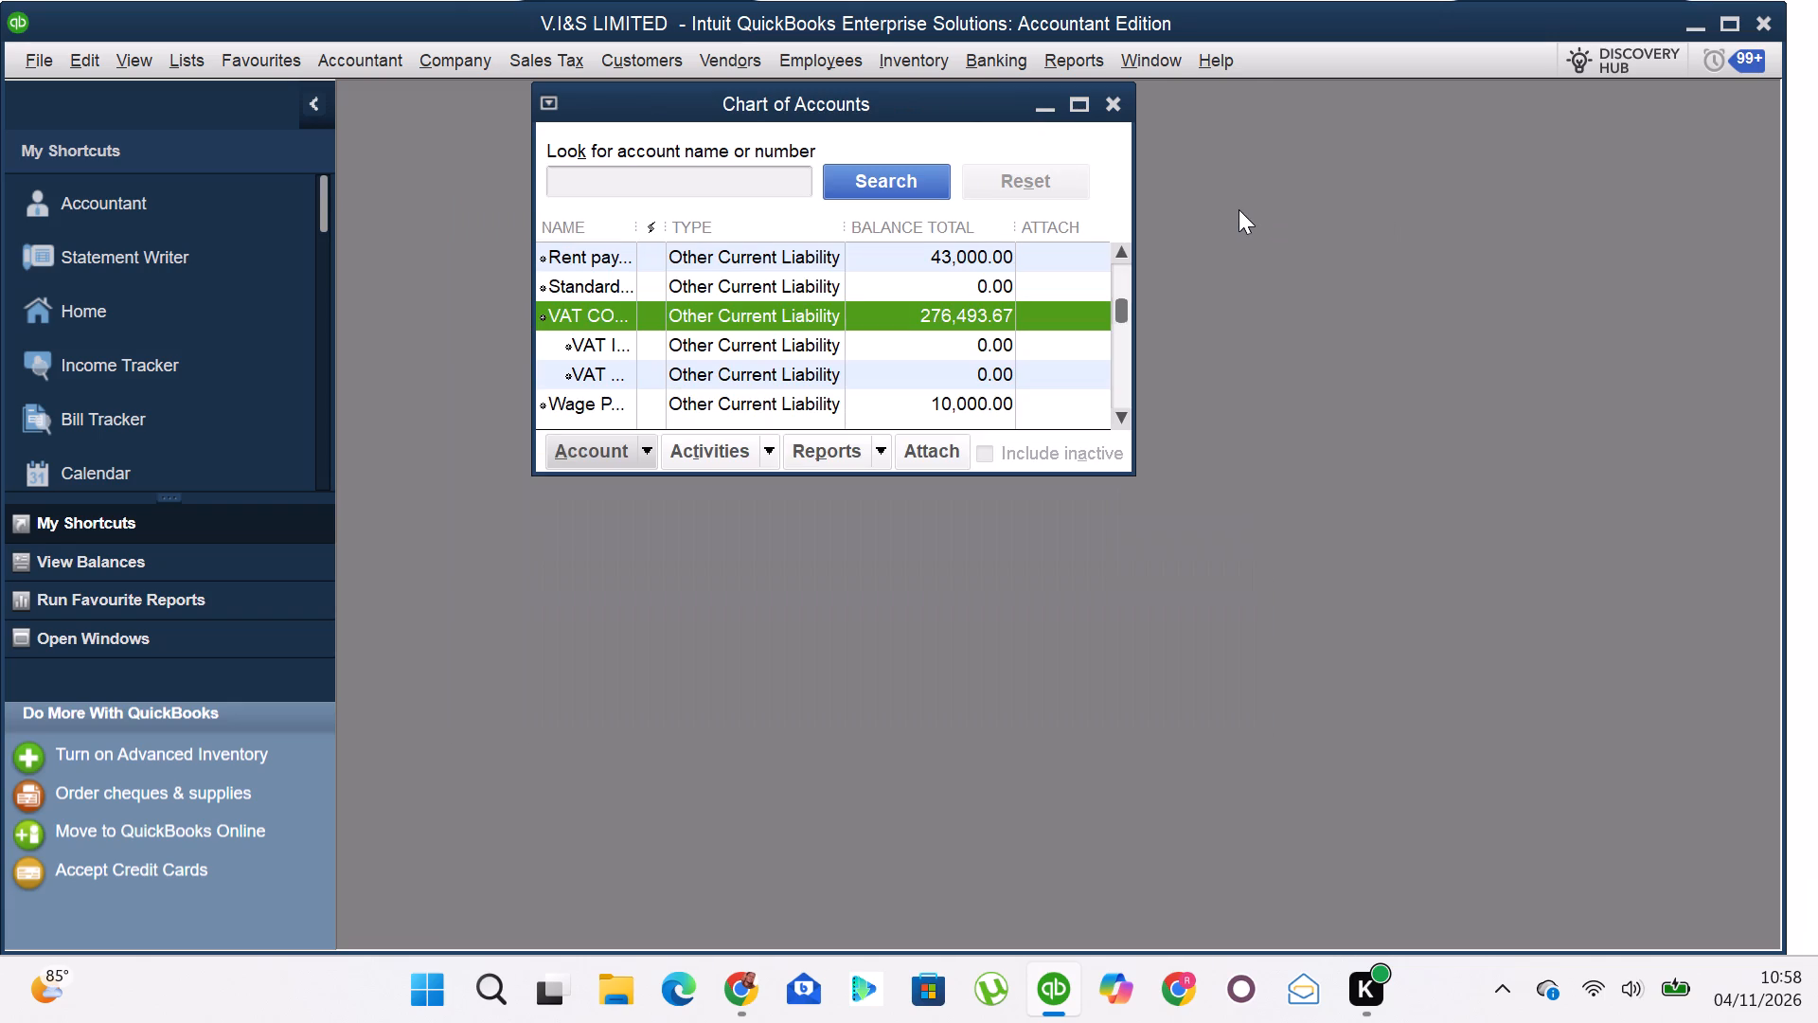
pyautogui.click(1115, 103)
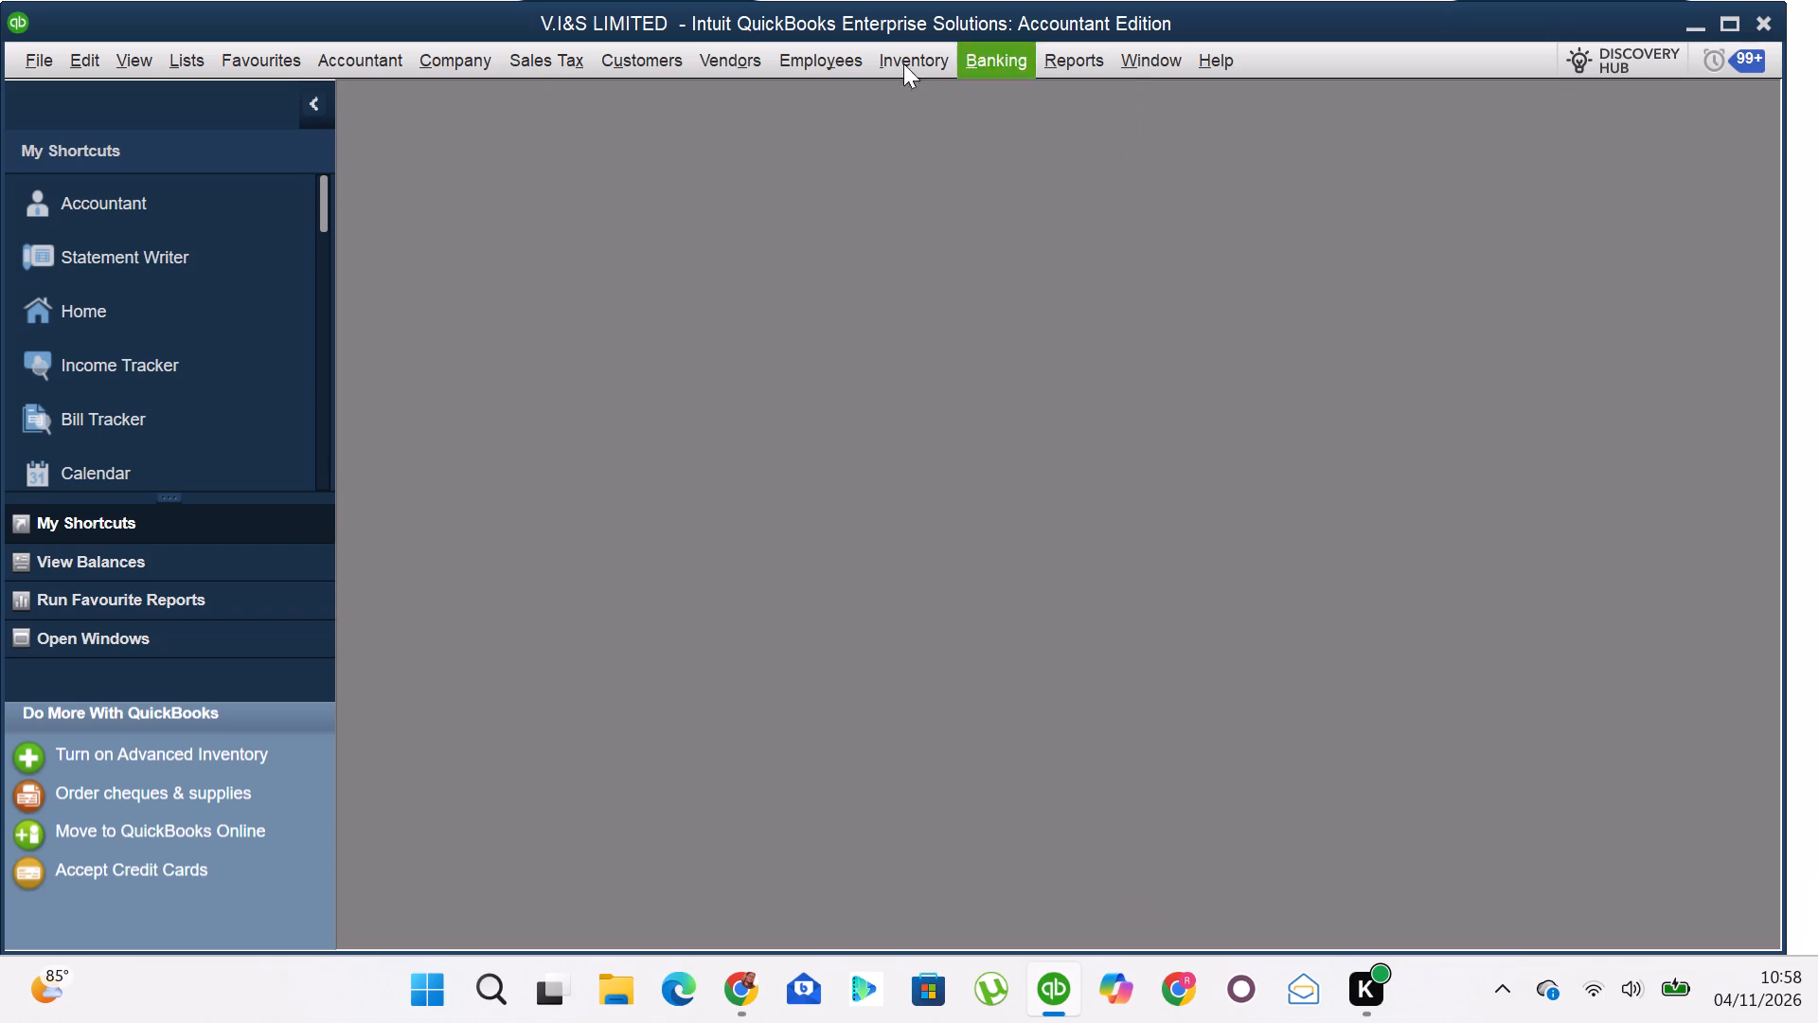
# Start creating customer statements that show invoice item details and cover all open transactions as of the statement date.
pyautogui.click(631, 60)
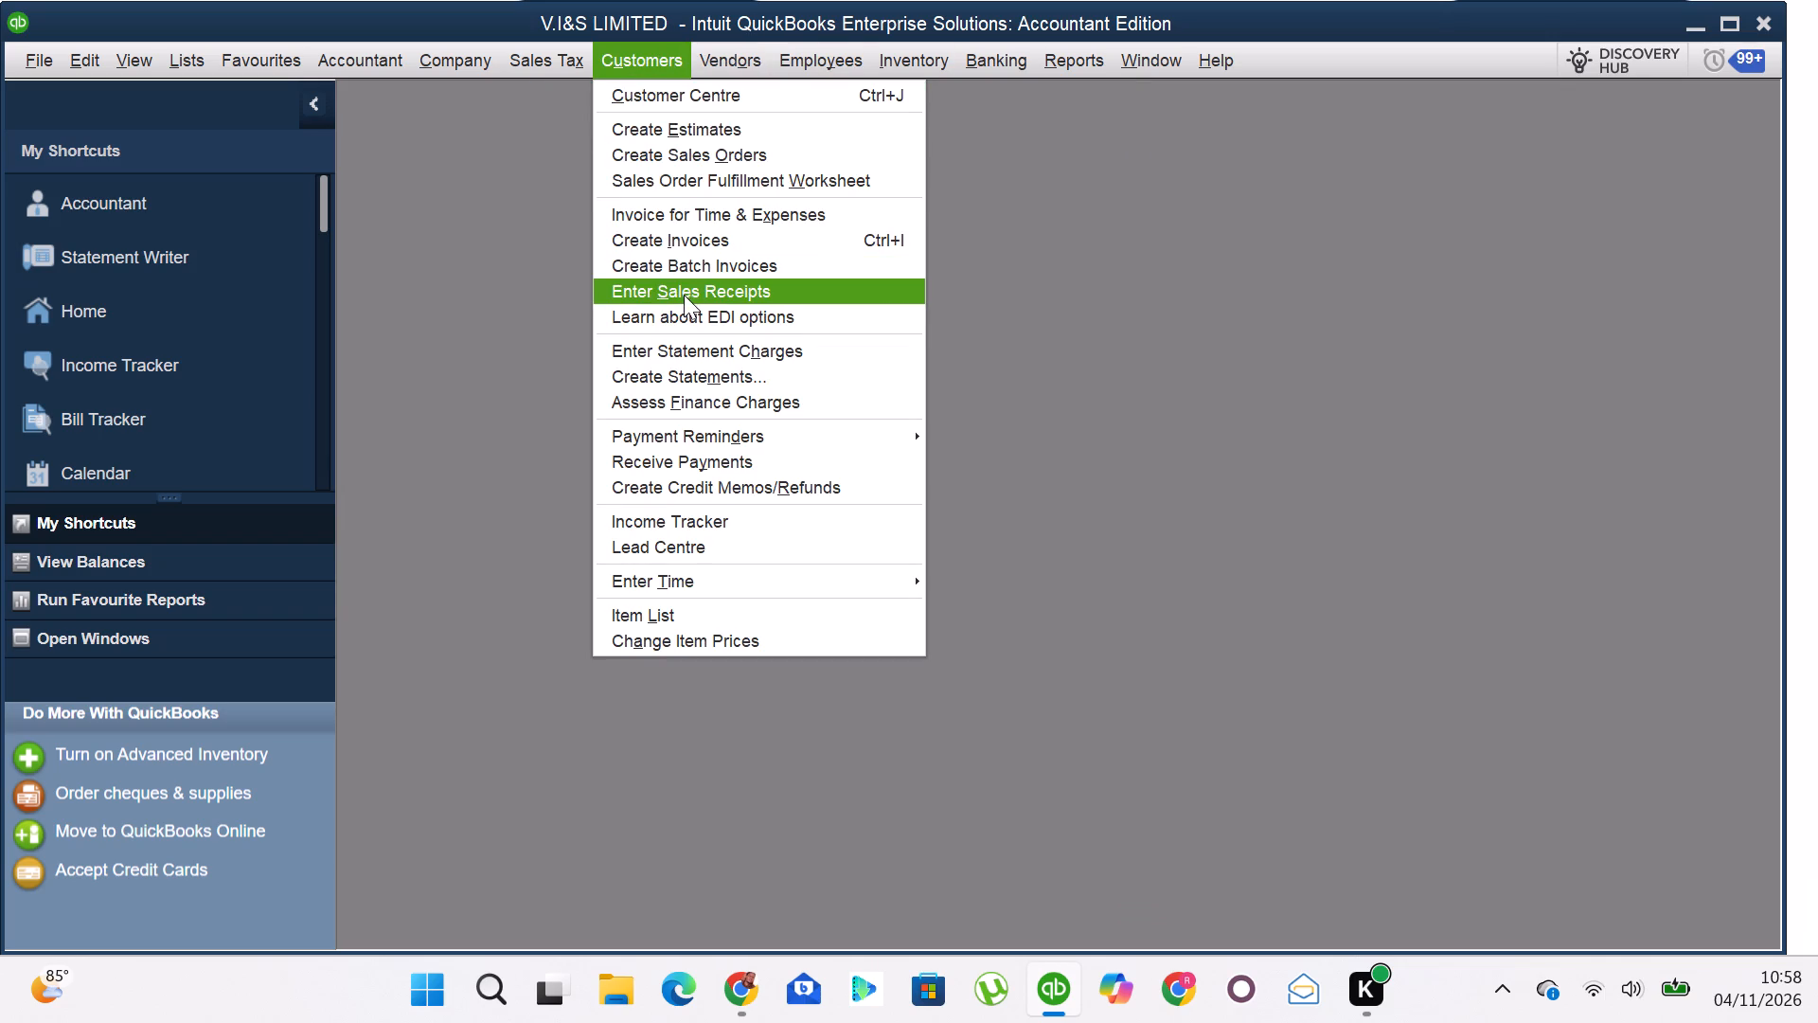
pyautogui.click(711, 384)
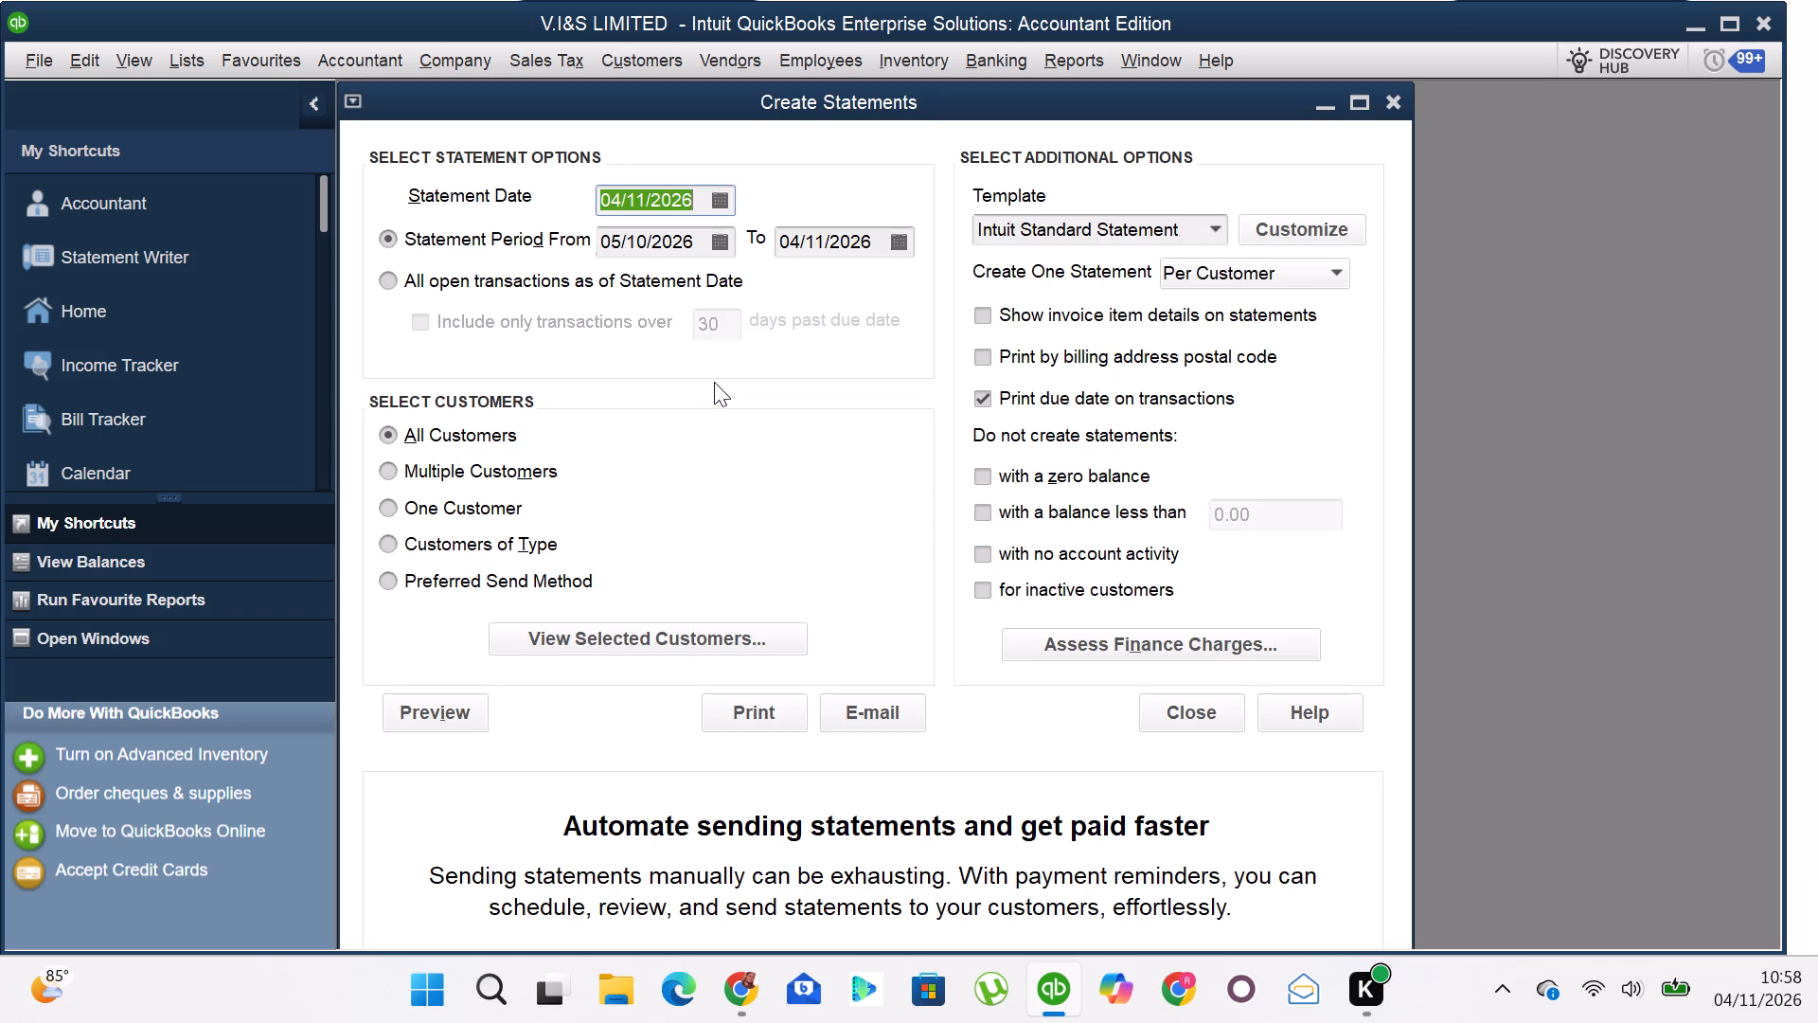
pyautogui.click(970, 301)
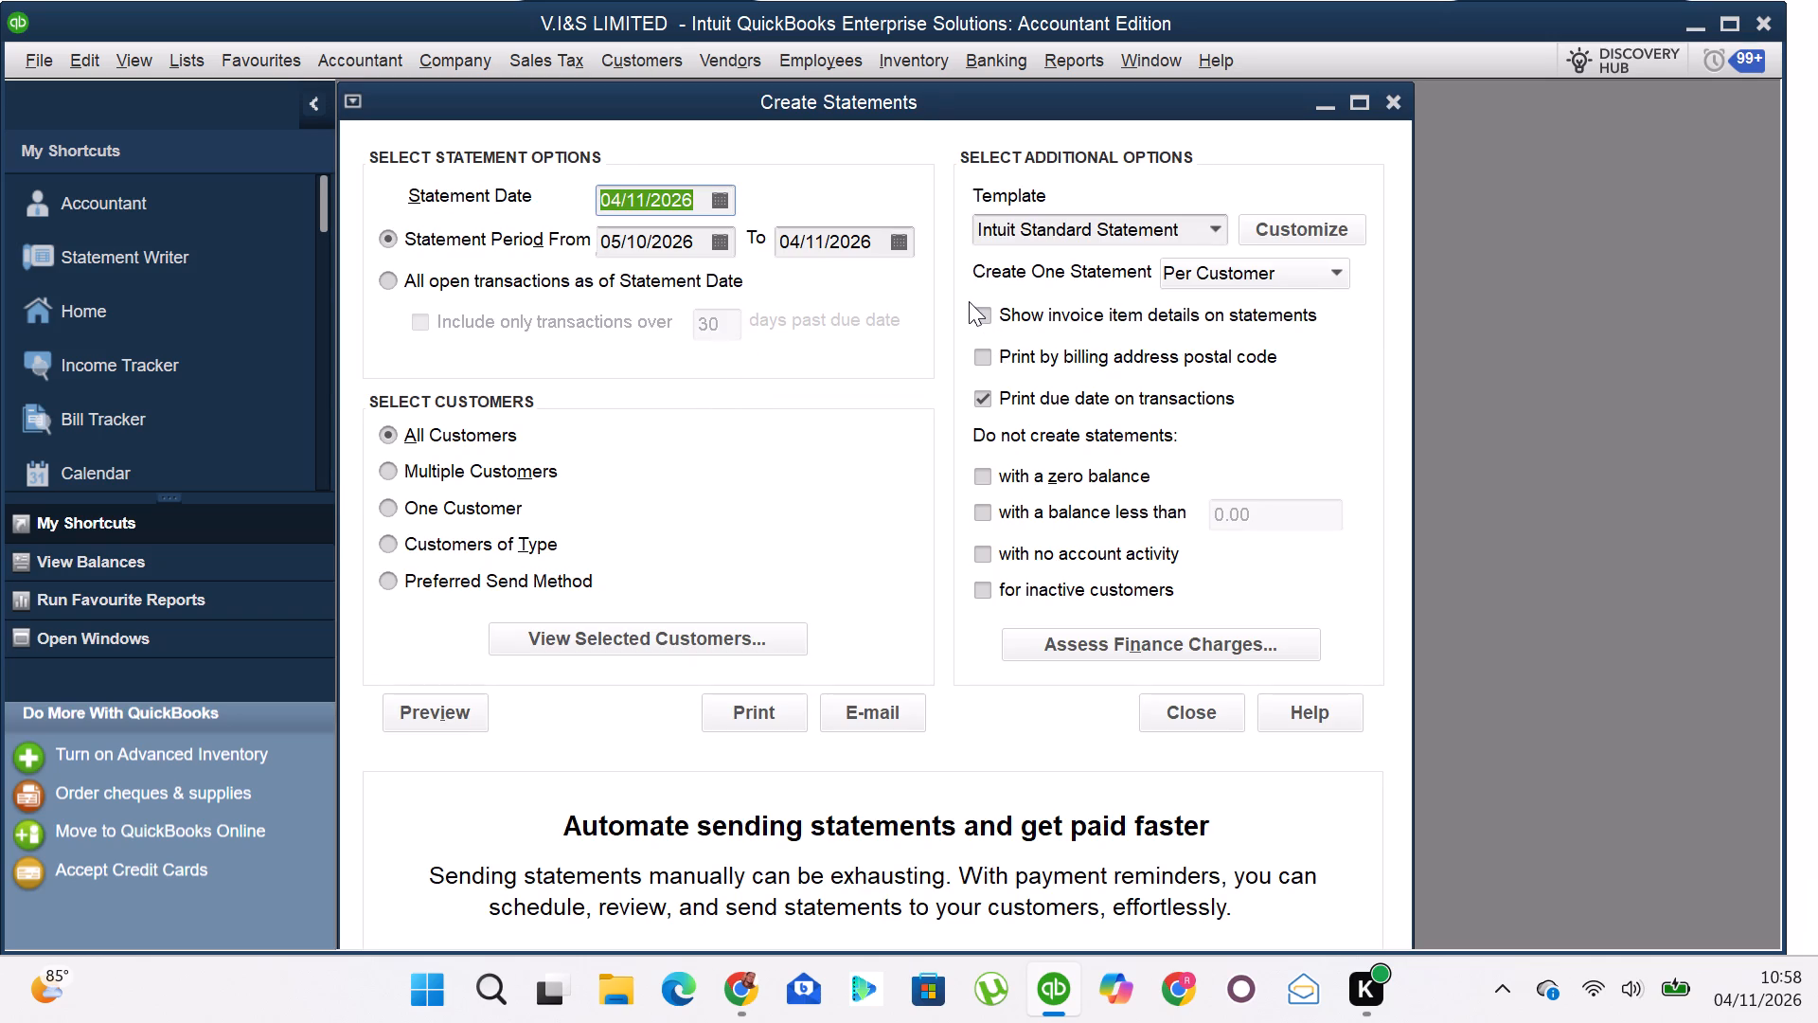
pyautogui.click(985, 316)
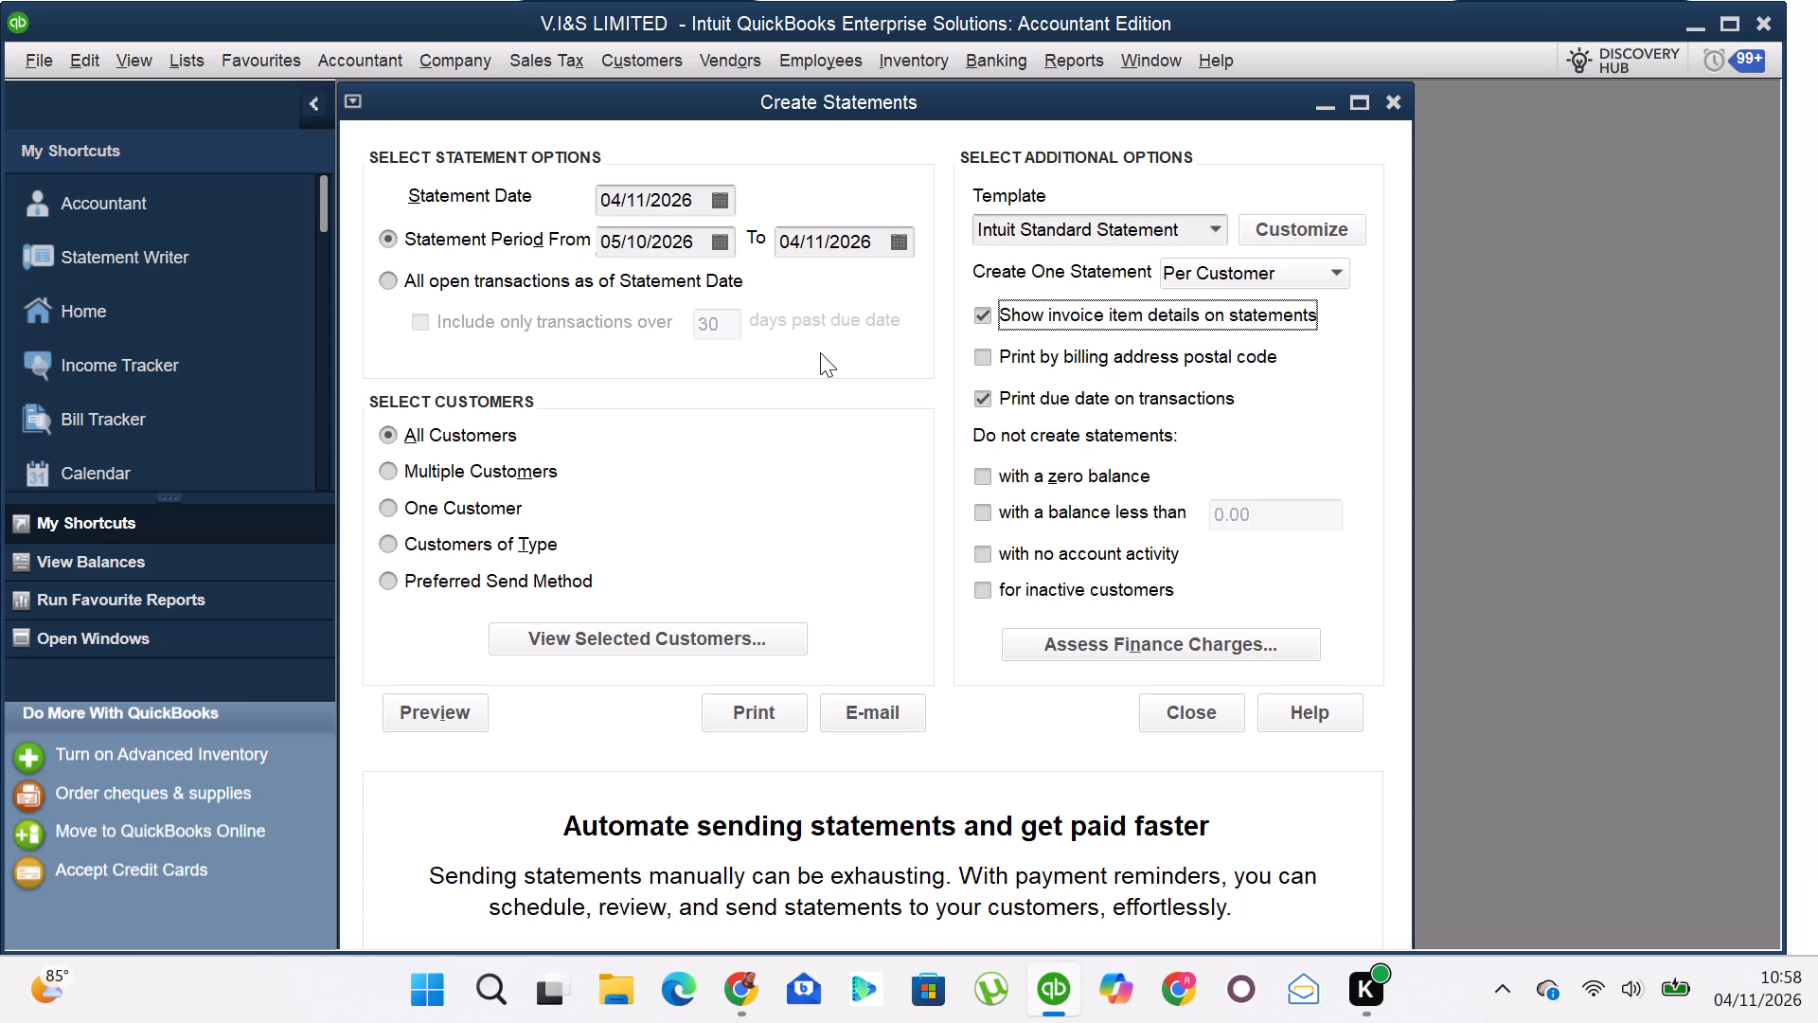
pyautogui.click(386, 278)
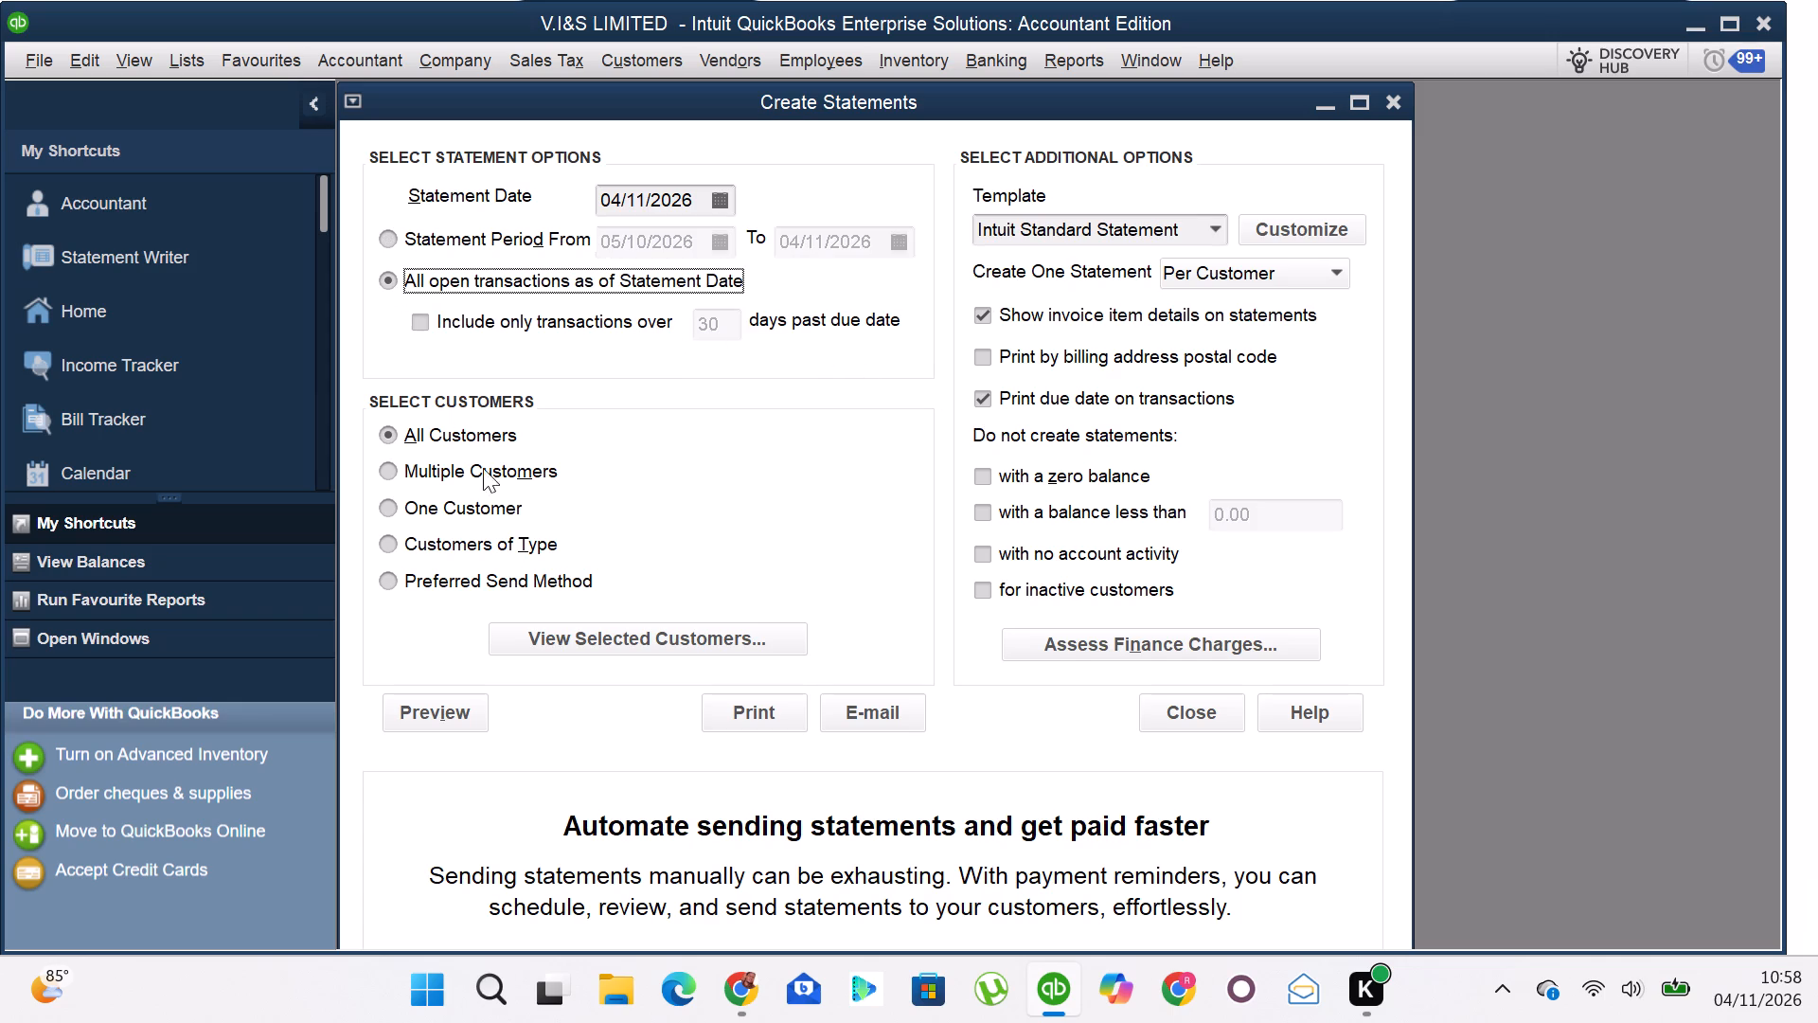
# Limit the statement to one customer, KEP.
pyautogui.click(396, 511)
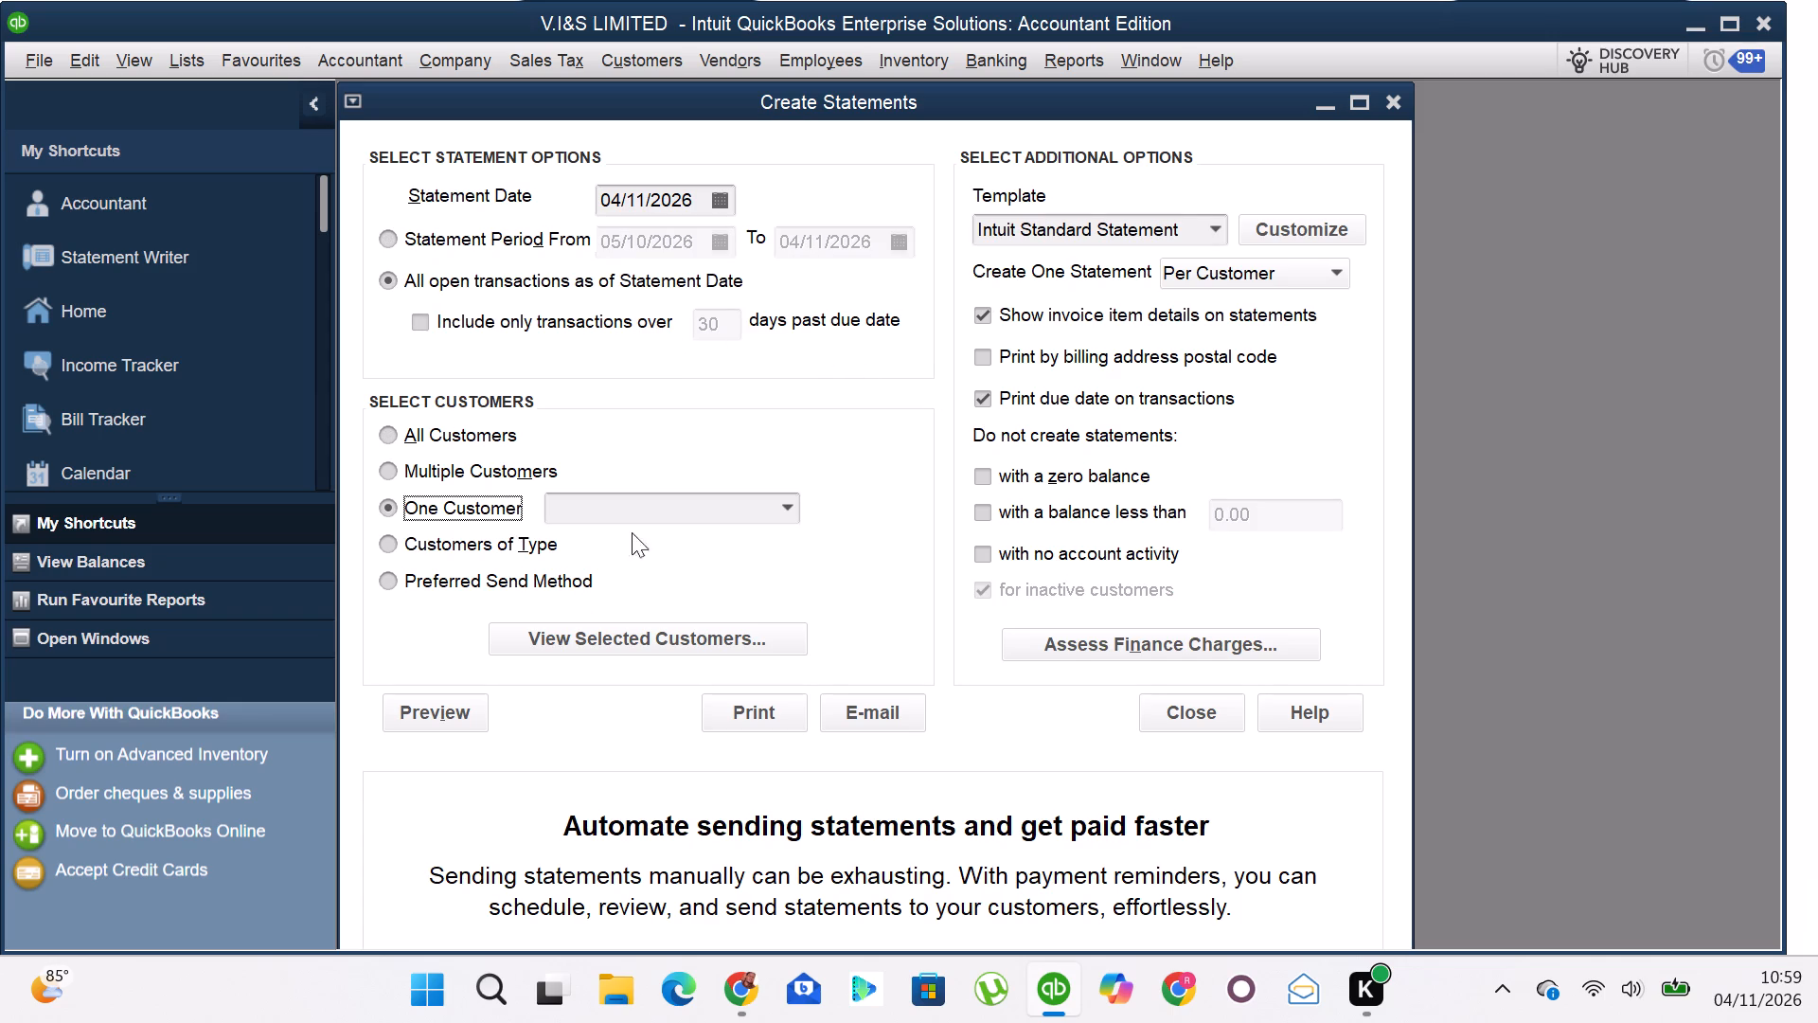
pyautogui.click(642, 509)
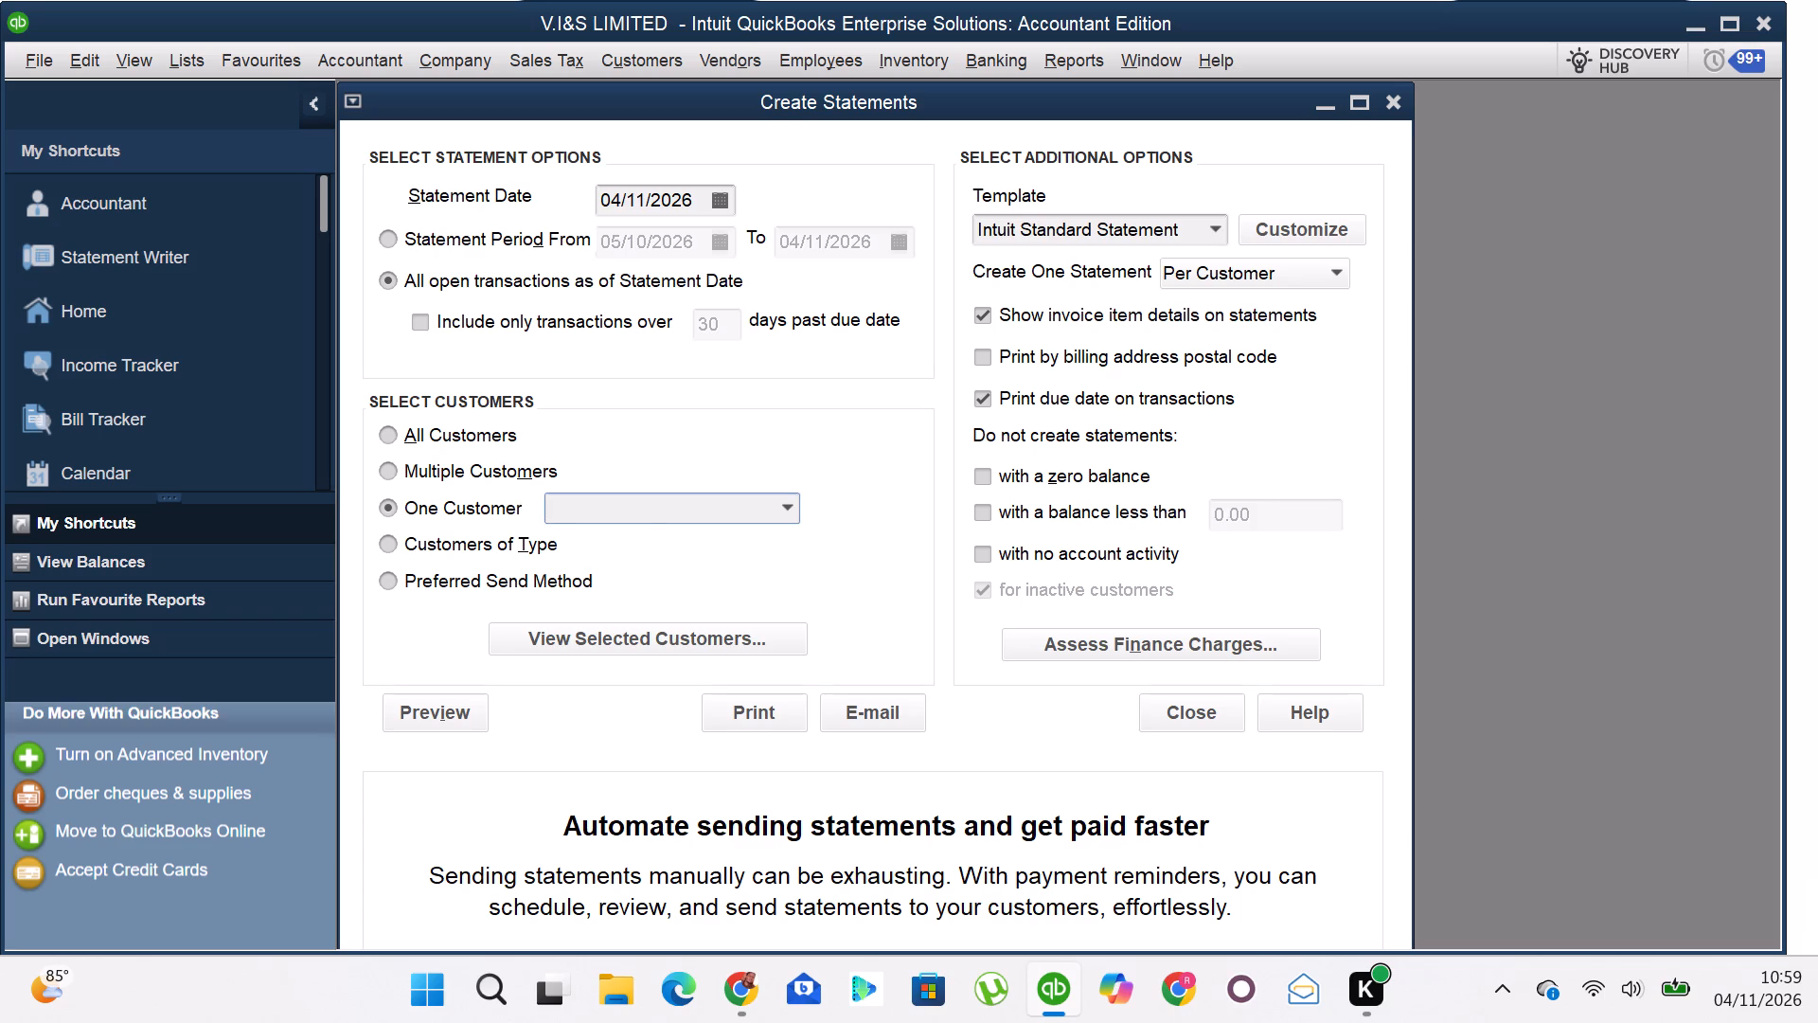
pyautogui.write('kep')
pyautogui.click(638, 541)
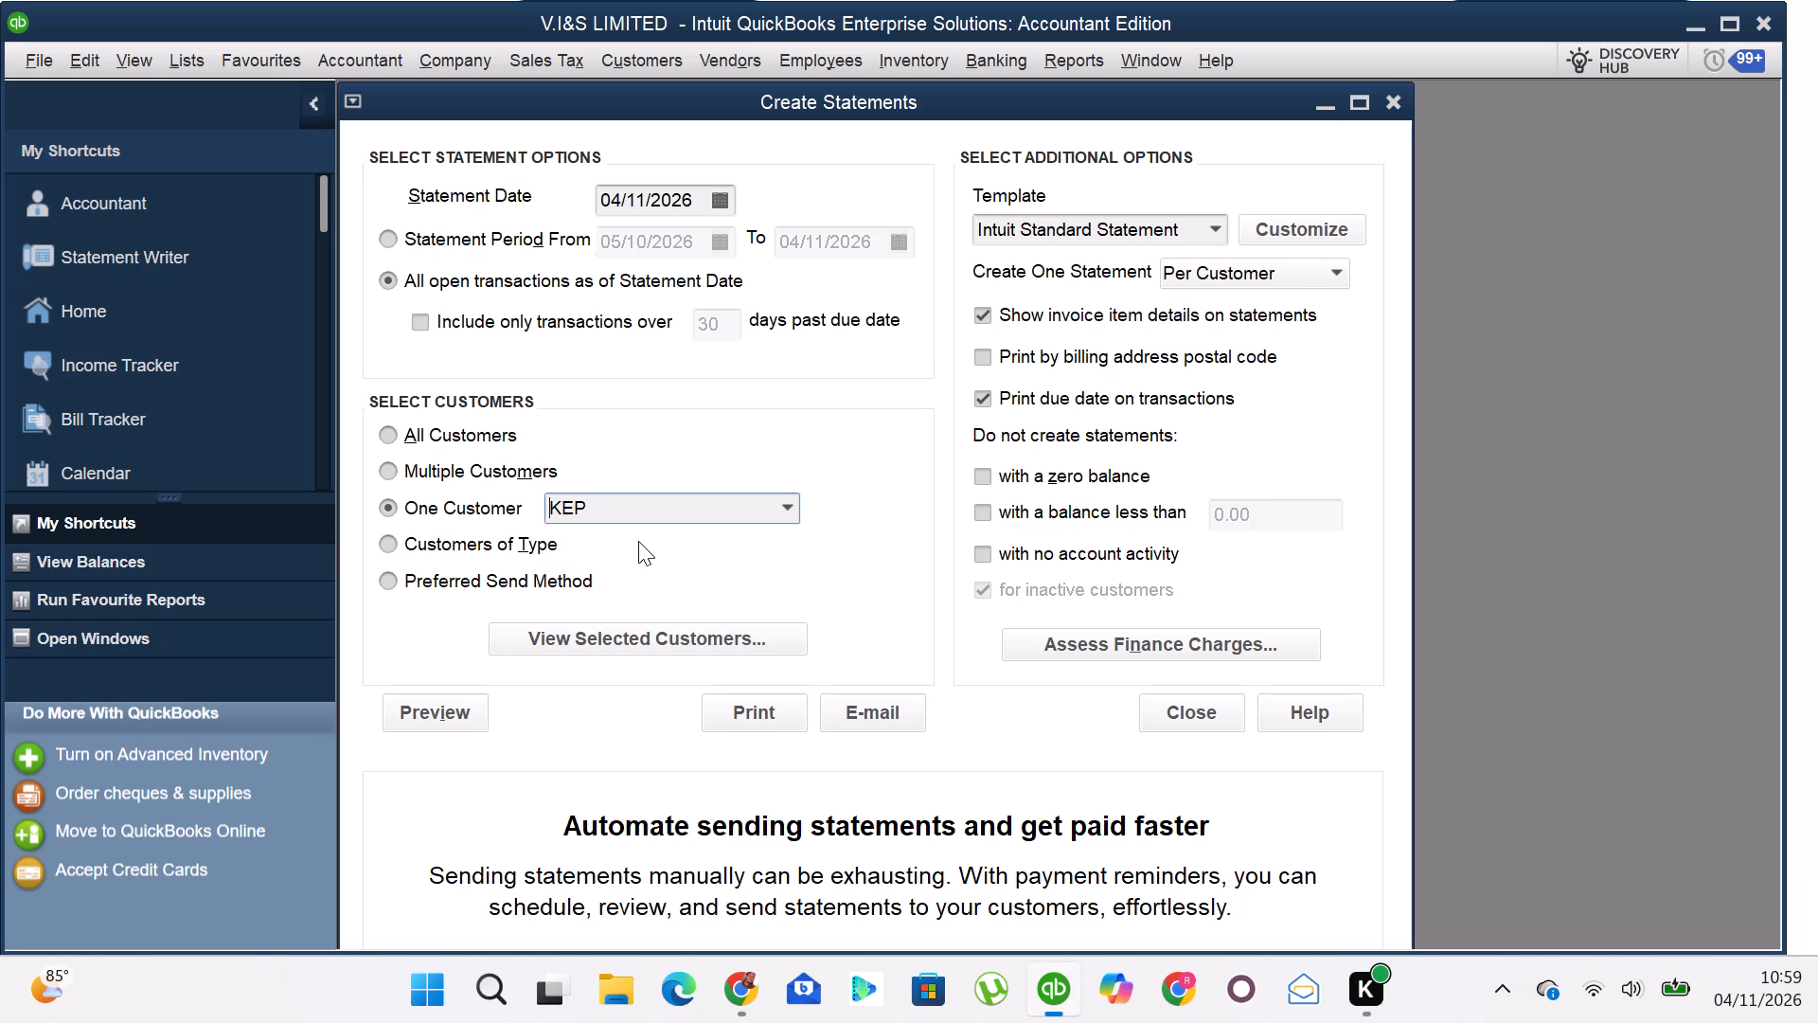
# Preview the KEP statement from the print setup, then leave without printing and dismiss the note about emailing forms.
pyautogui.click(783, 713)
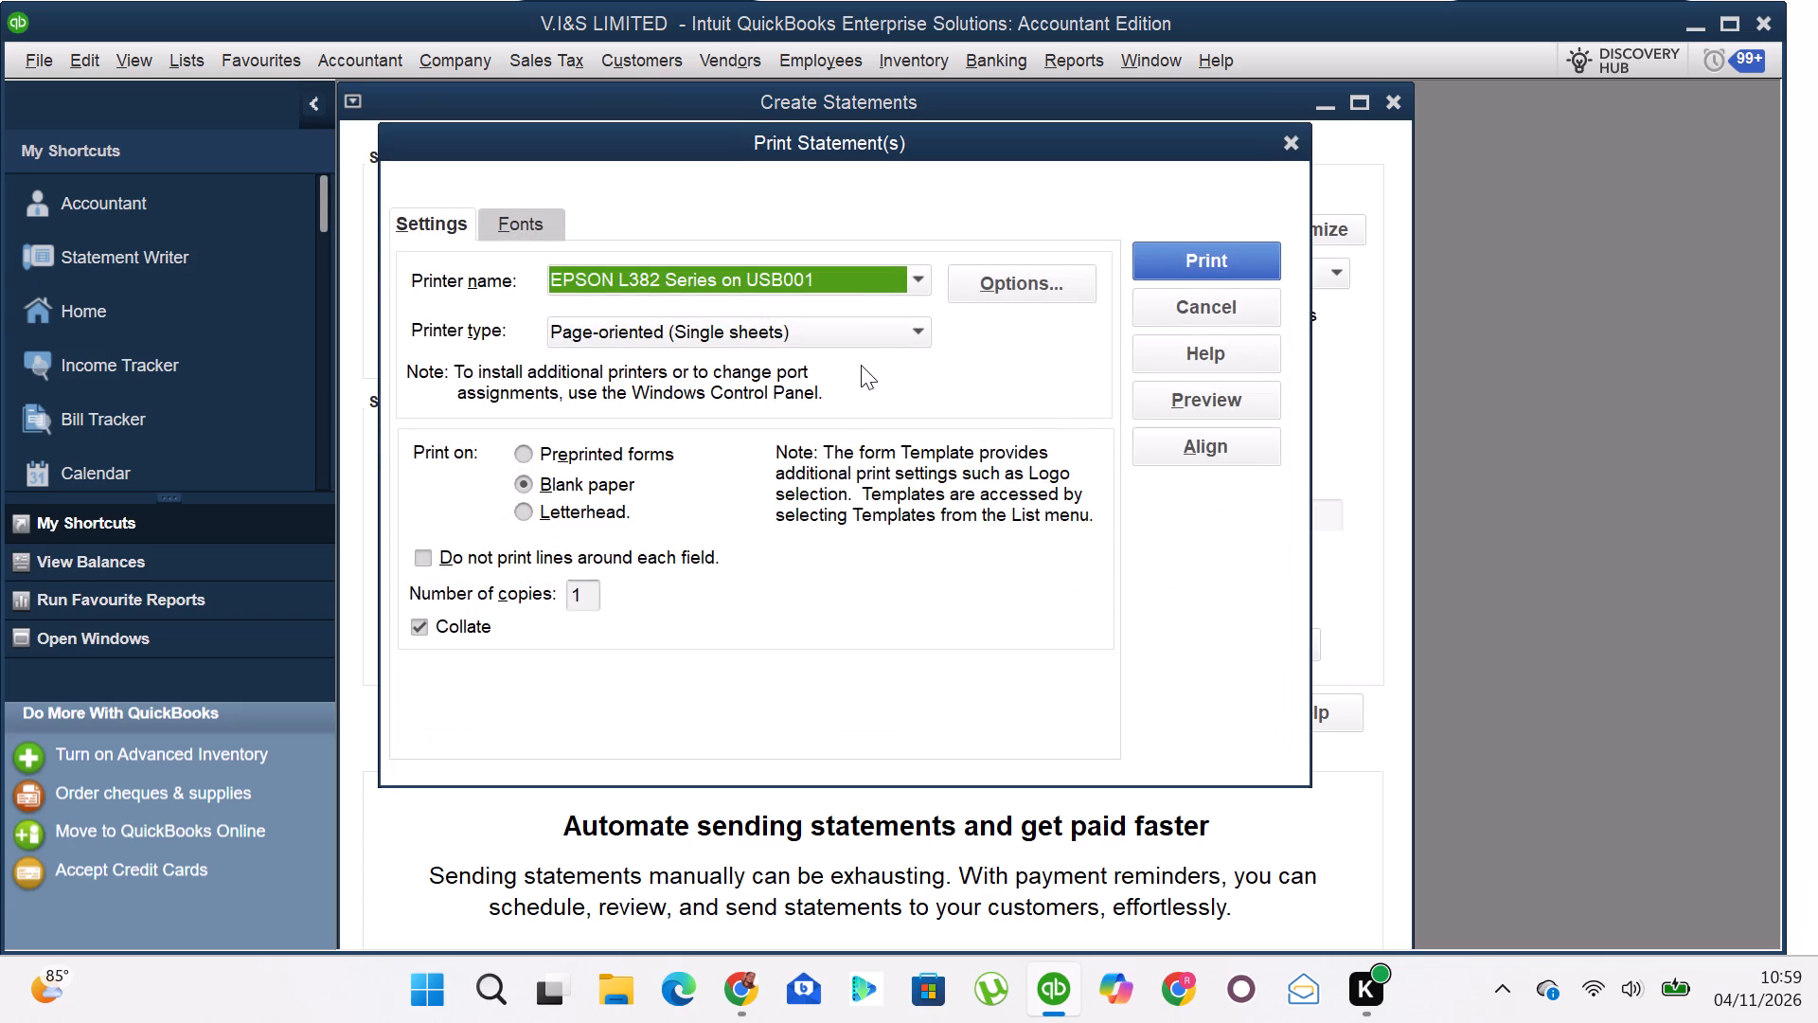
pyautogui.click(917, 276)
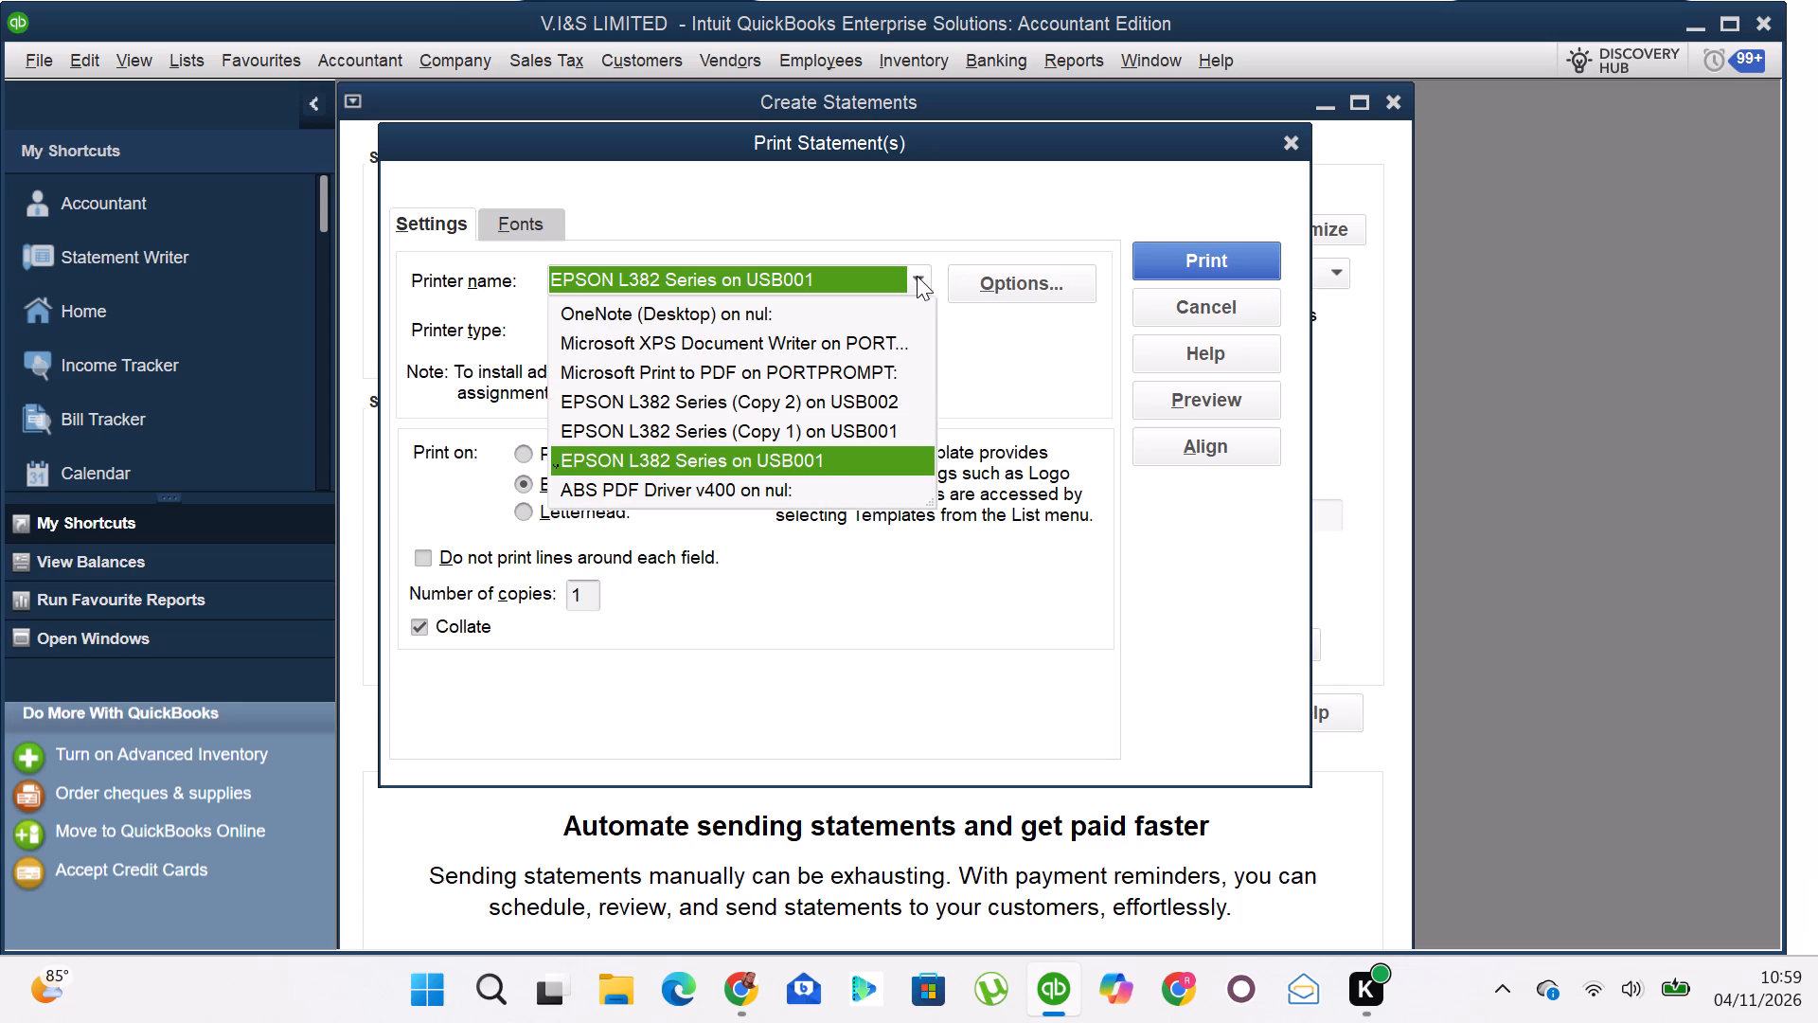
pyautogui.click(917, 276)
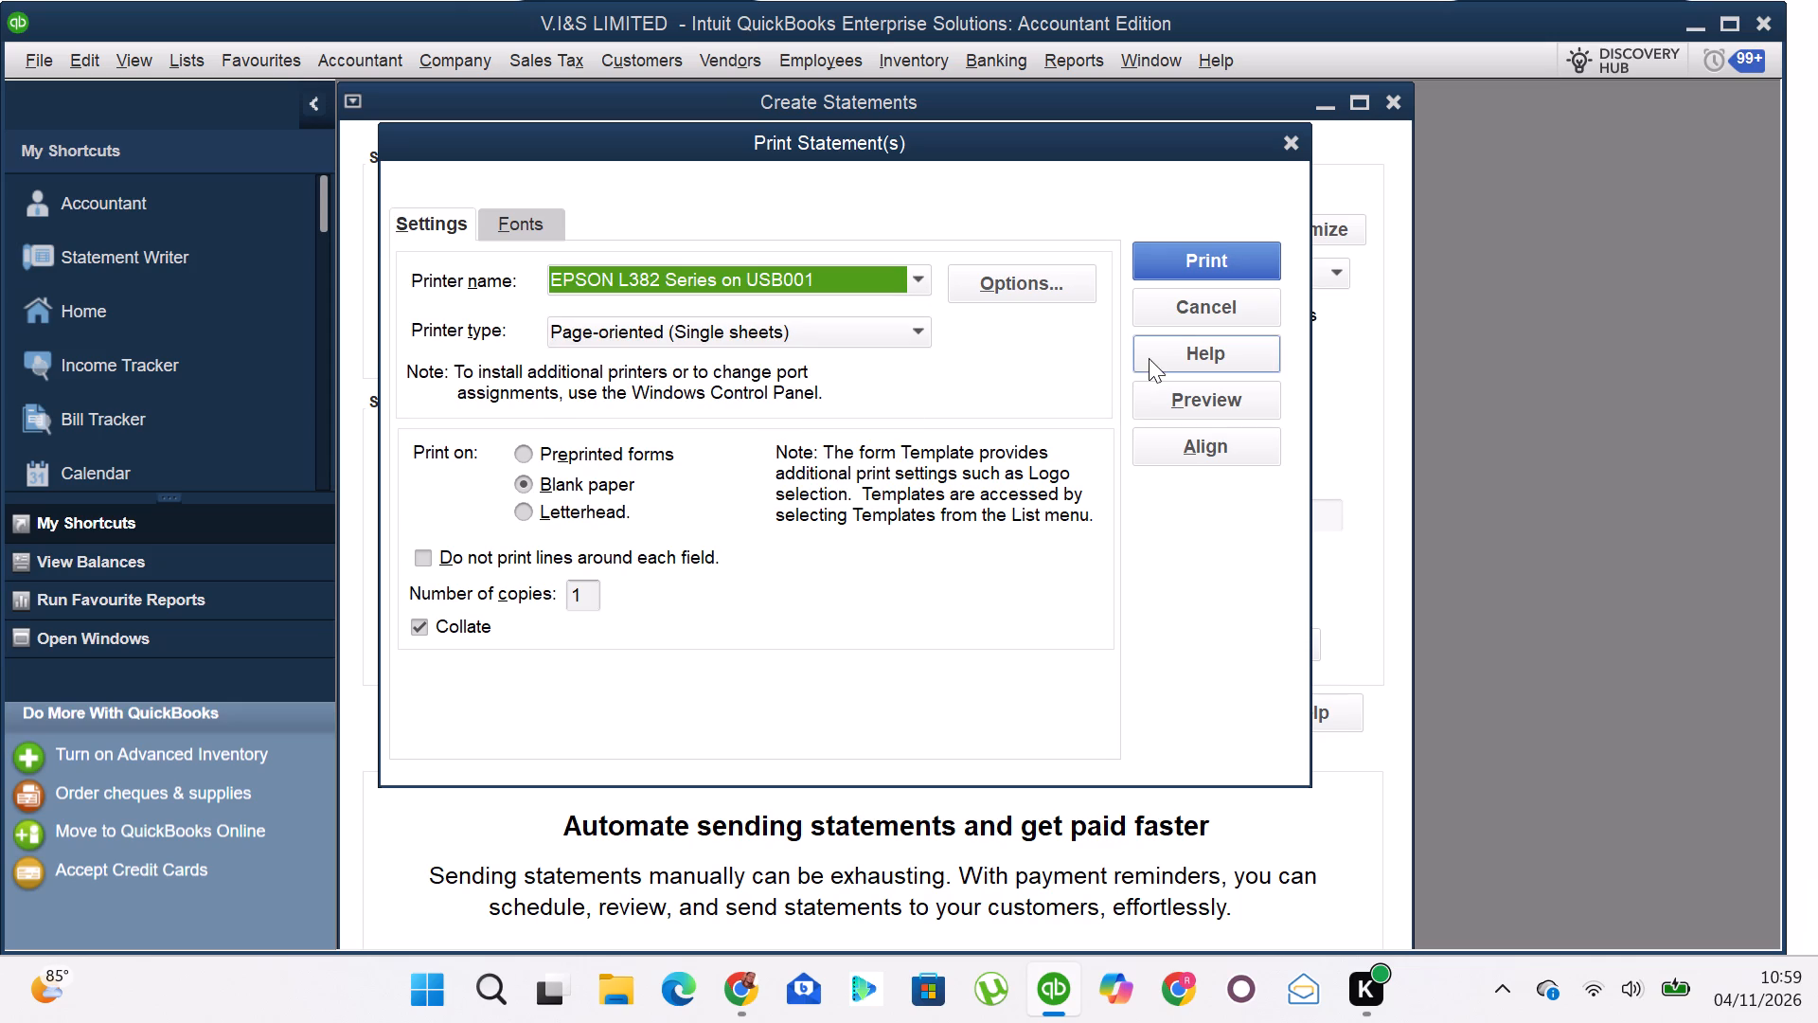
pyautogui.click(1187, 396)
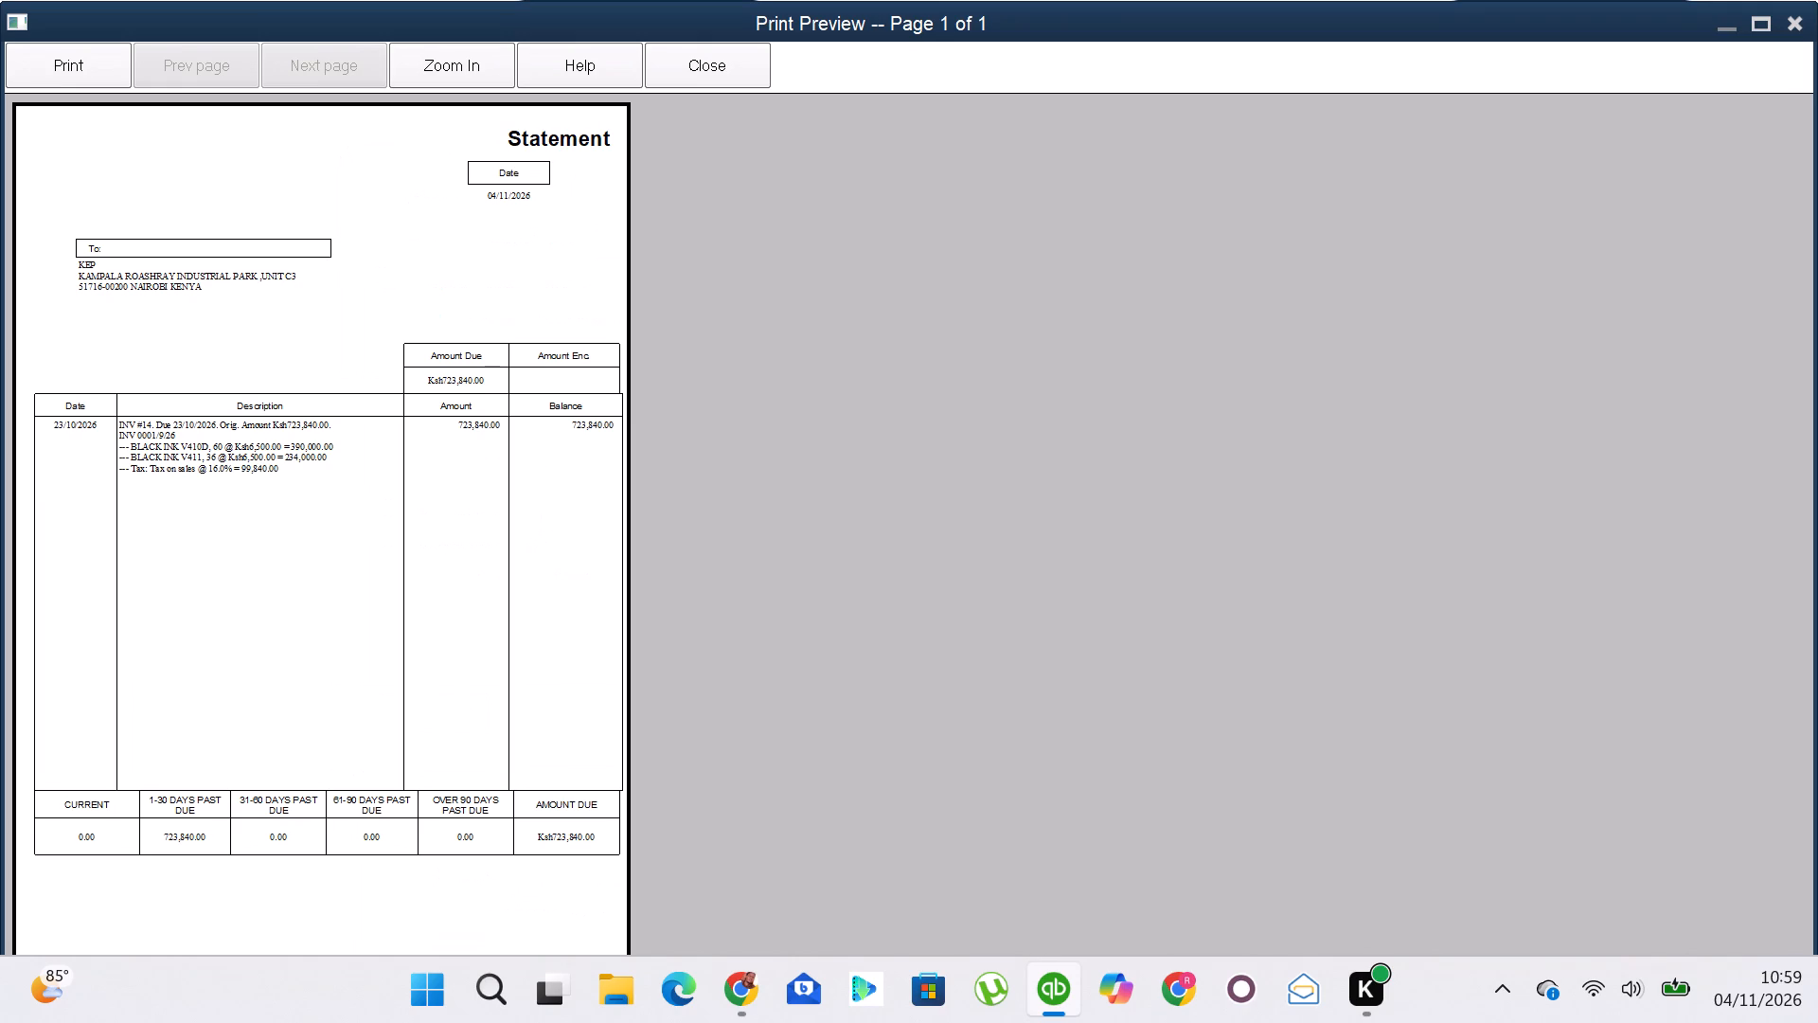
pyautogui.click(1795, 25)
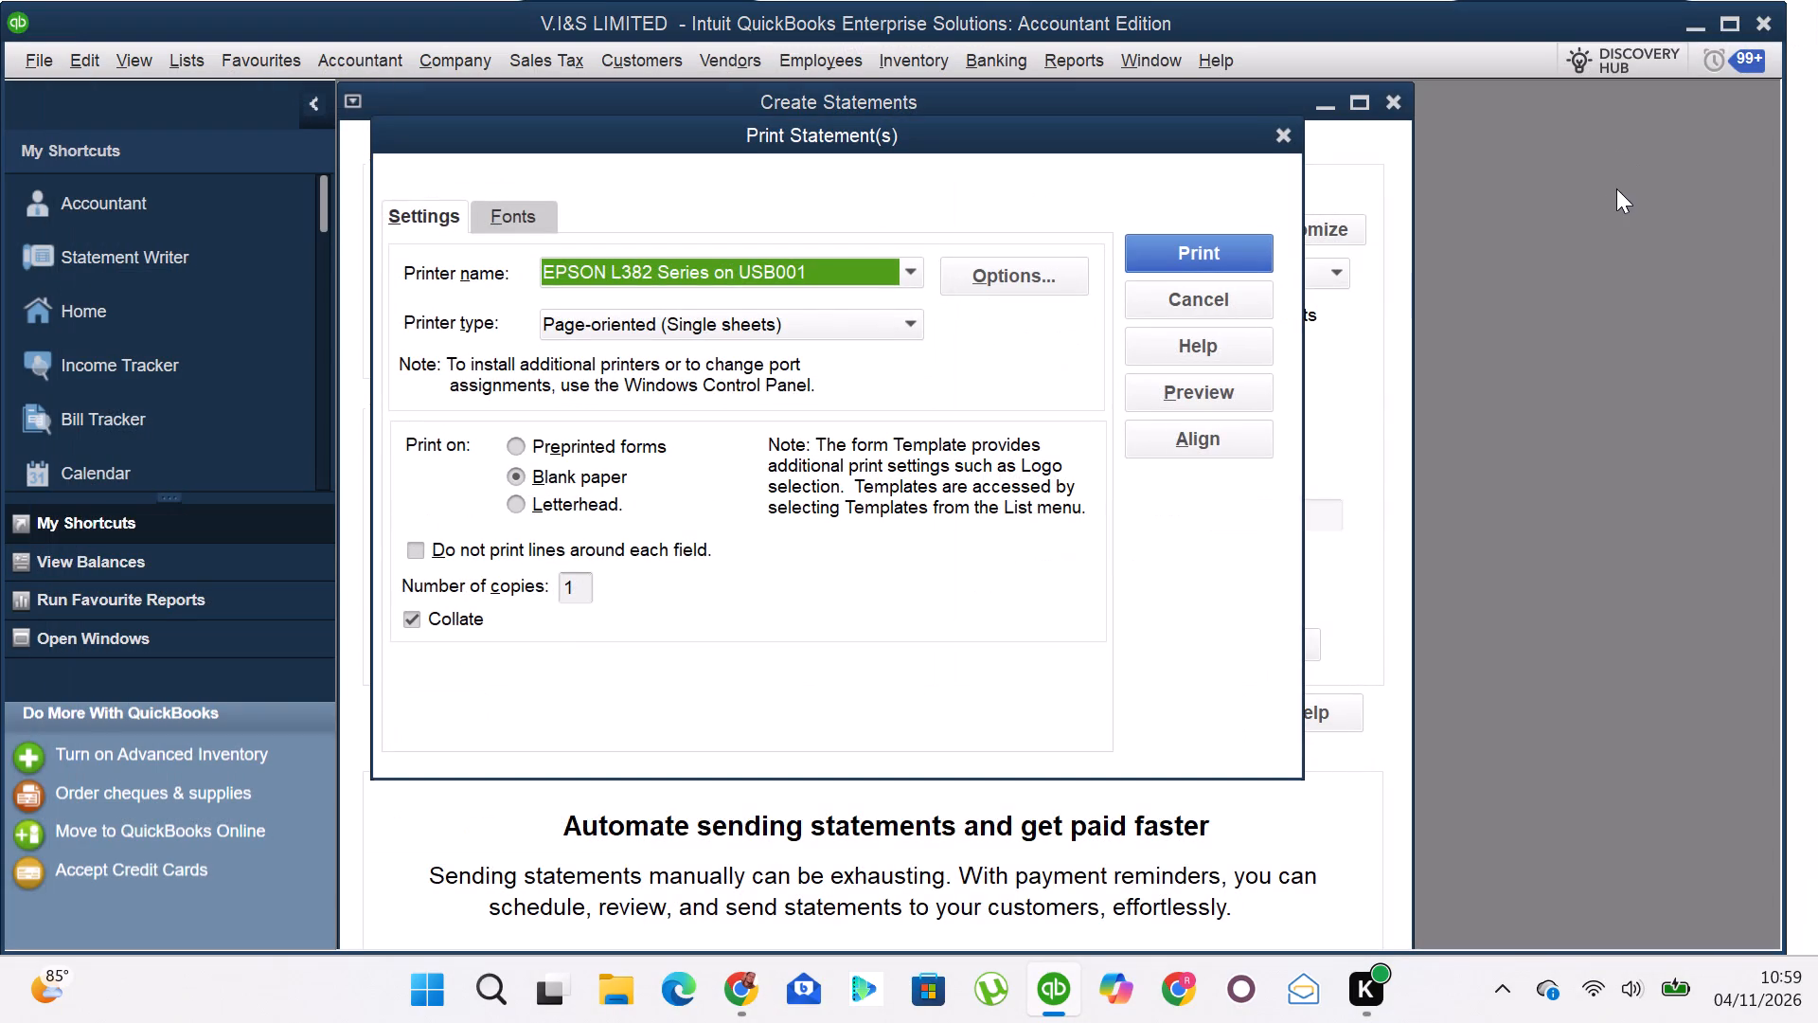
pyautogui.click(1227, 295)
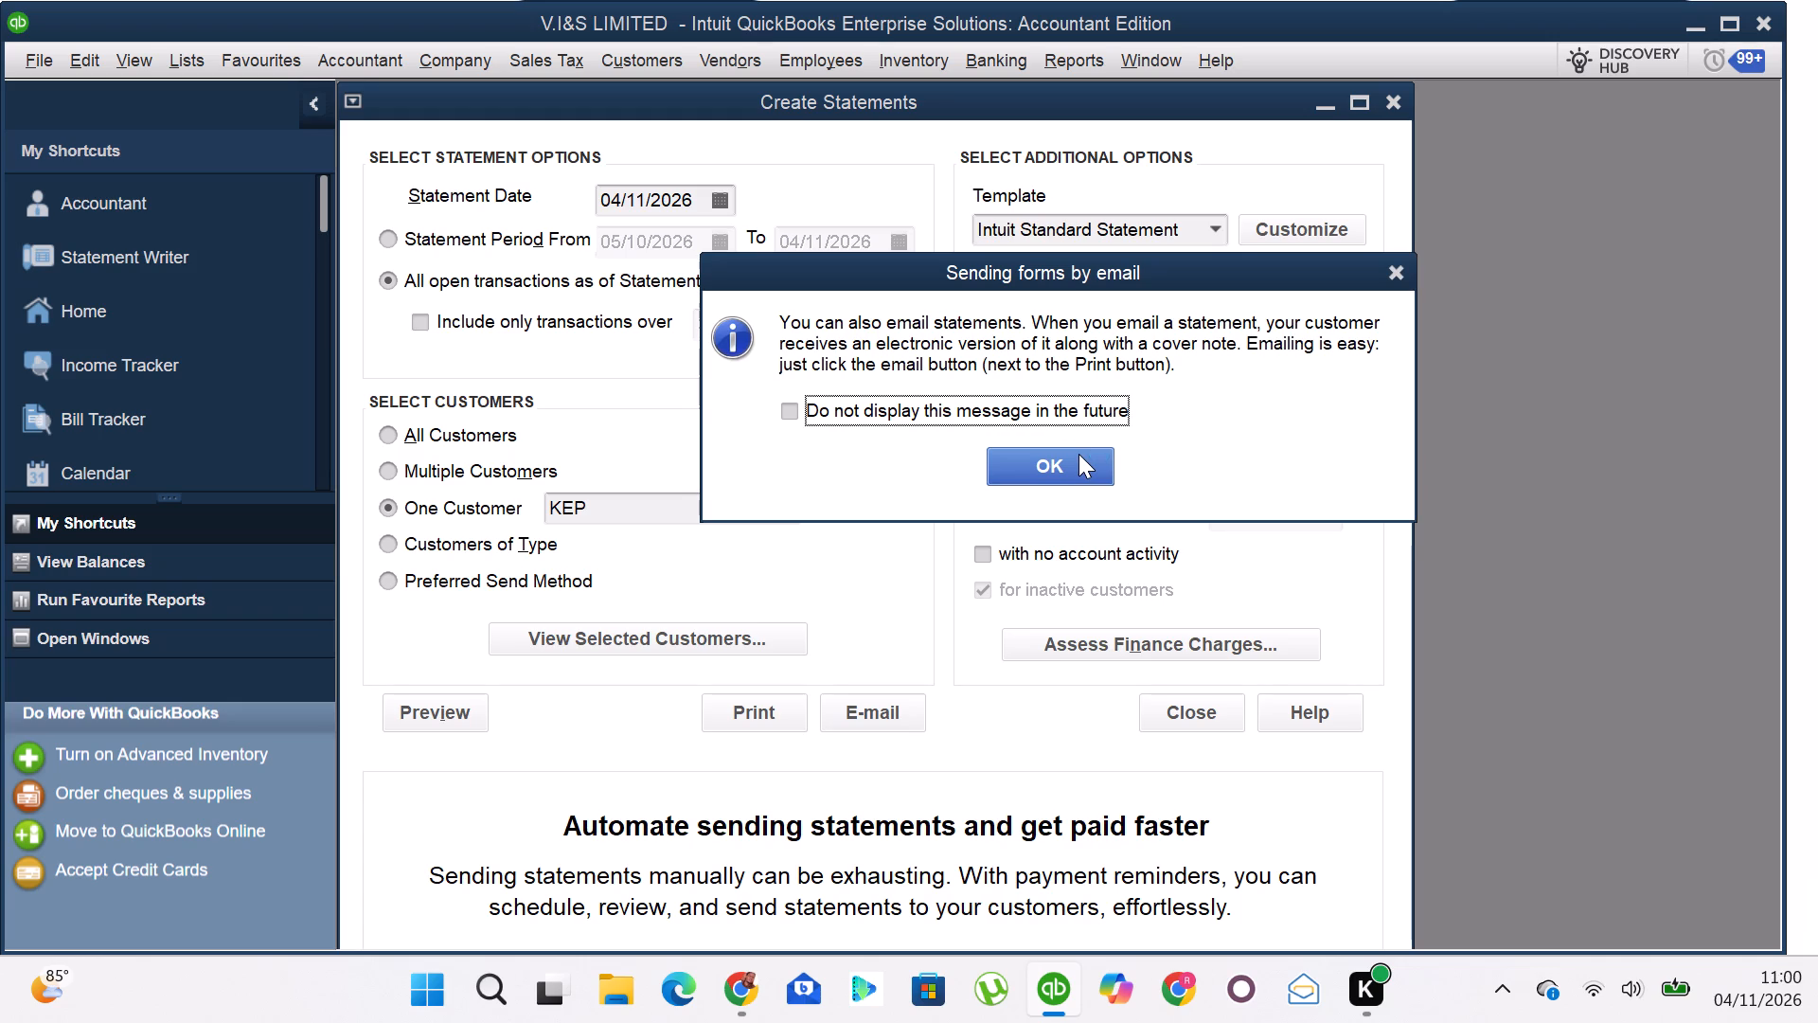
pyautogui.click(1066, 460)
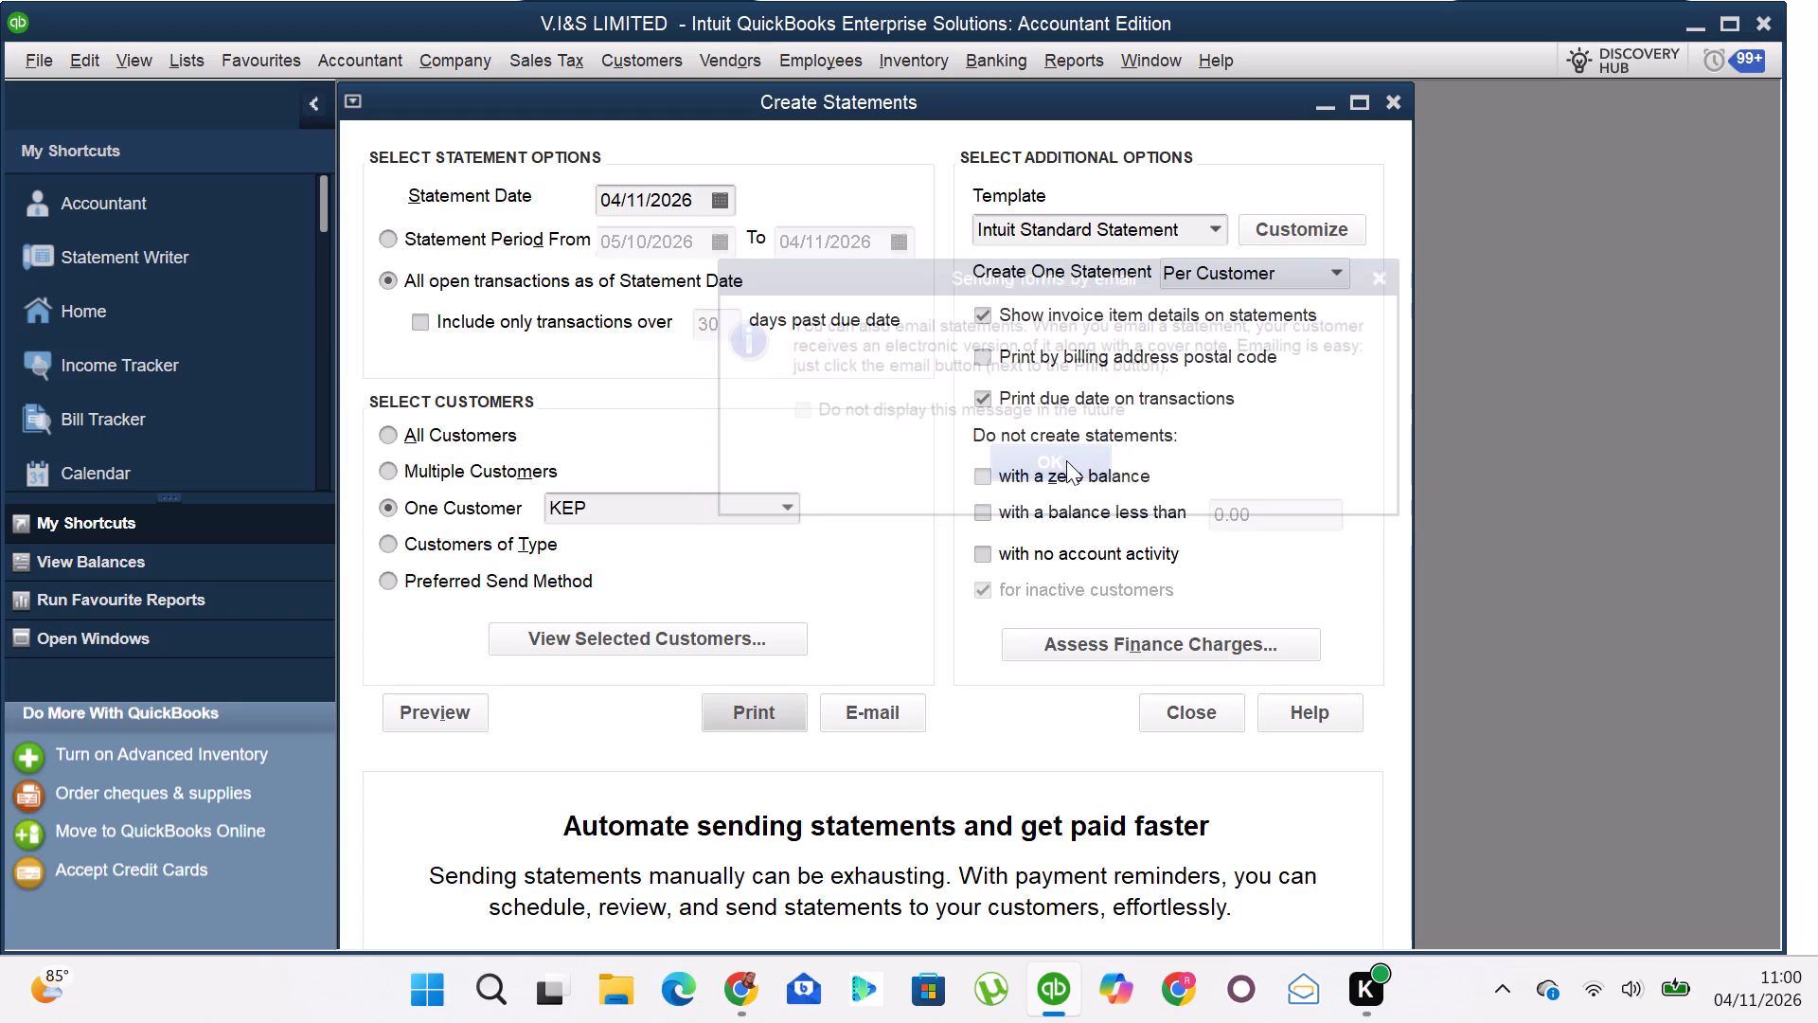
# Start emailing the KEP statement and decline creating an Outlook profile.
pyautogui.click(867, 709)
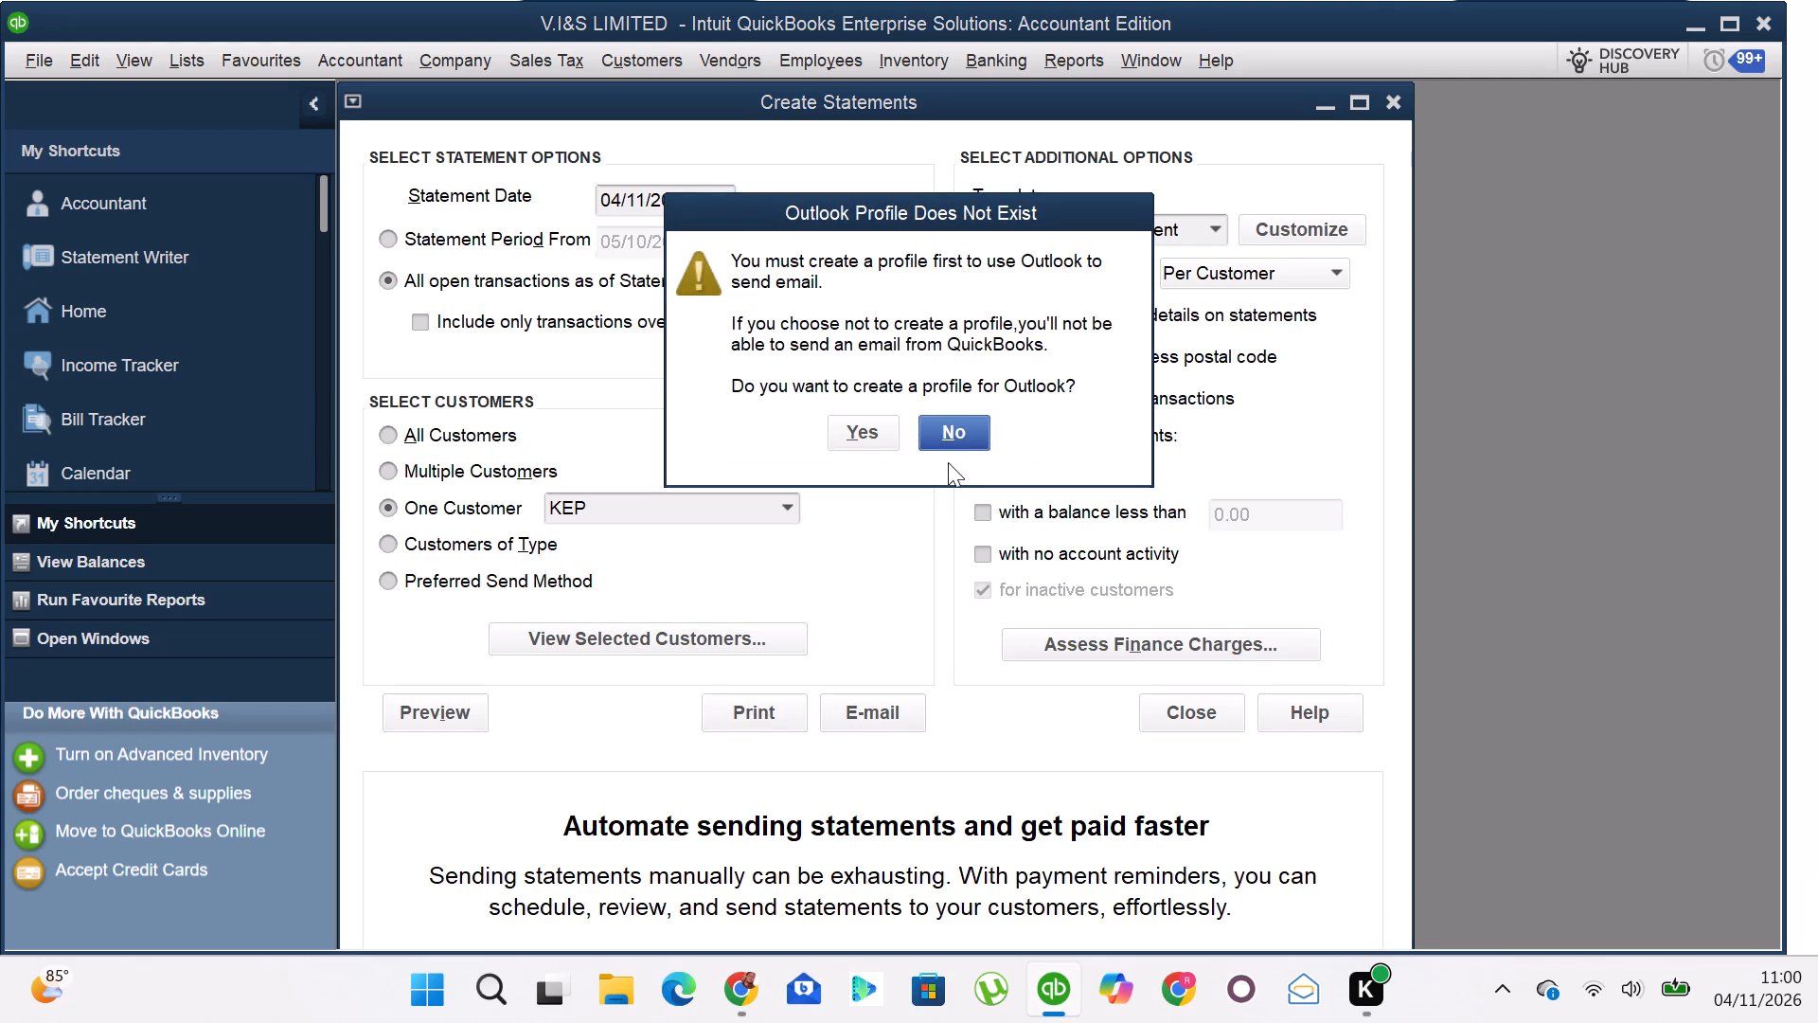
pyautogui.click(936, 434)
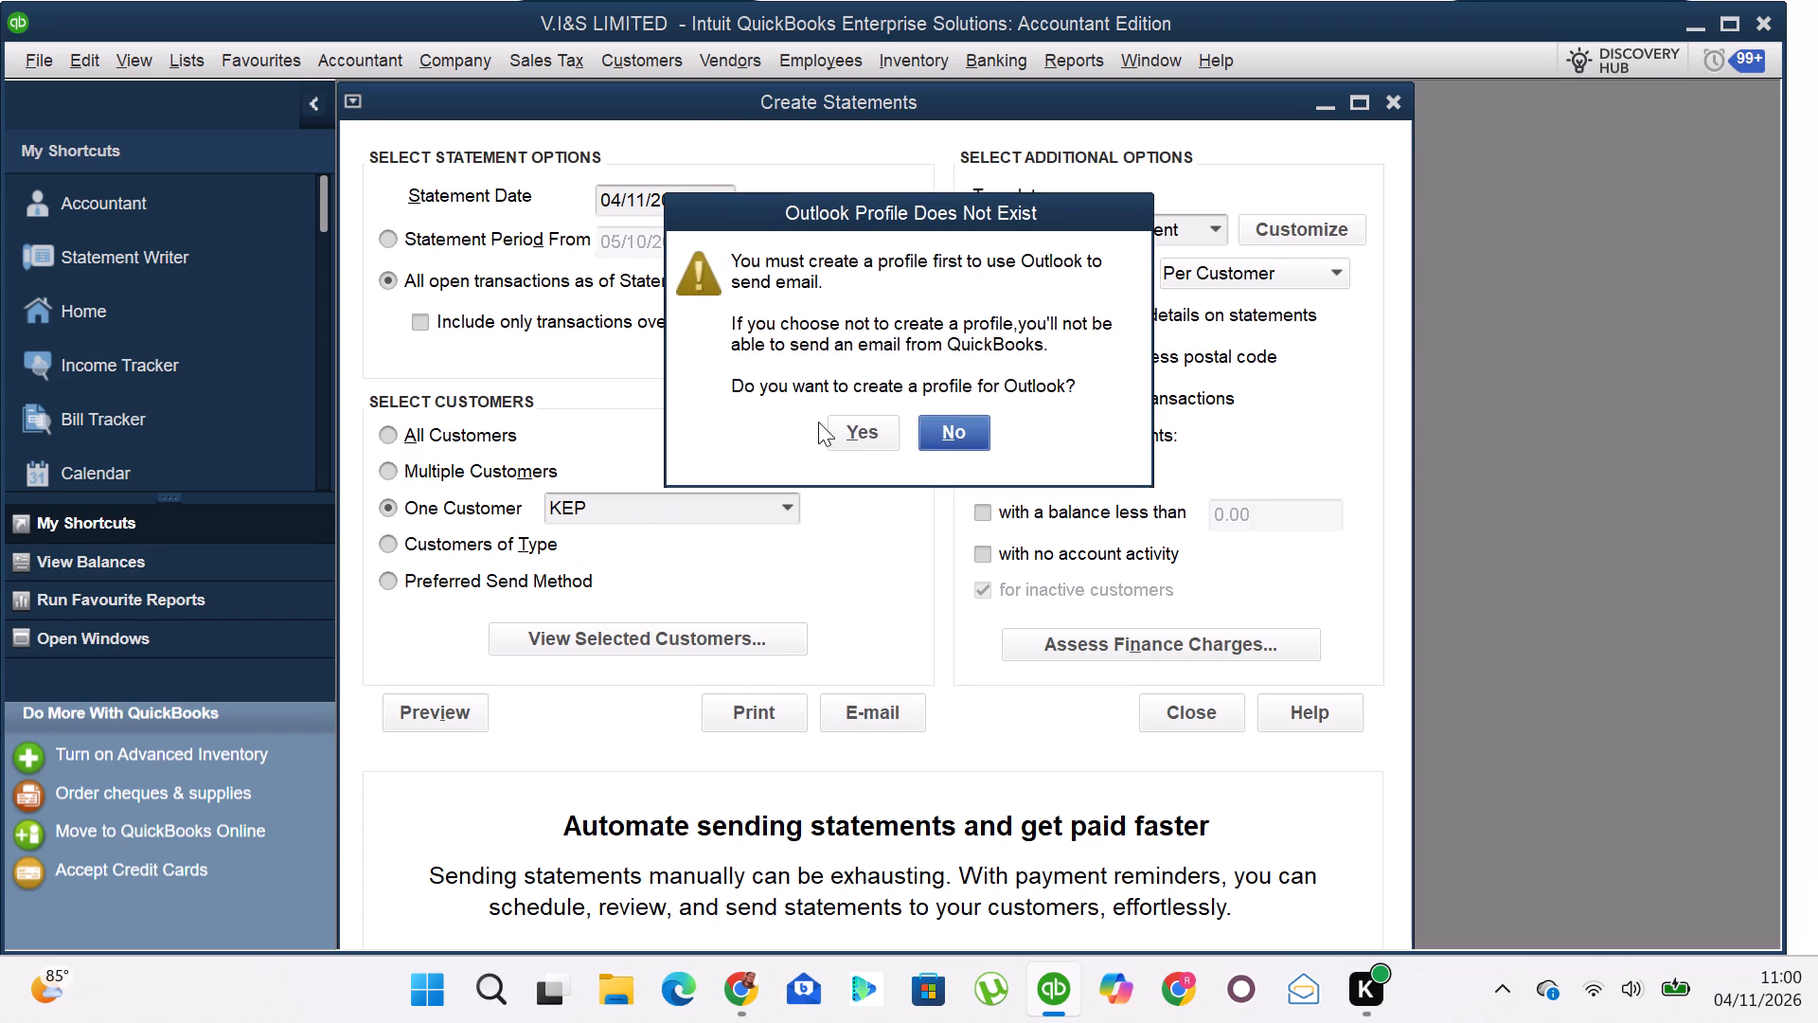
pyautogui.click(965, 435)
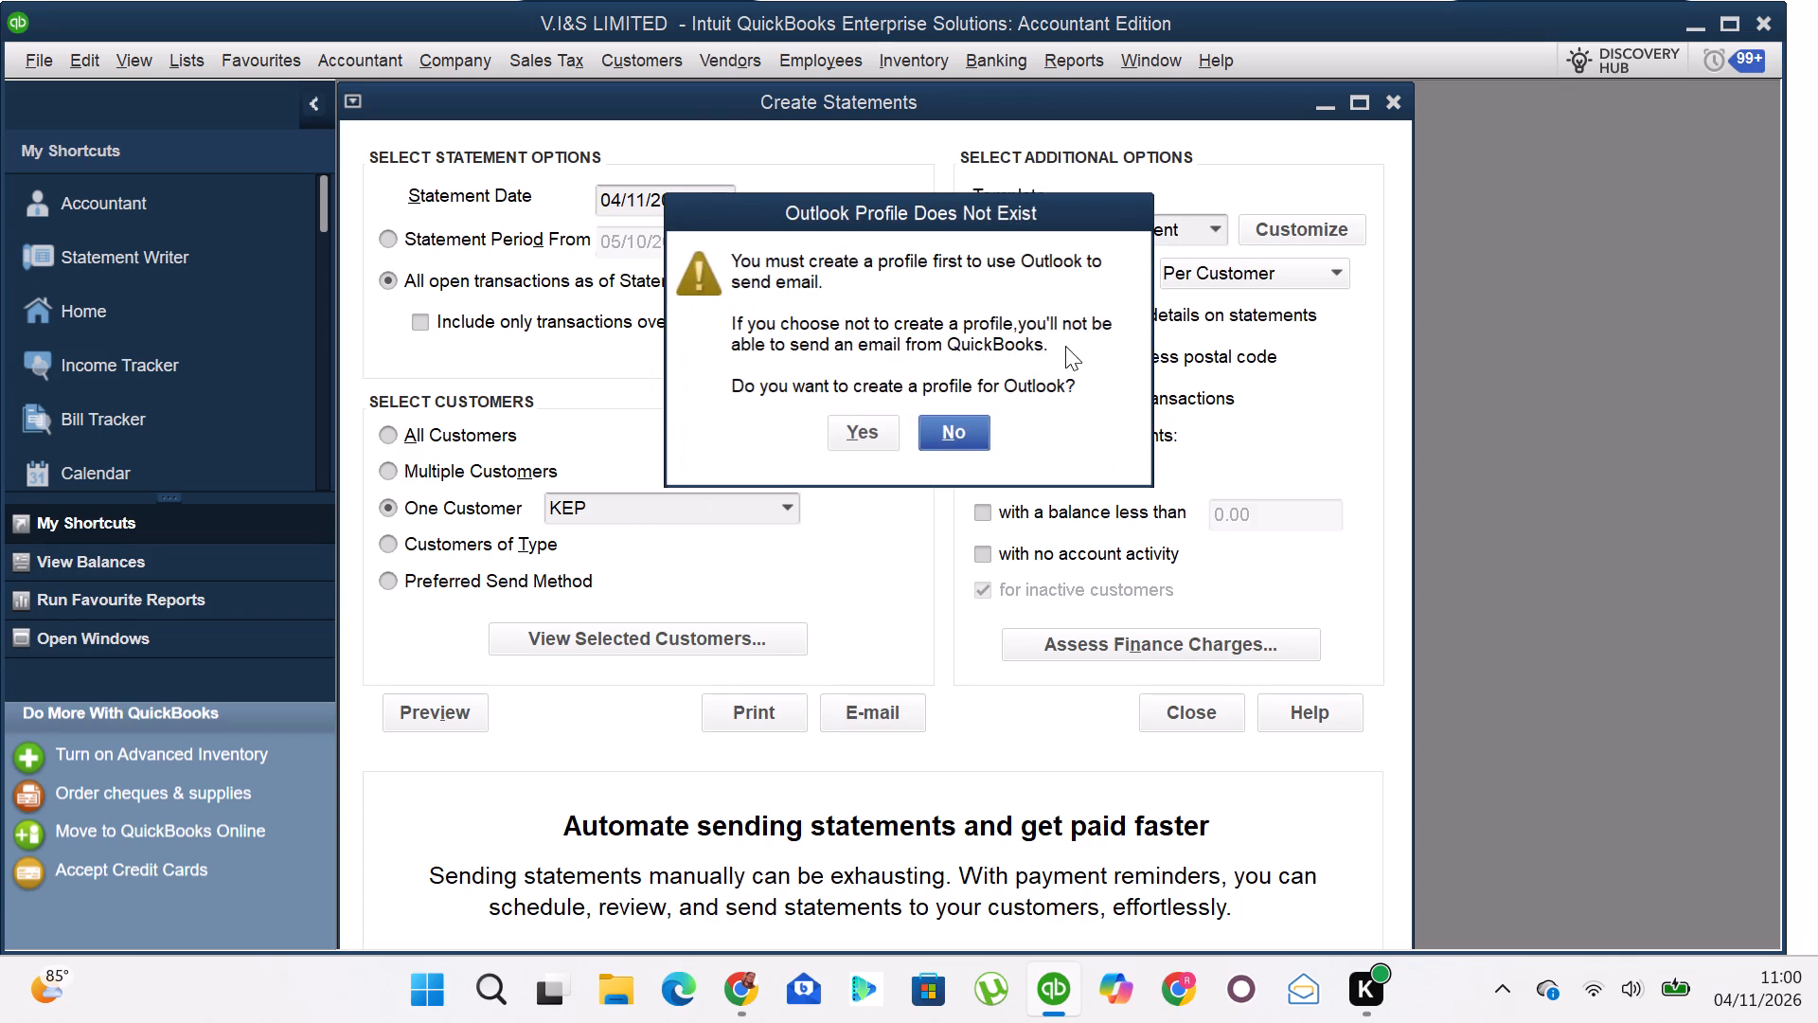
pyautogui.click(950, 427)
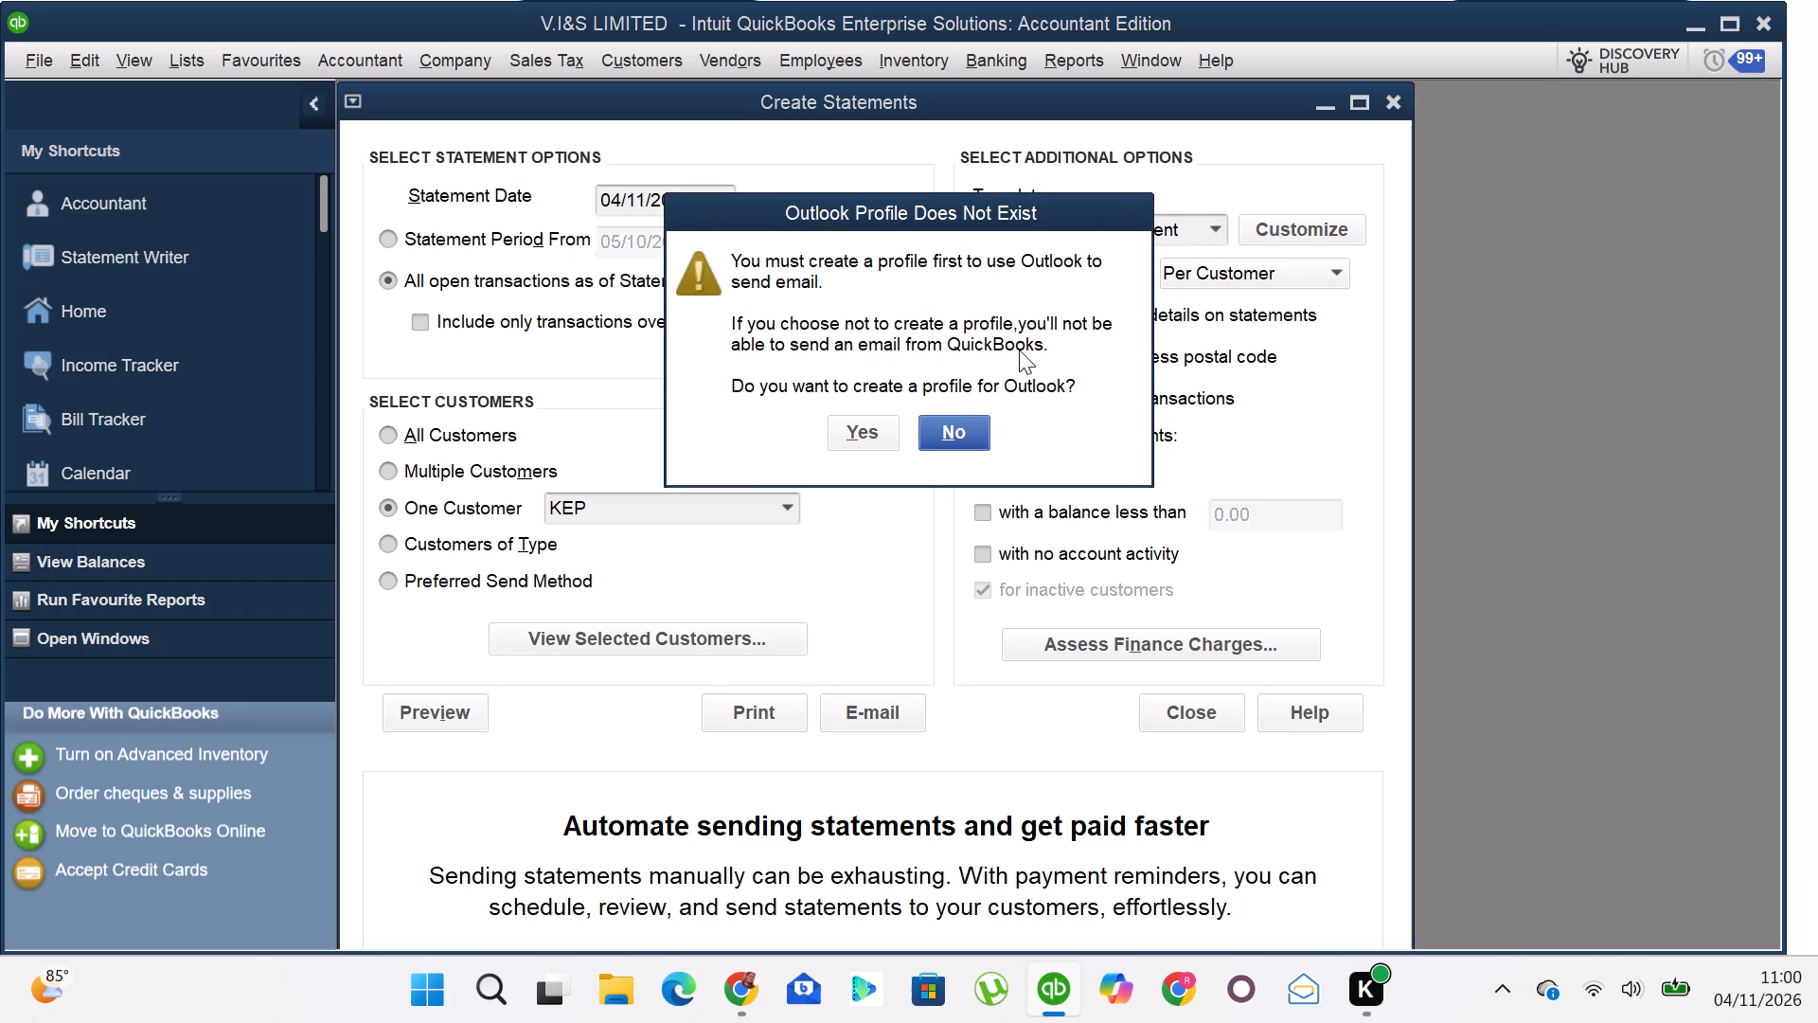
pyautogui.click(1359, 410)
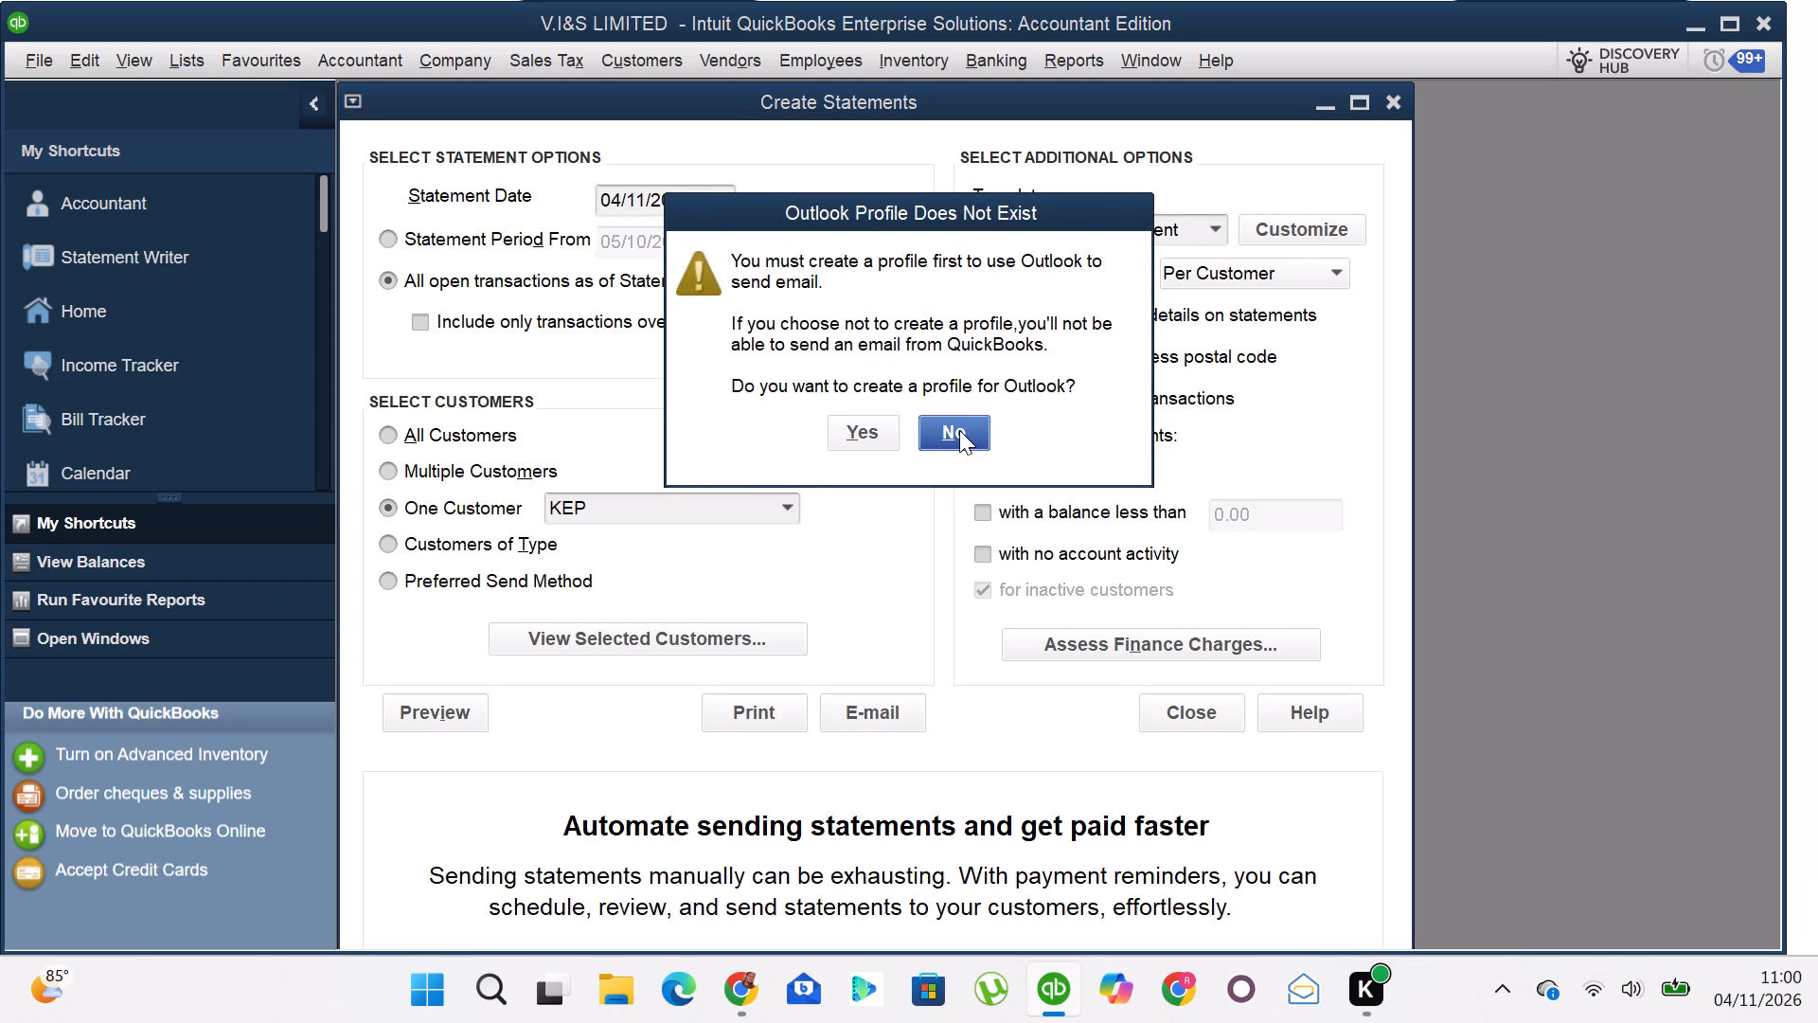
pyautogui.click(959, 430)
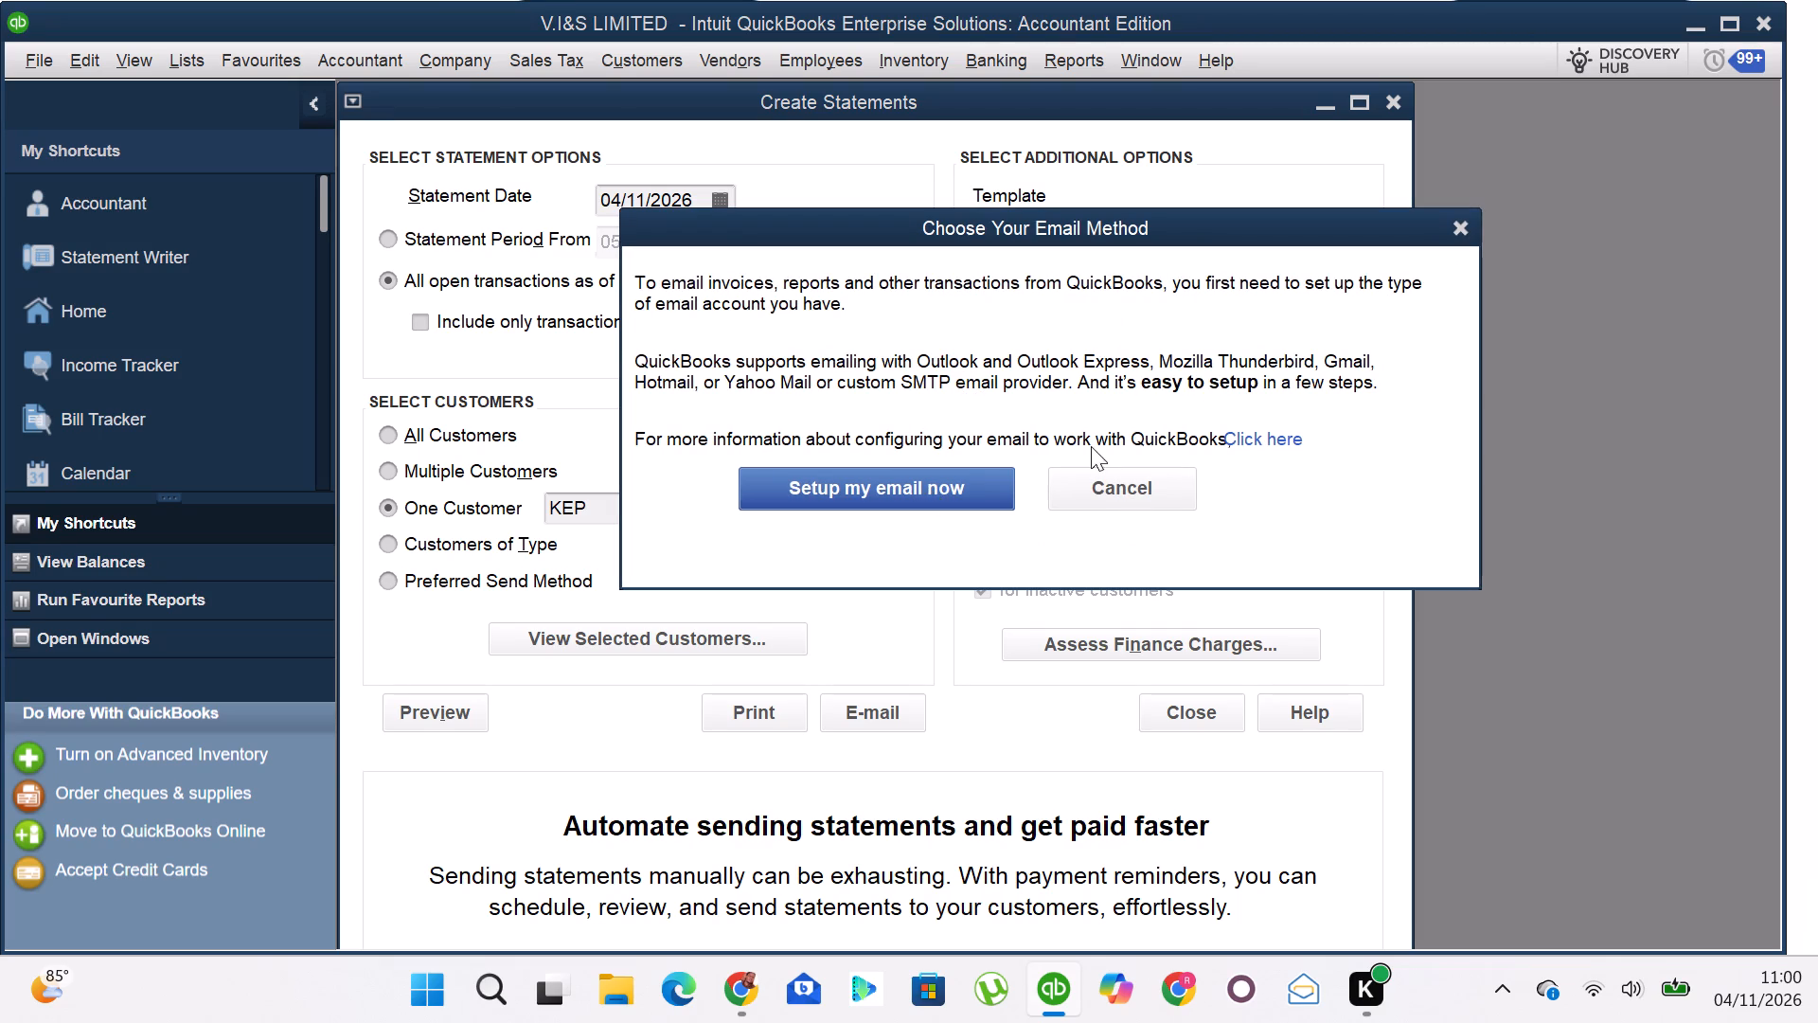
# Open the online help on configuring email to work with QuickBooks.
pyautogui.click(1258, 440)
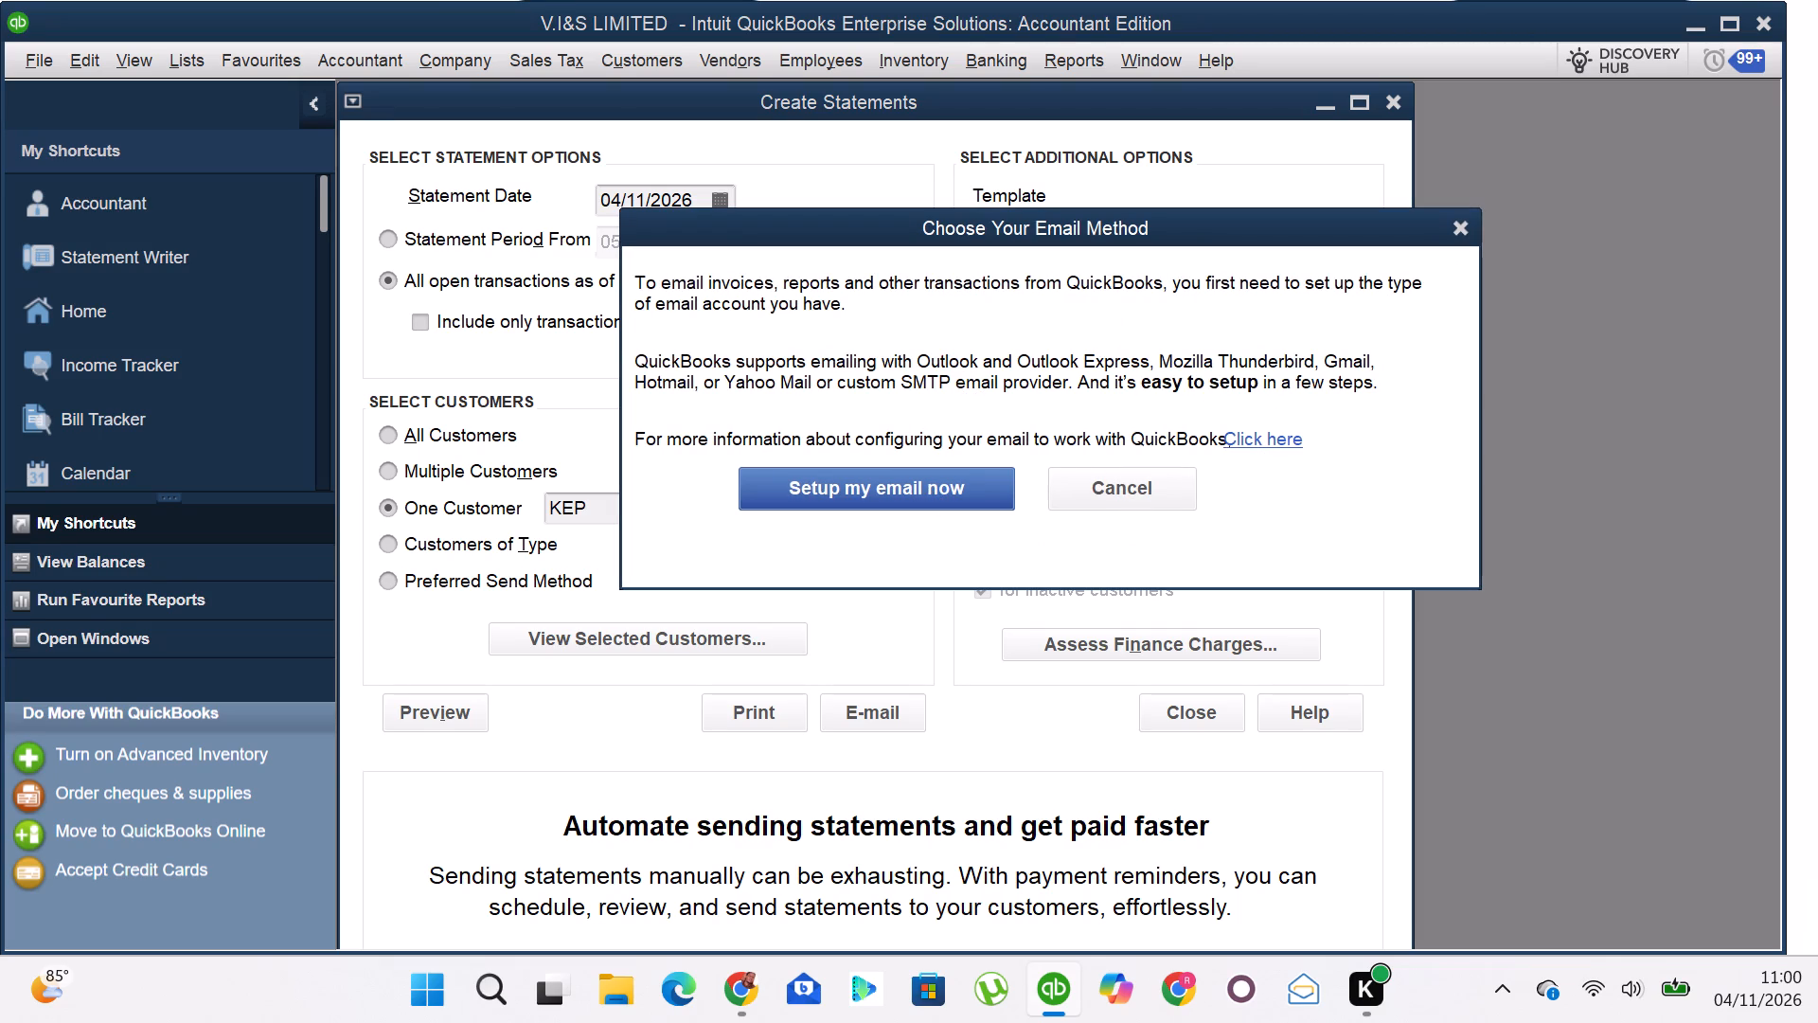
pyautogui.click(1258, 440)
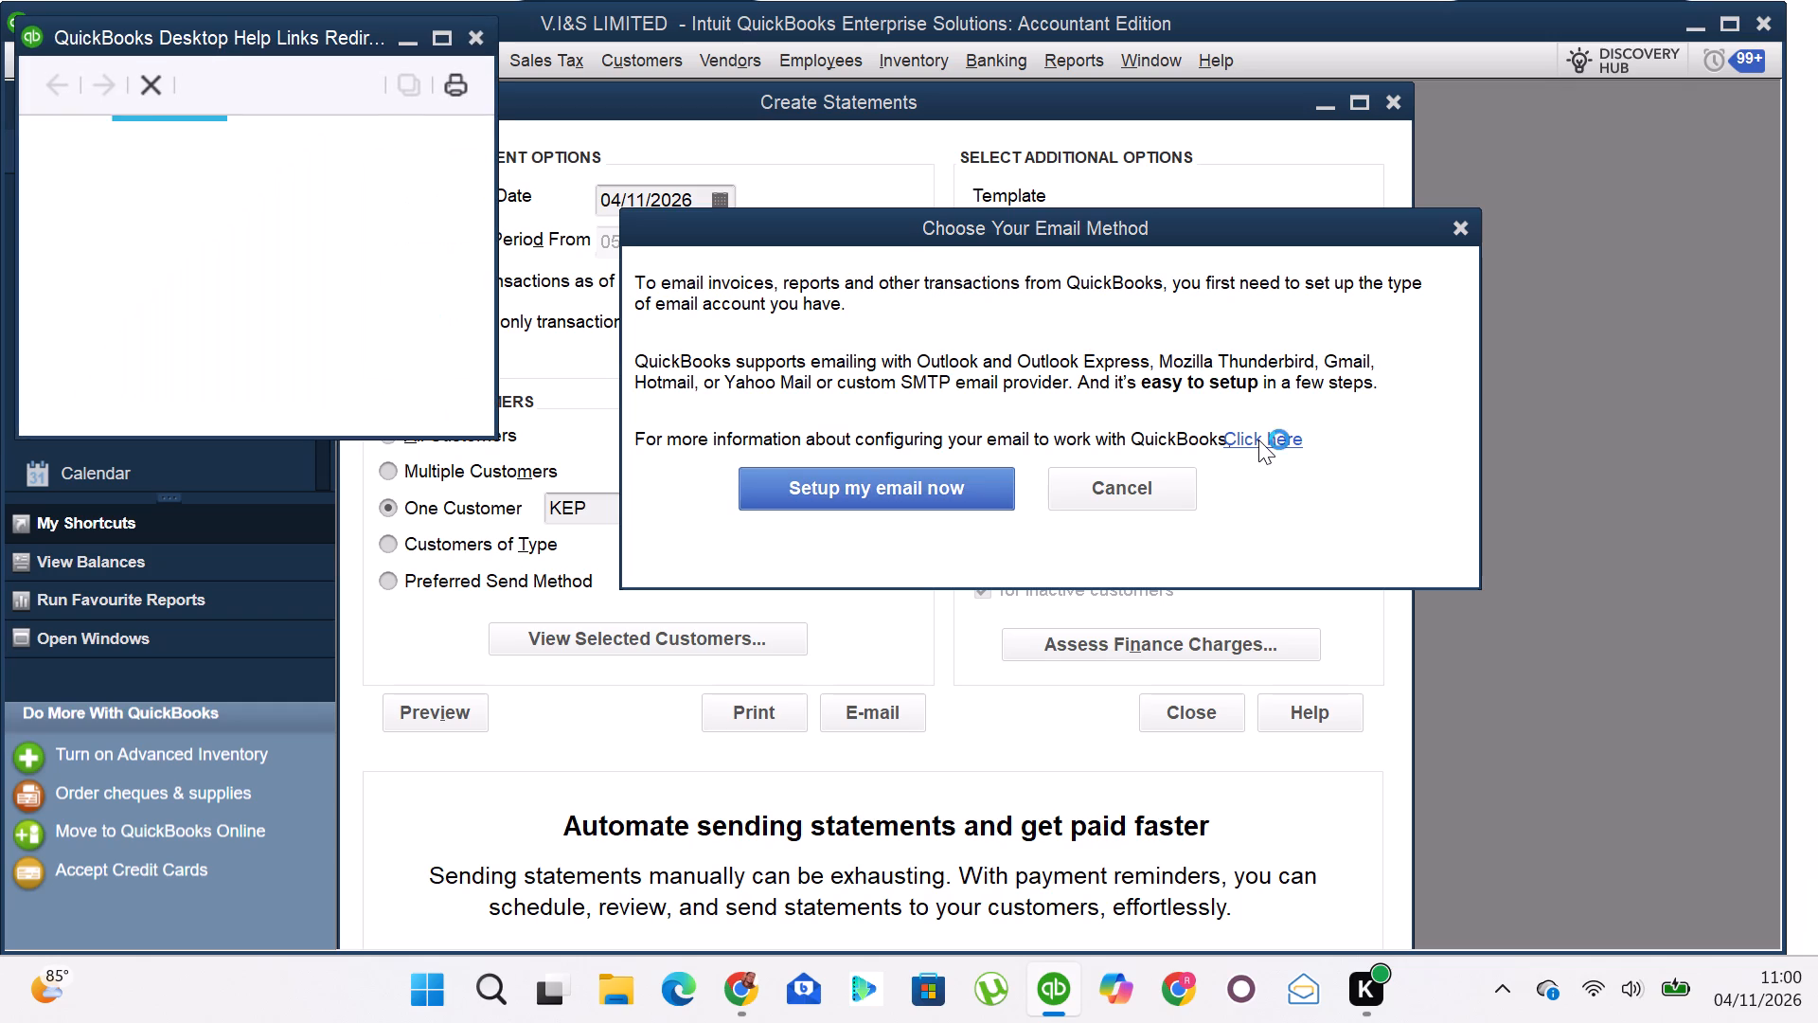
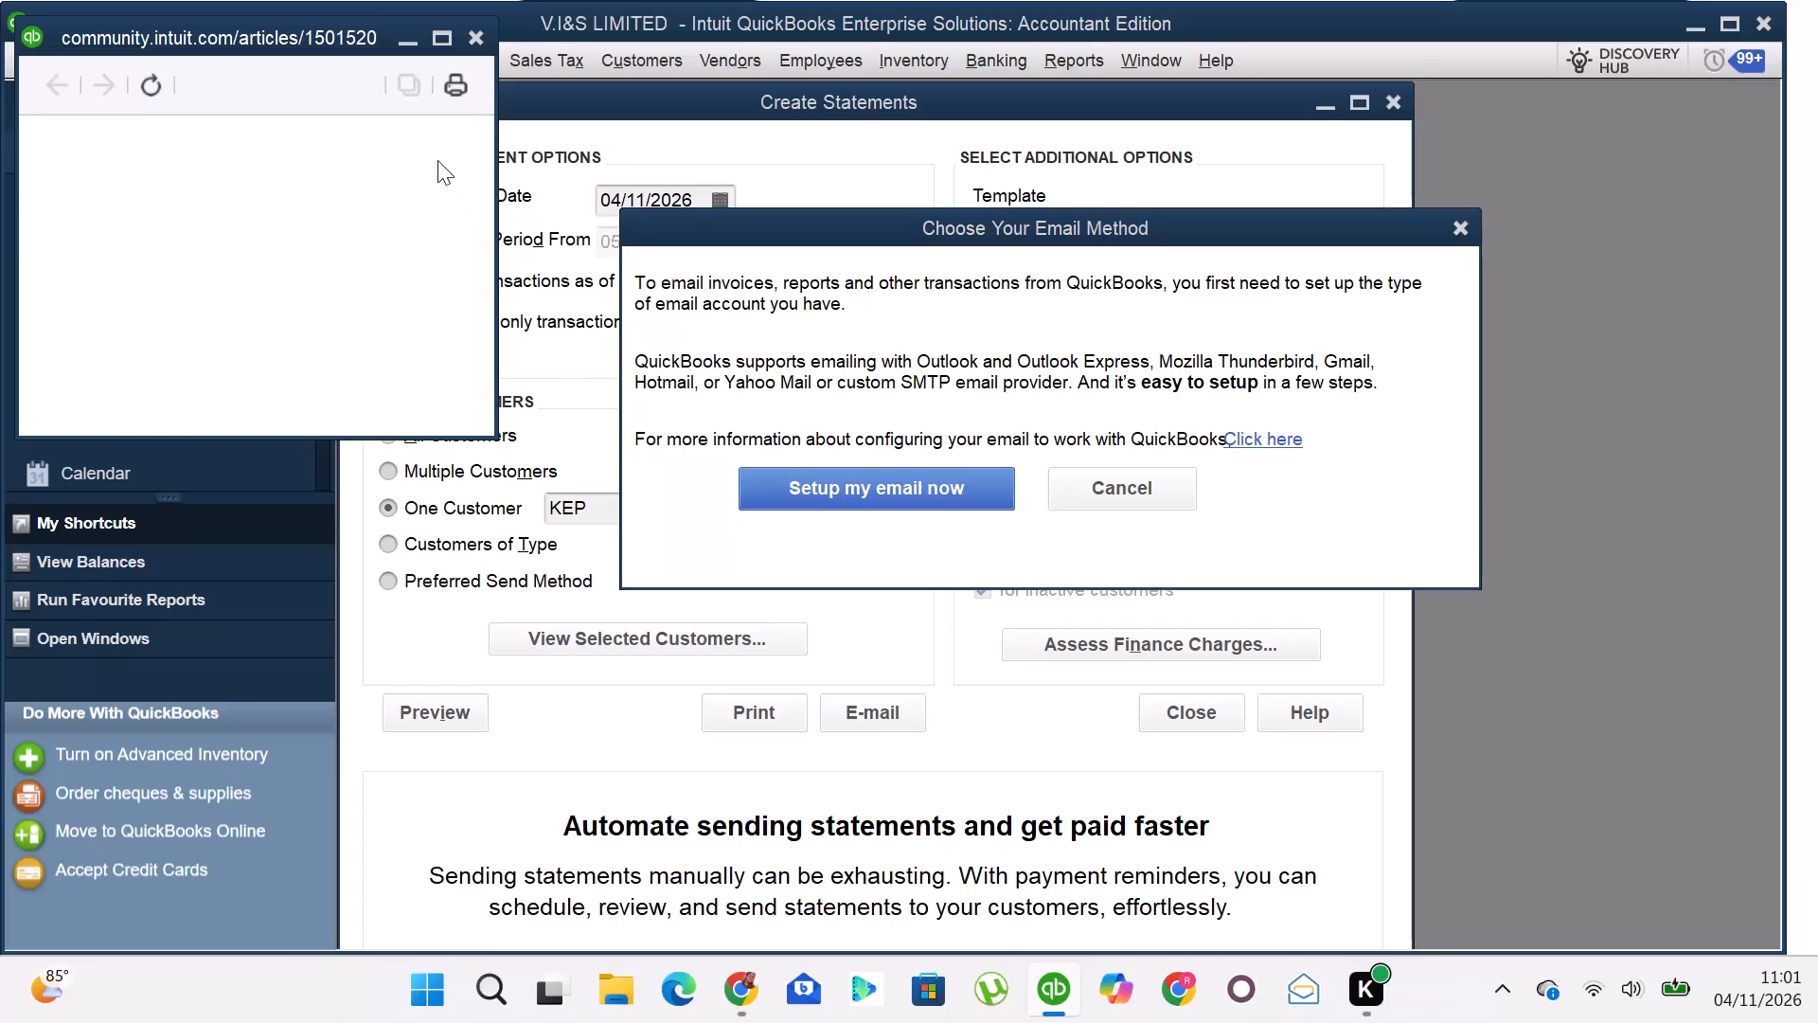
# Close the blank help article window and start setting up an email account for sending the statement.
pyautogui.click(479, 26)
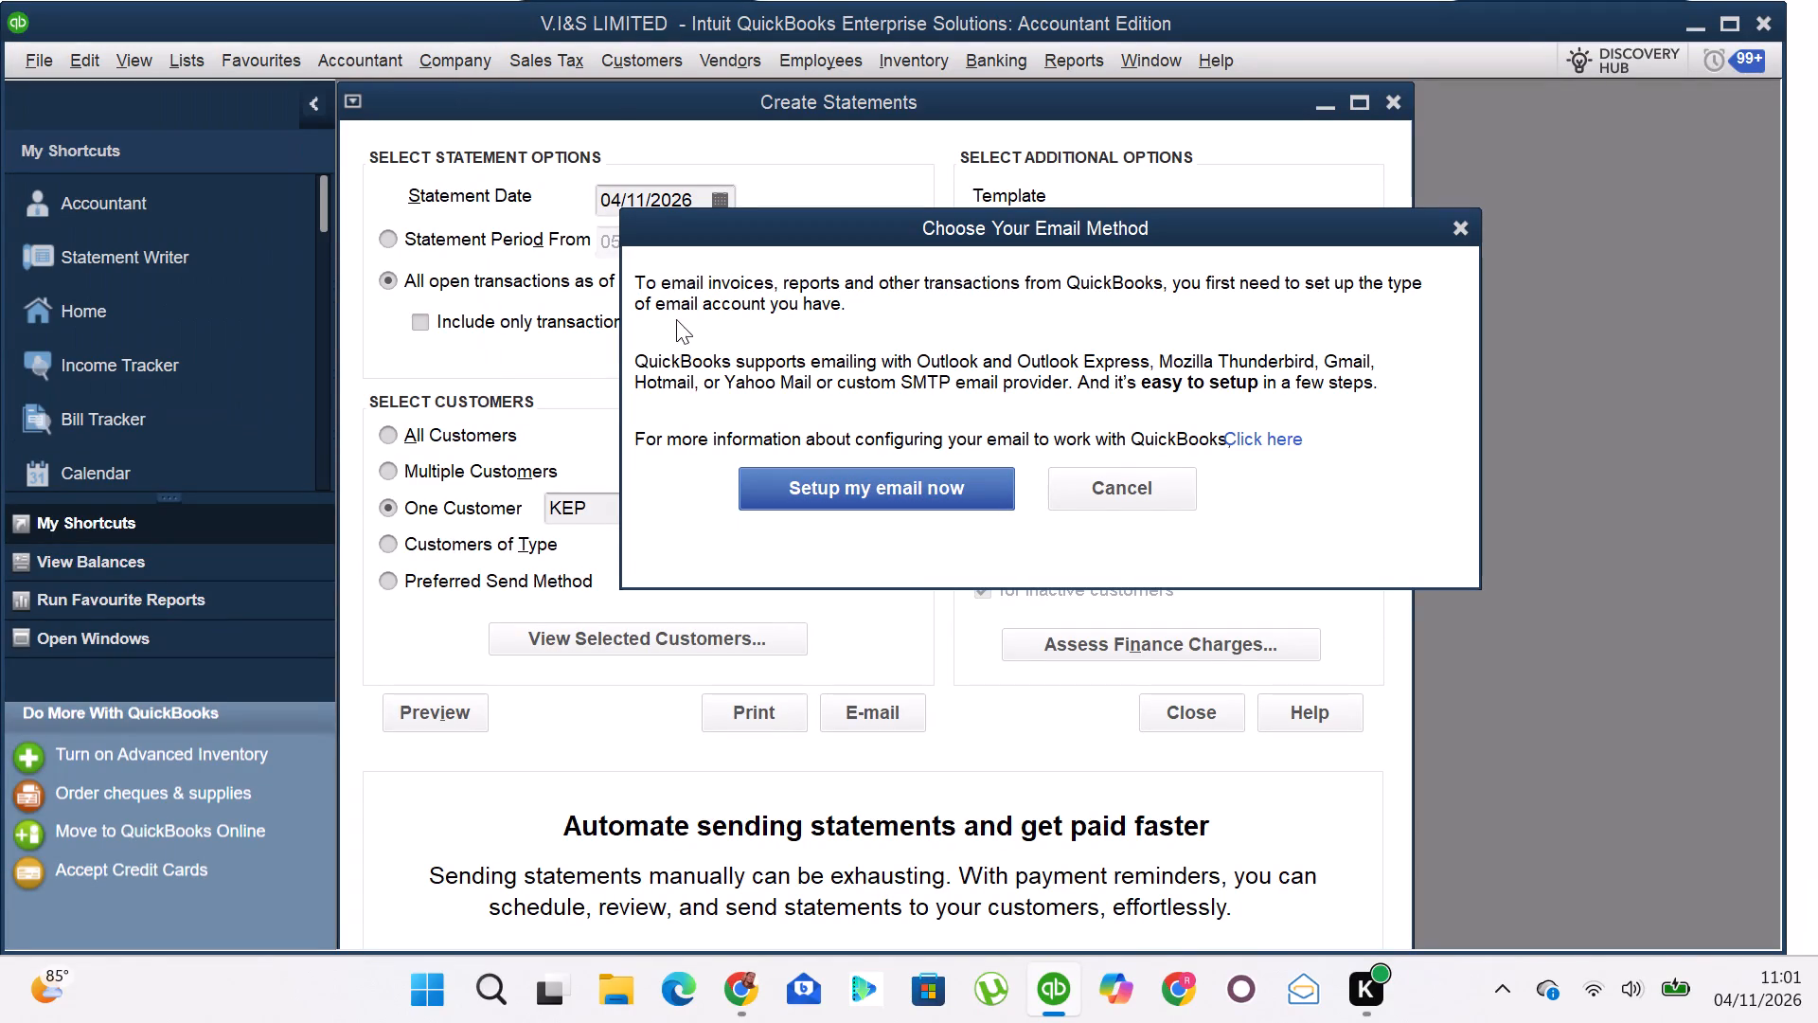
pyautogui.click(955, 478)
pyautogui.click(930, 490)
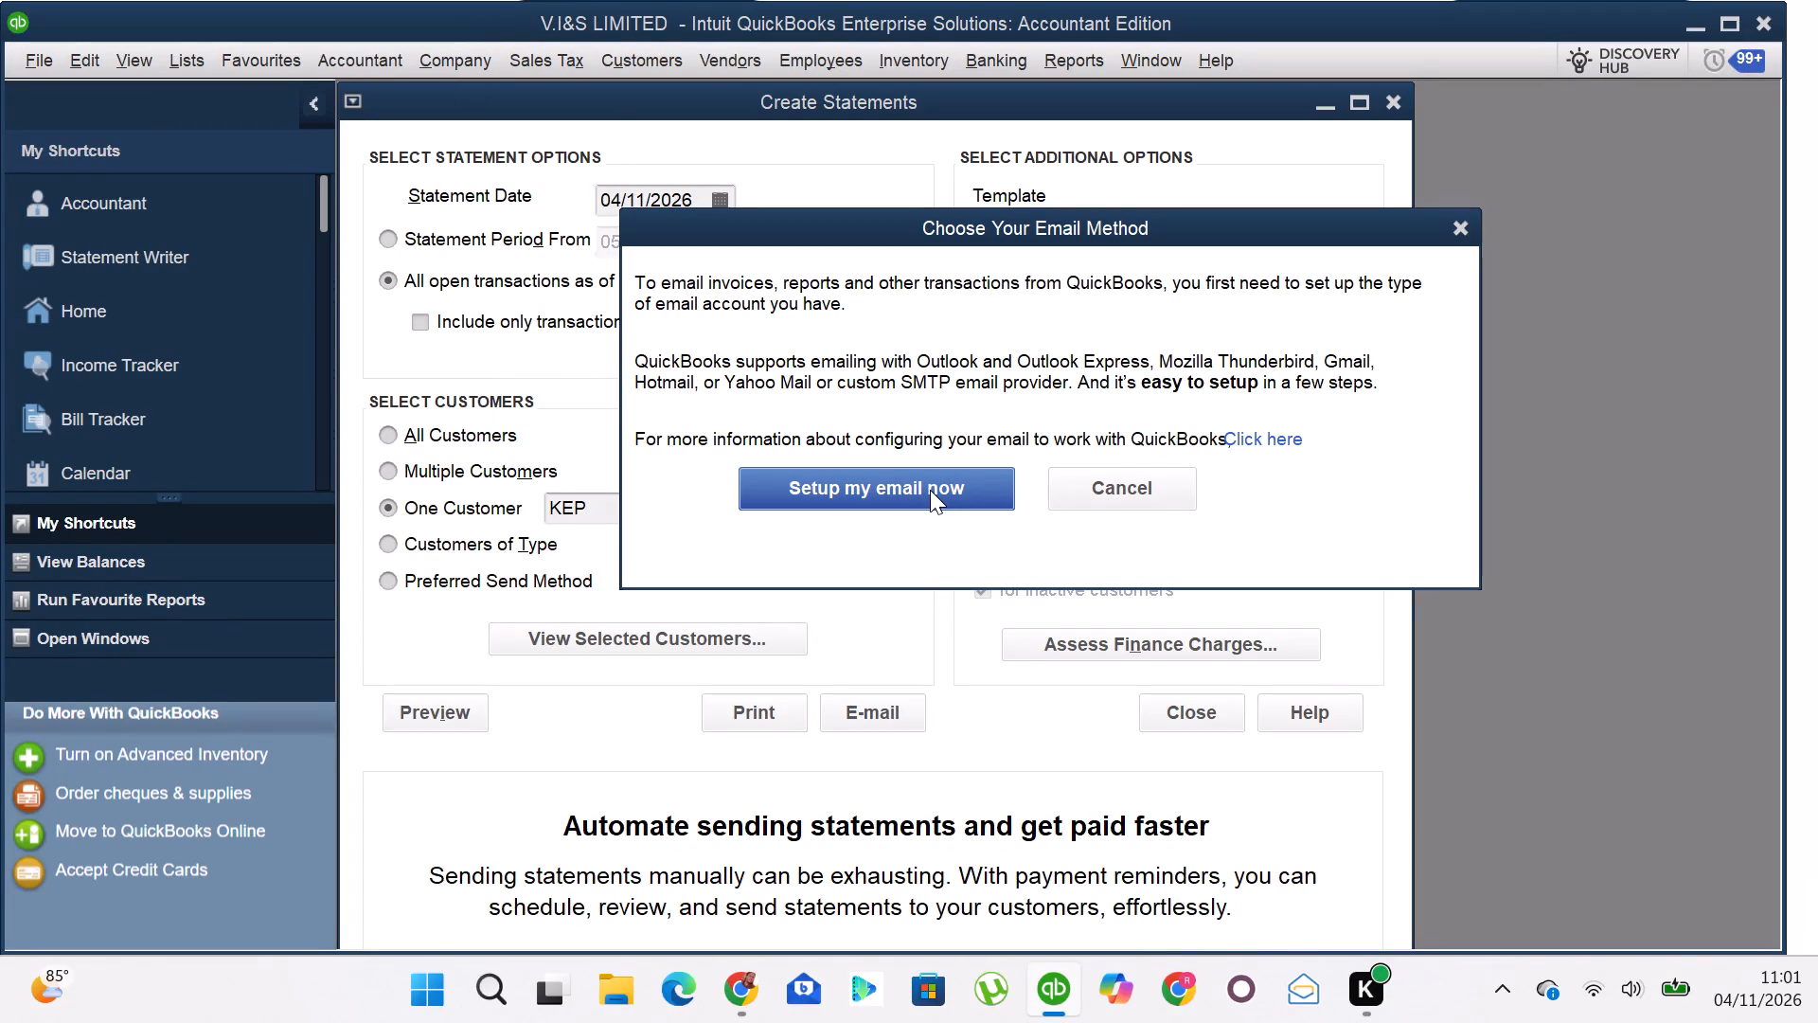
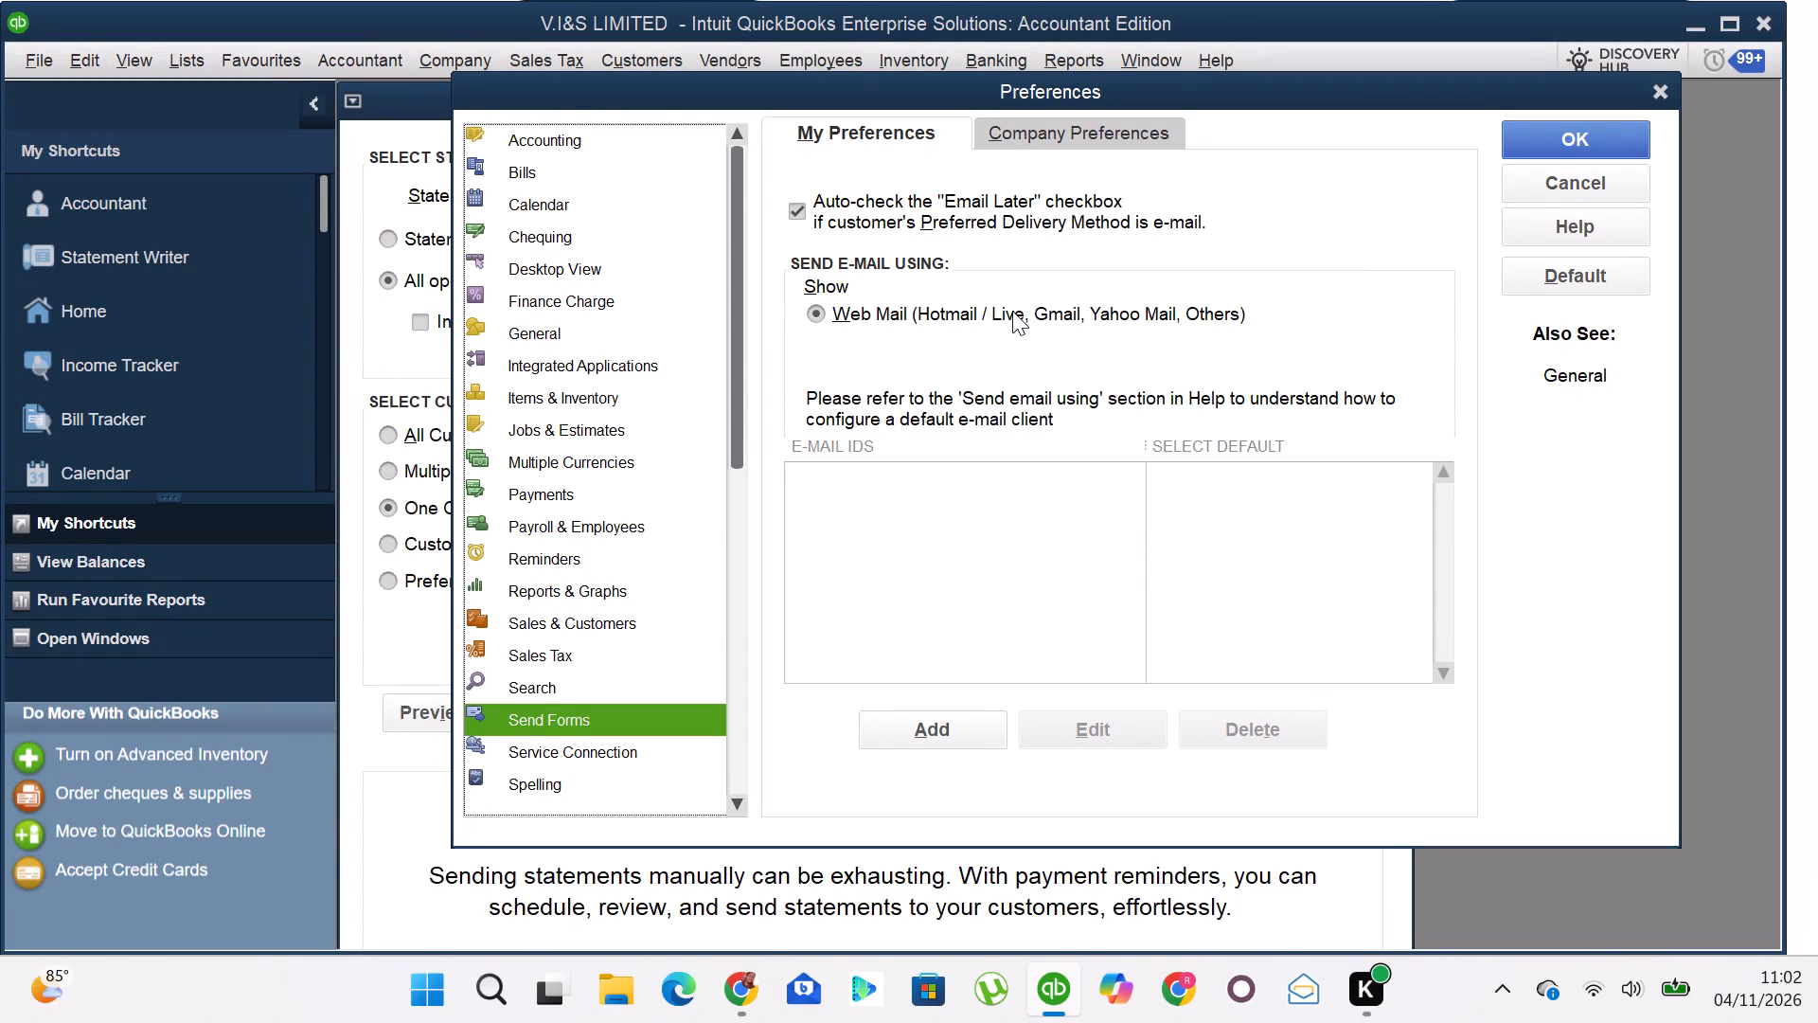
# Review the company-level Send Forms email template preferences and return to the personal preferences with the list of e-mail IDs.
pyautogui.click(1069, 117)
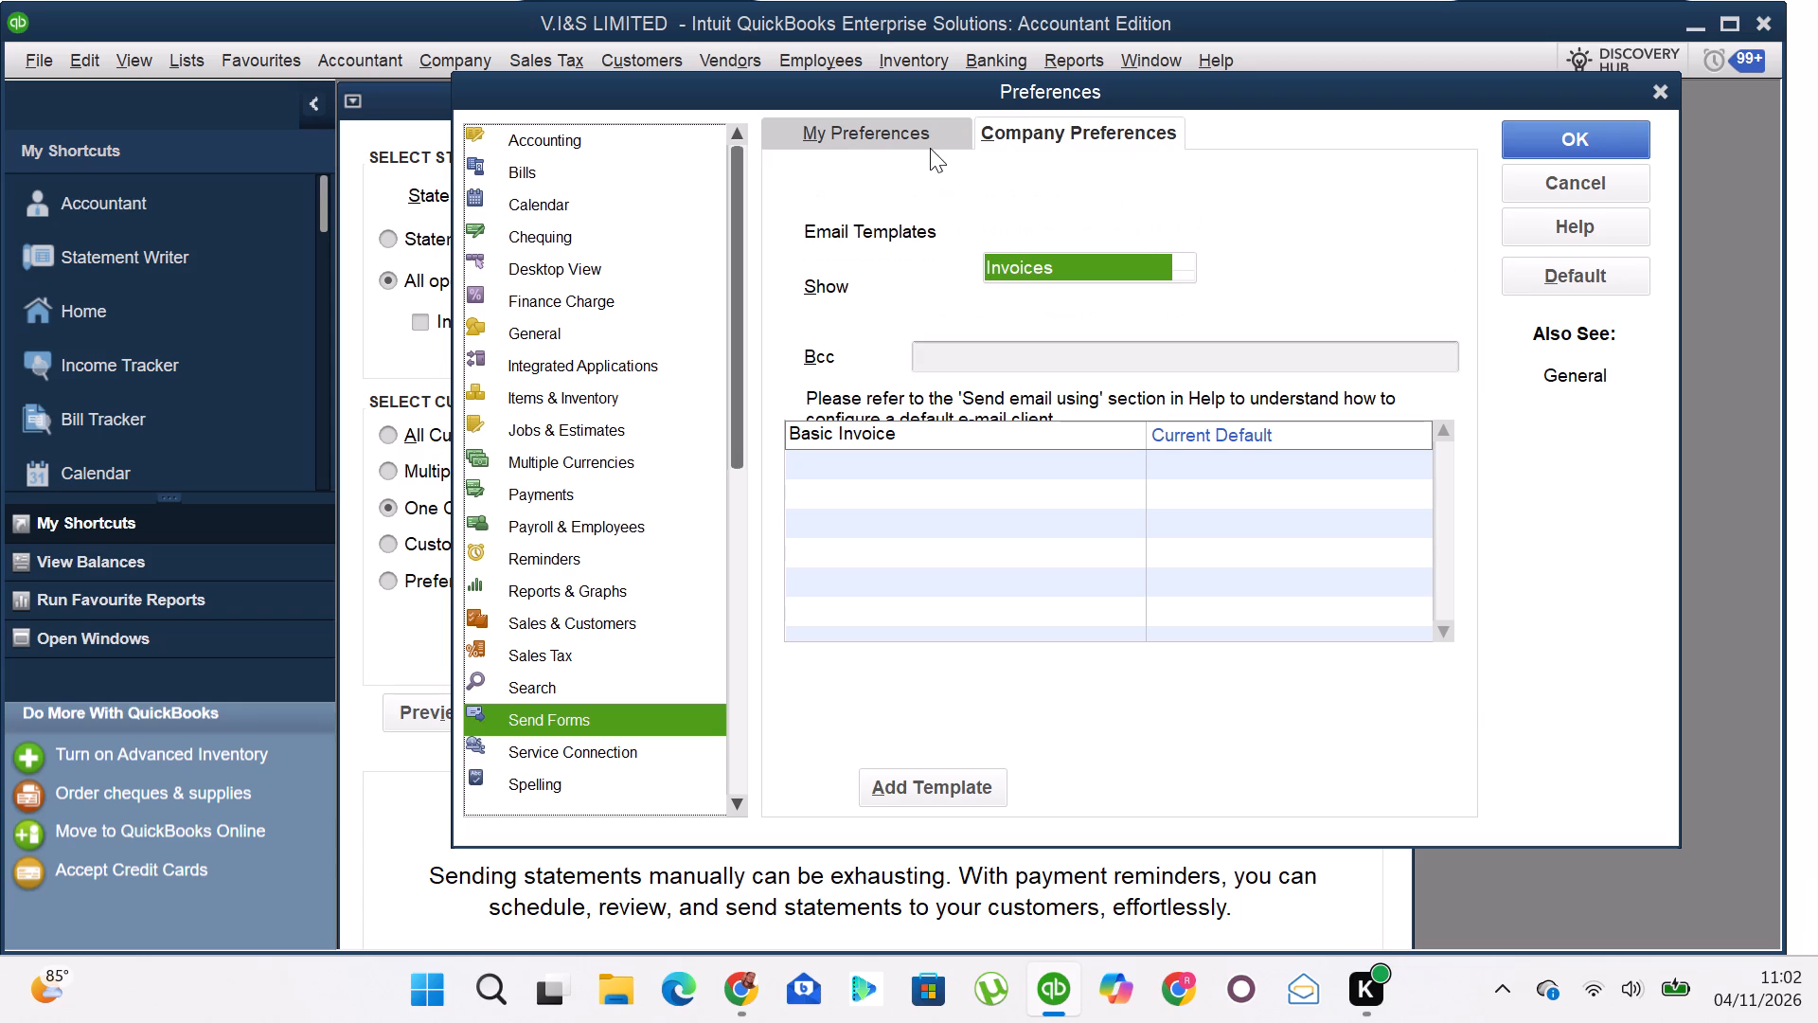
pyautogui.click(878, 142)
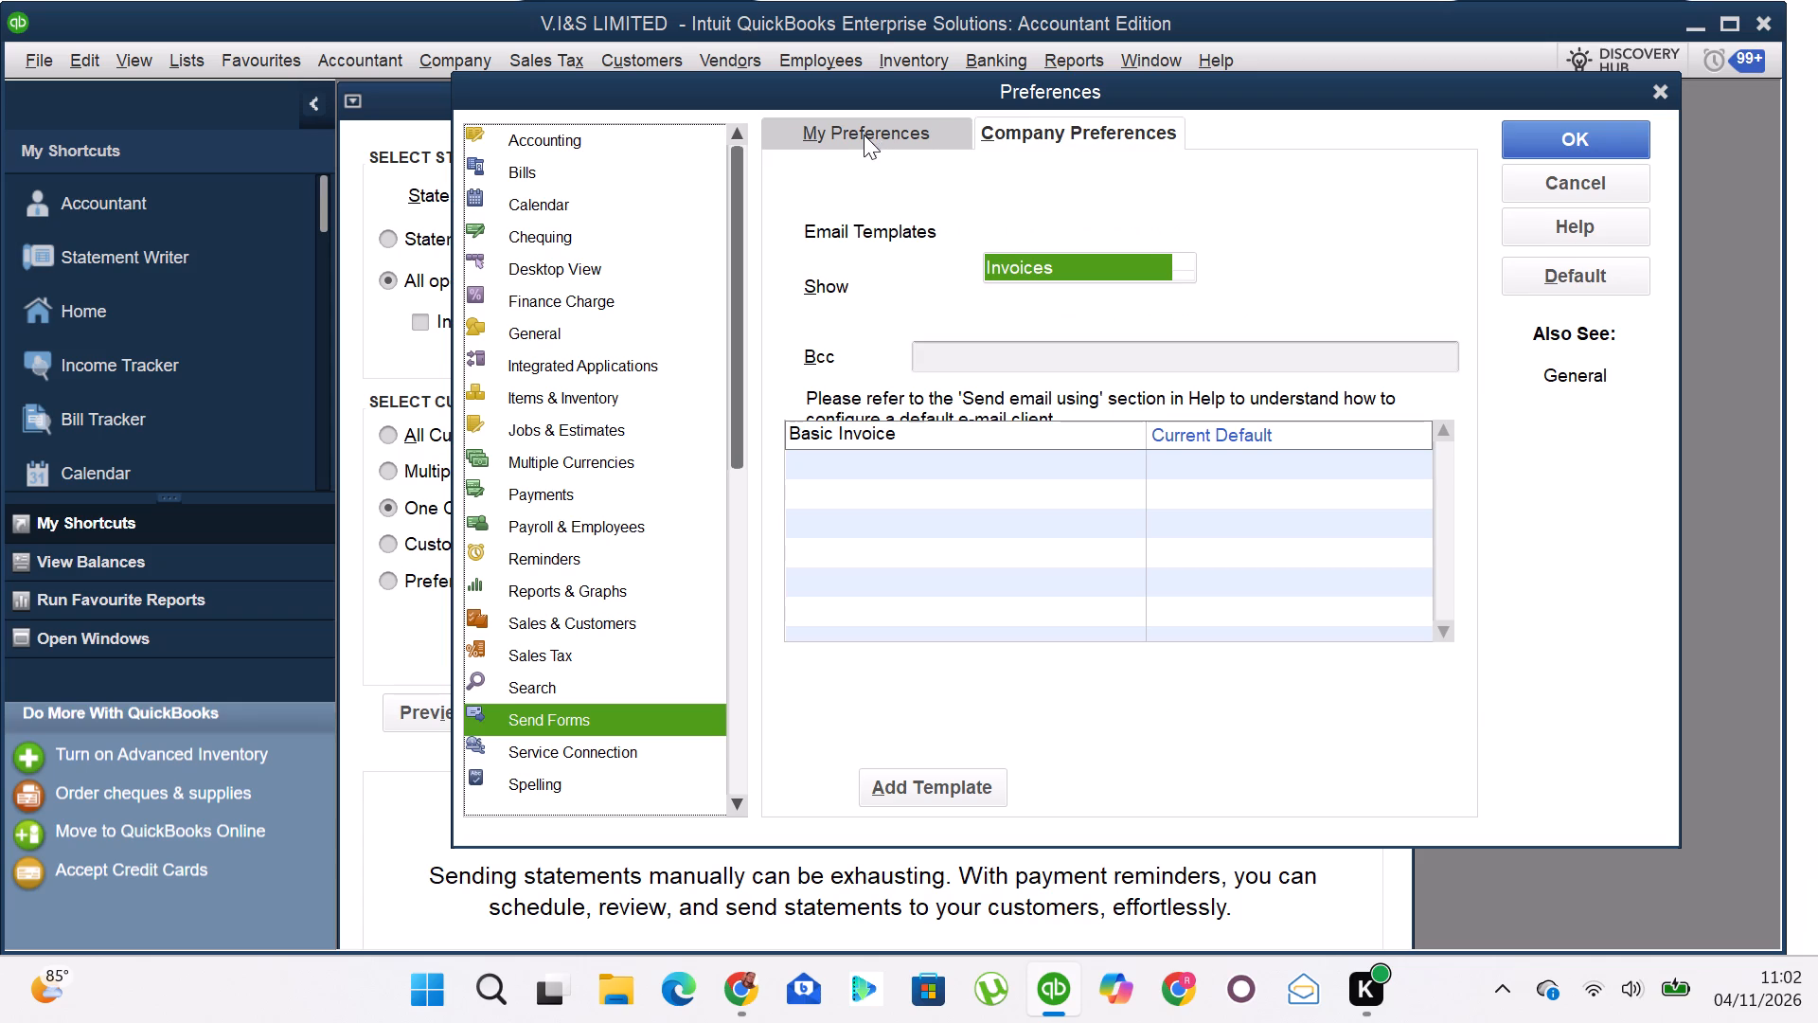
pyautogui.click(862, 134)
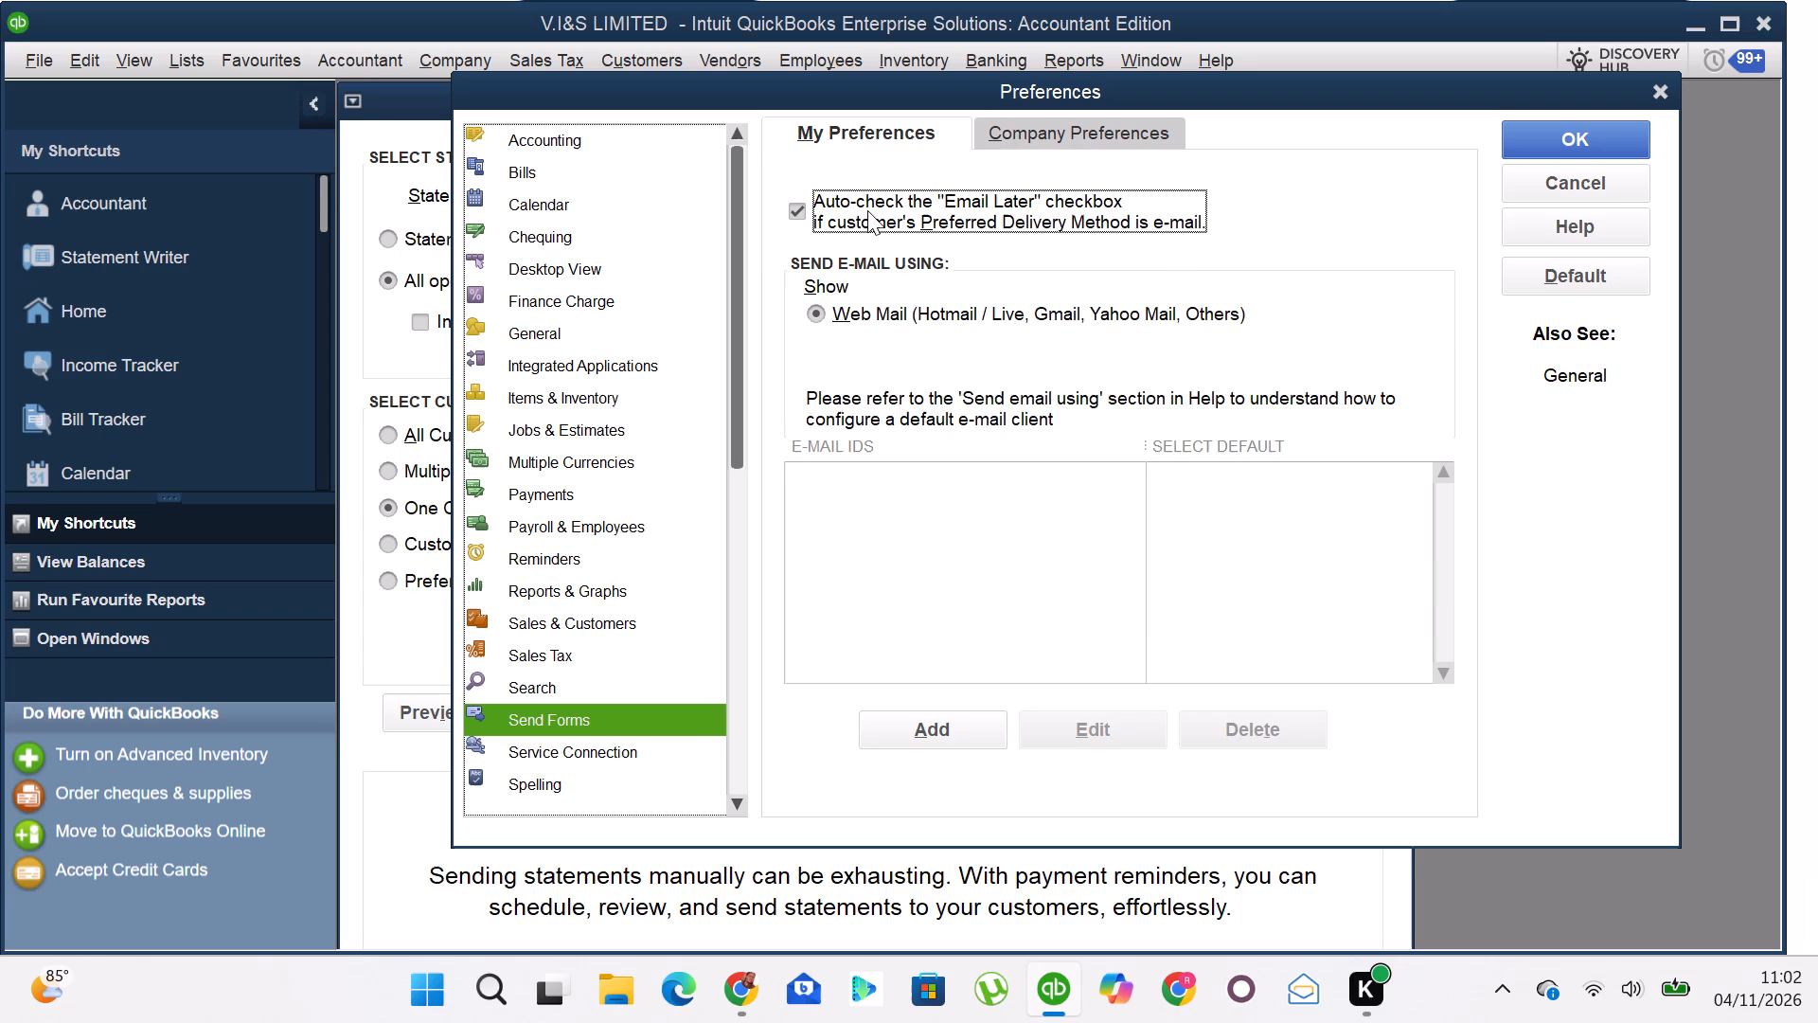
pyautogui.click(929, 488)
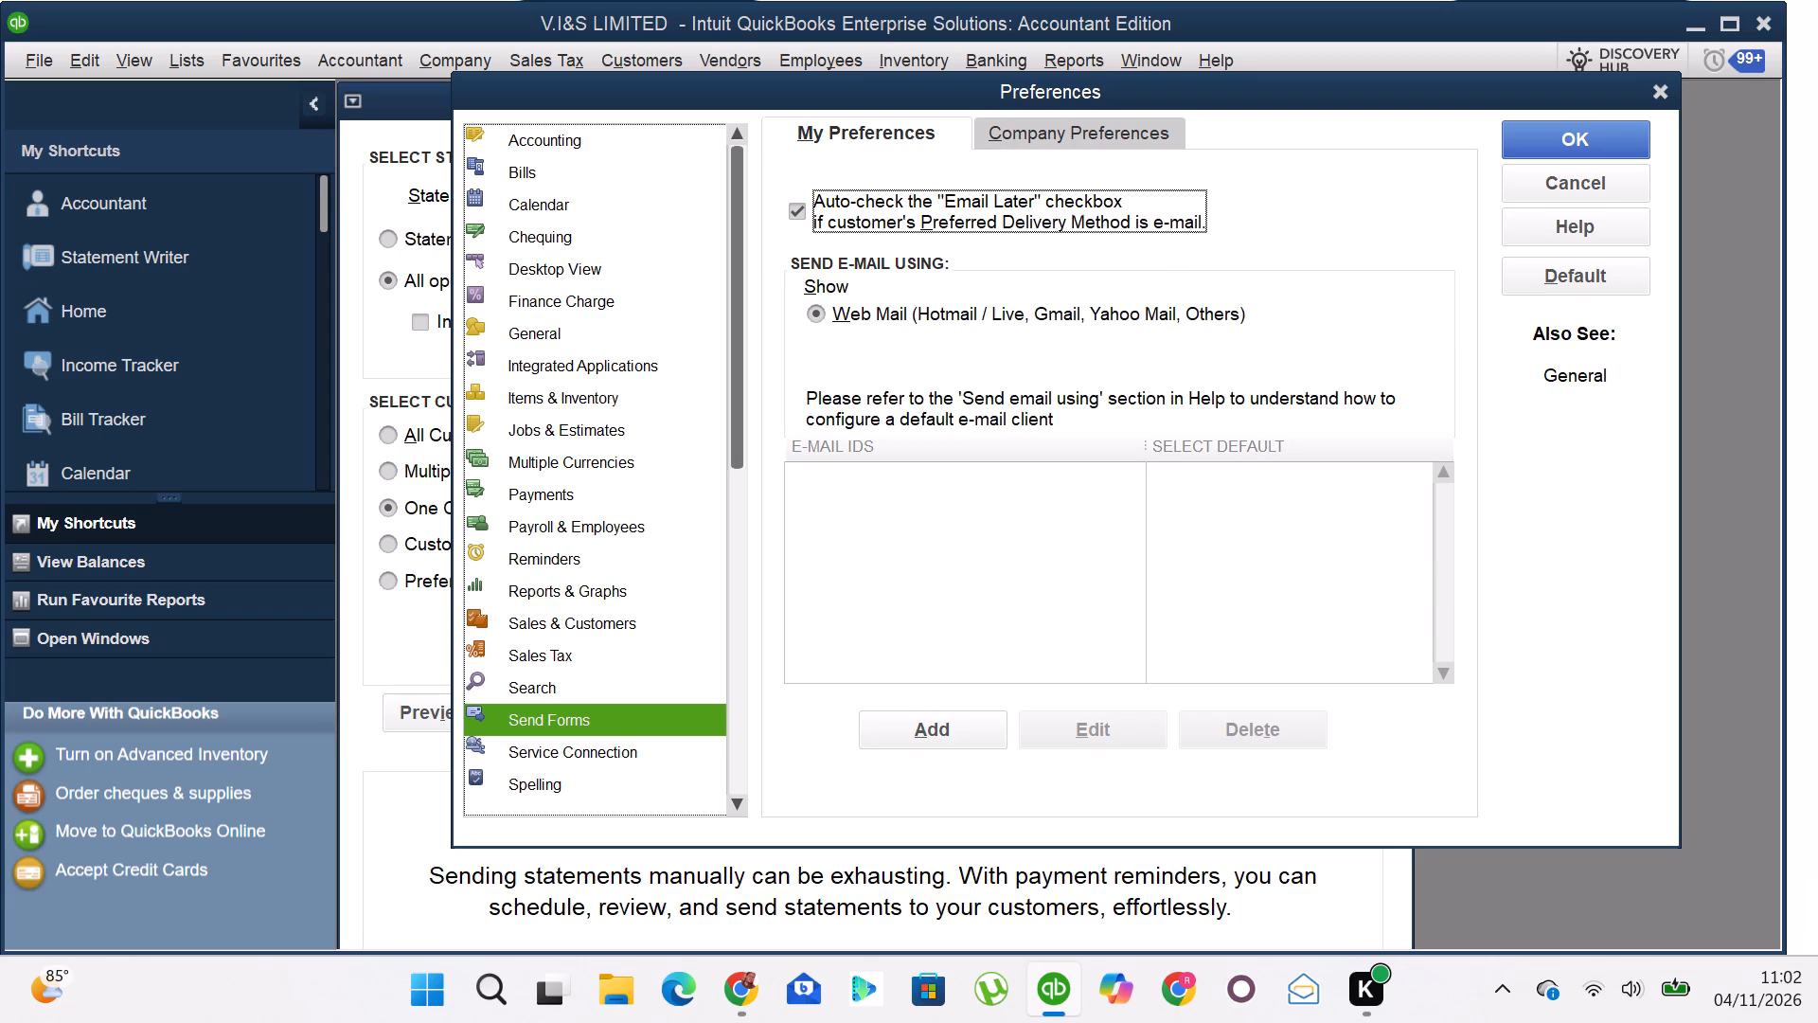
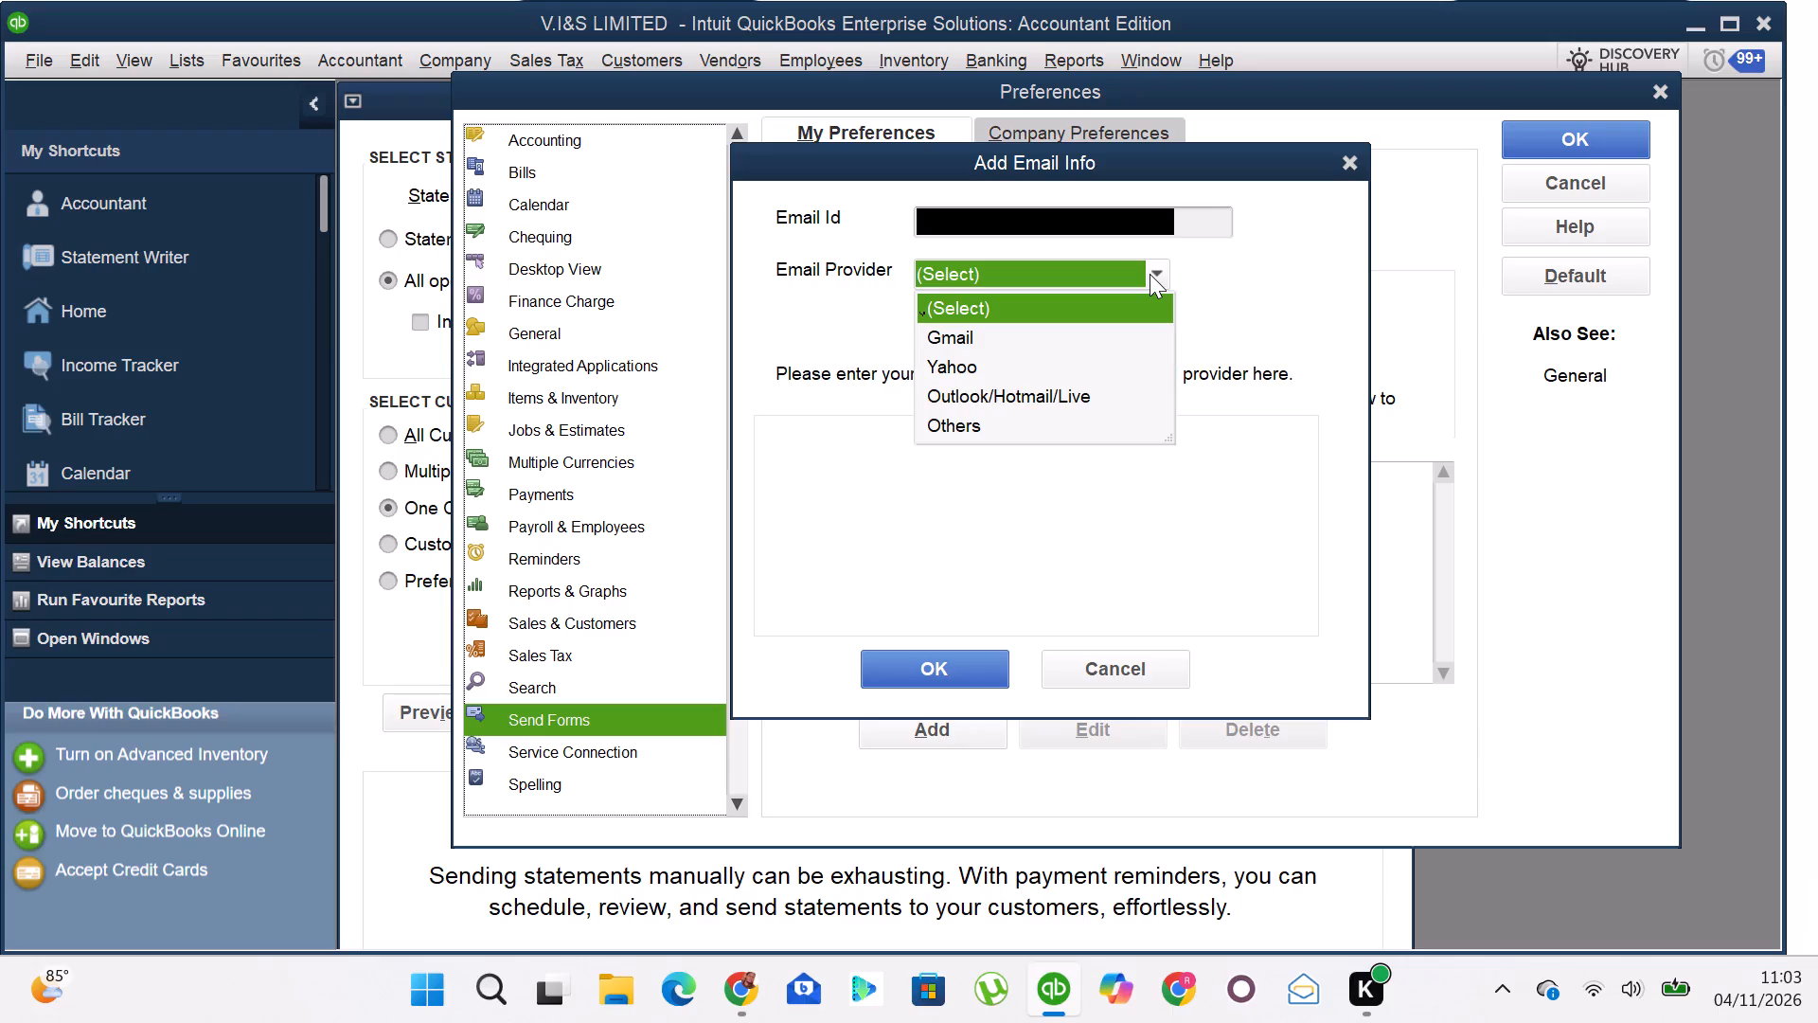
# Add the email account with provider Others and SMTP server name bluemail, then save the Send Forms preferences.
pyautogui.click(985, 424)
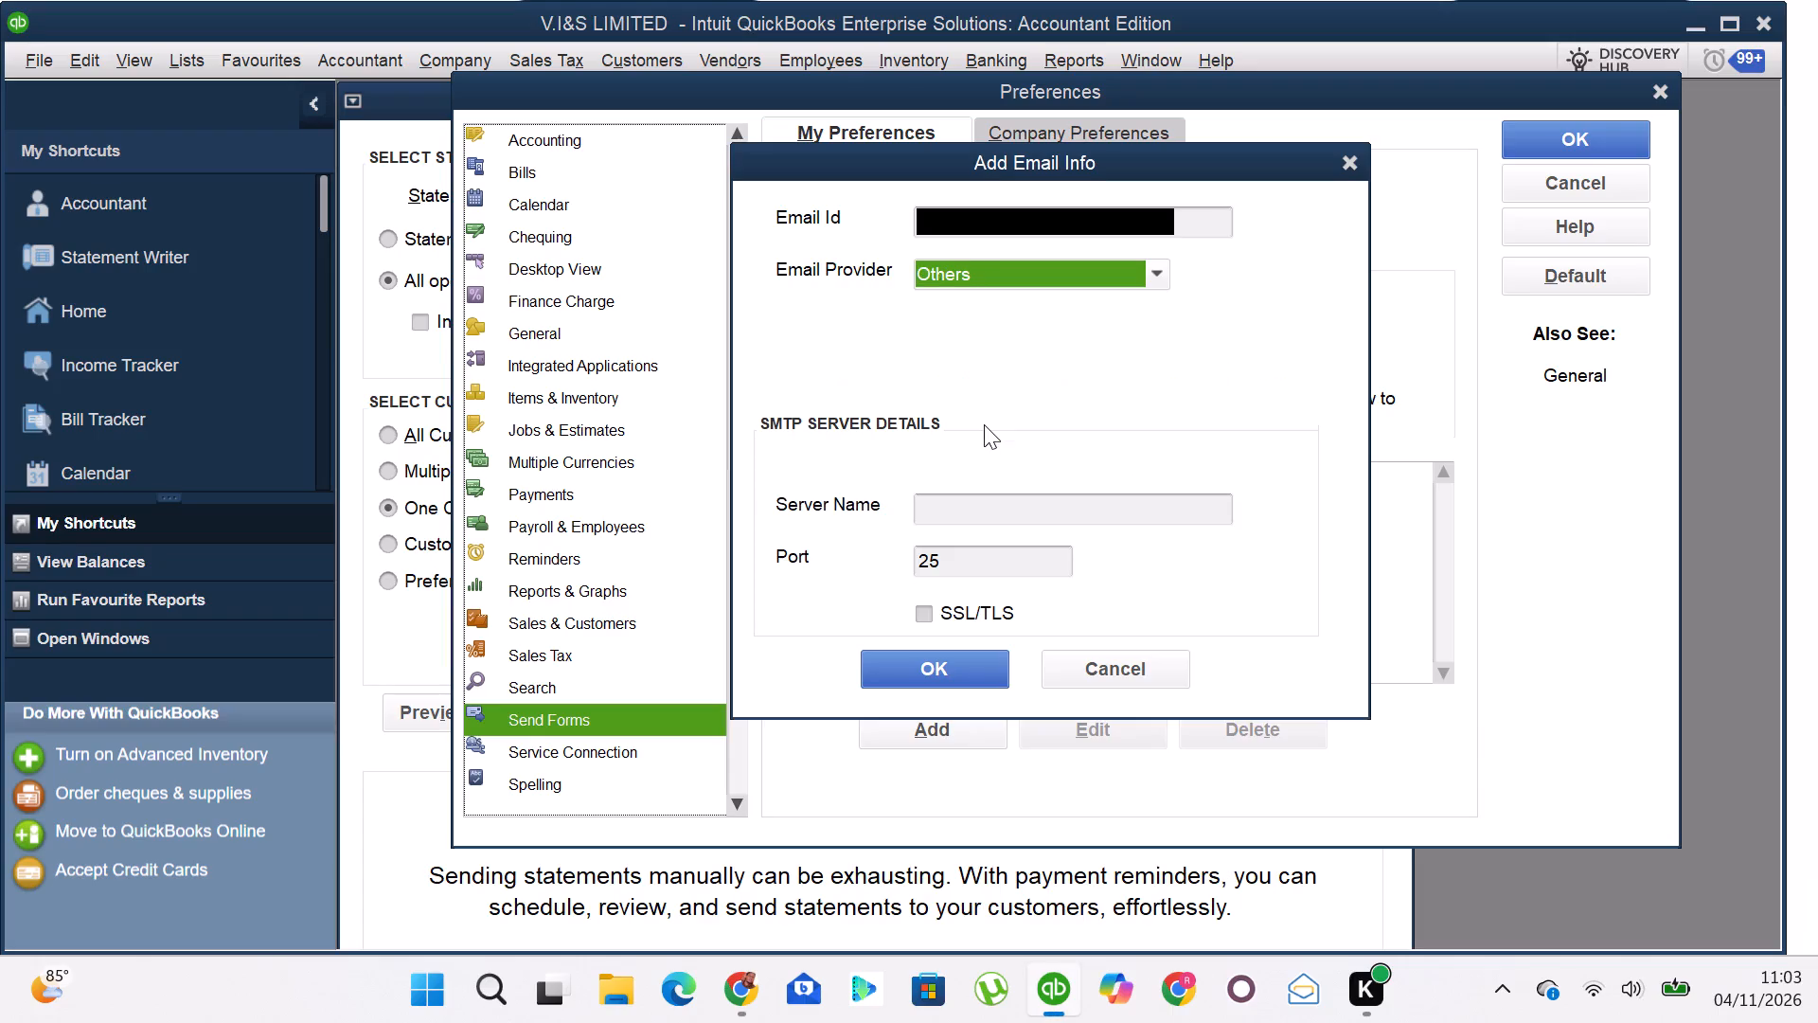
pyautogui.click(984, 502)
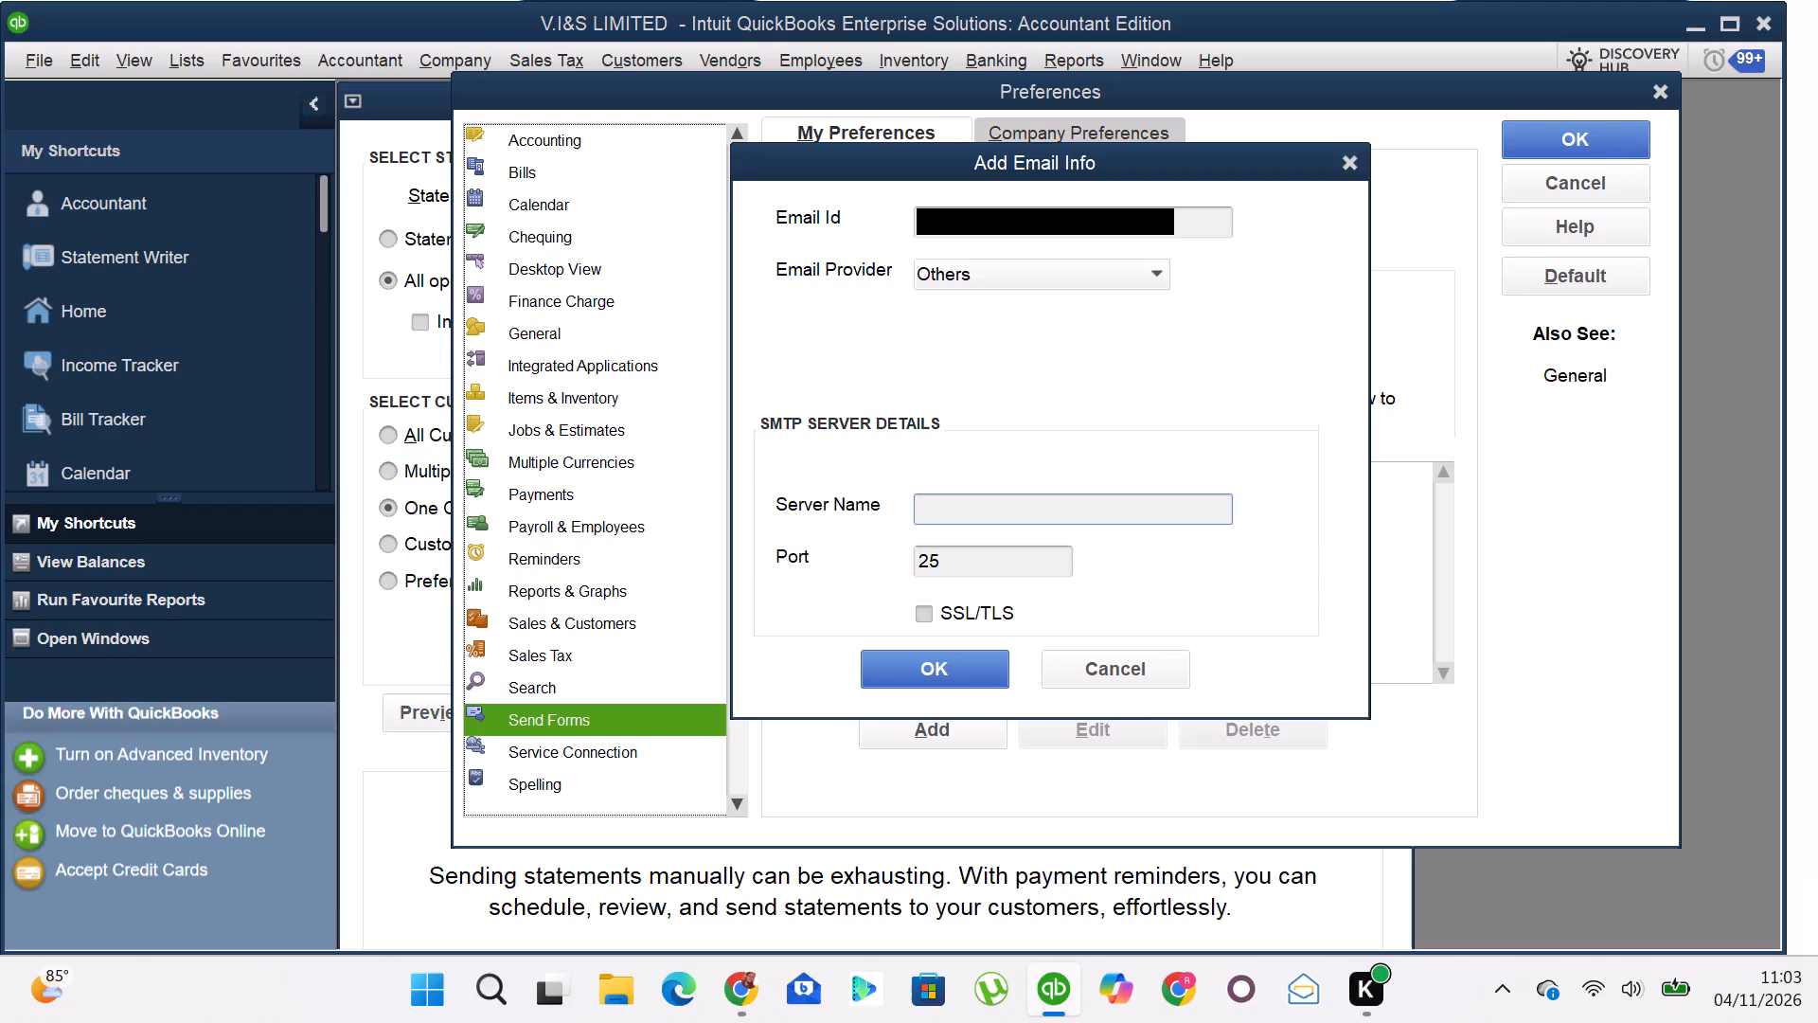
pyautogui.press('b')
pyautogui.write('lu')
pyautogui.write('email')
pyautogui.click(934, 676)
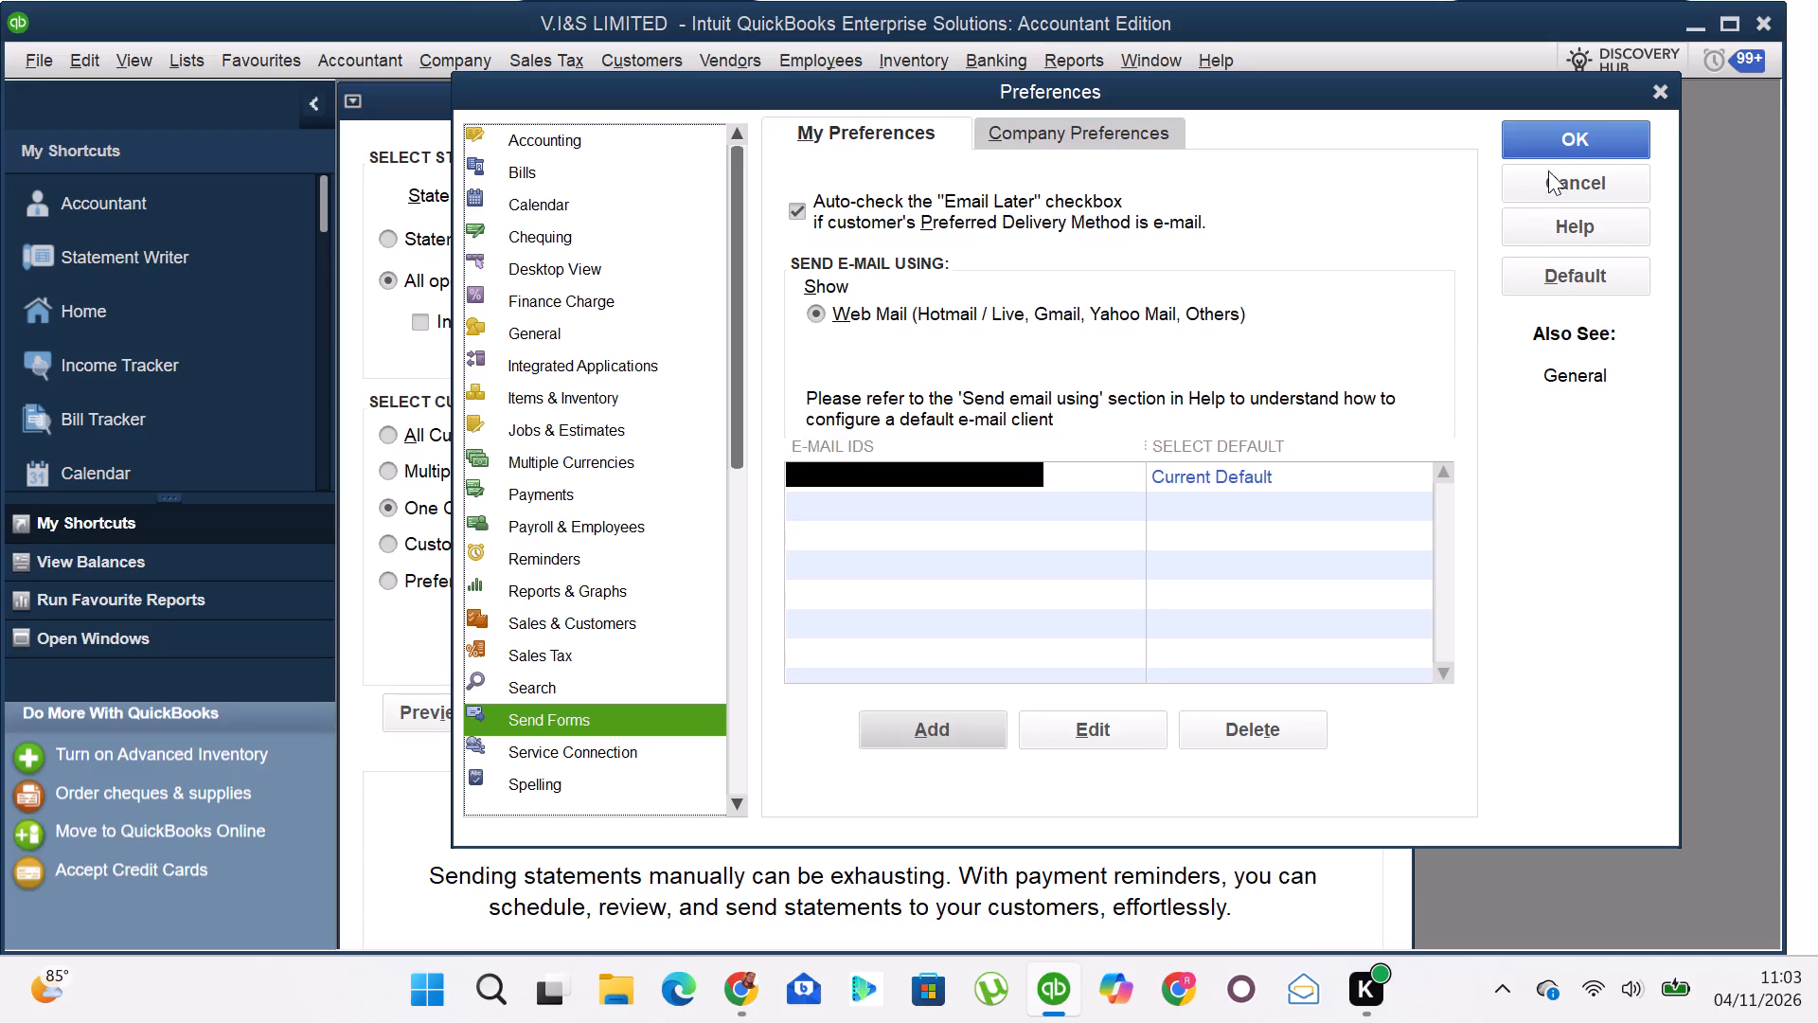
pyautogui.click(1559, 136)
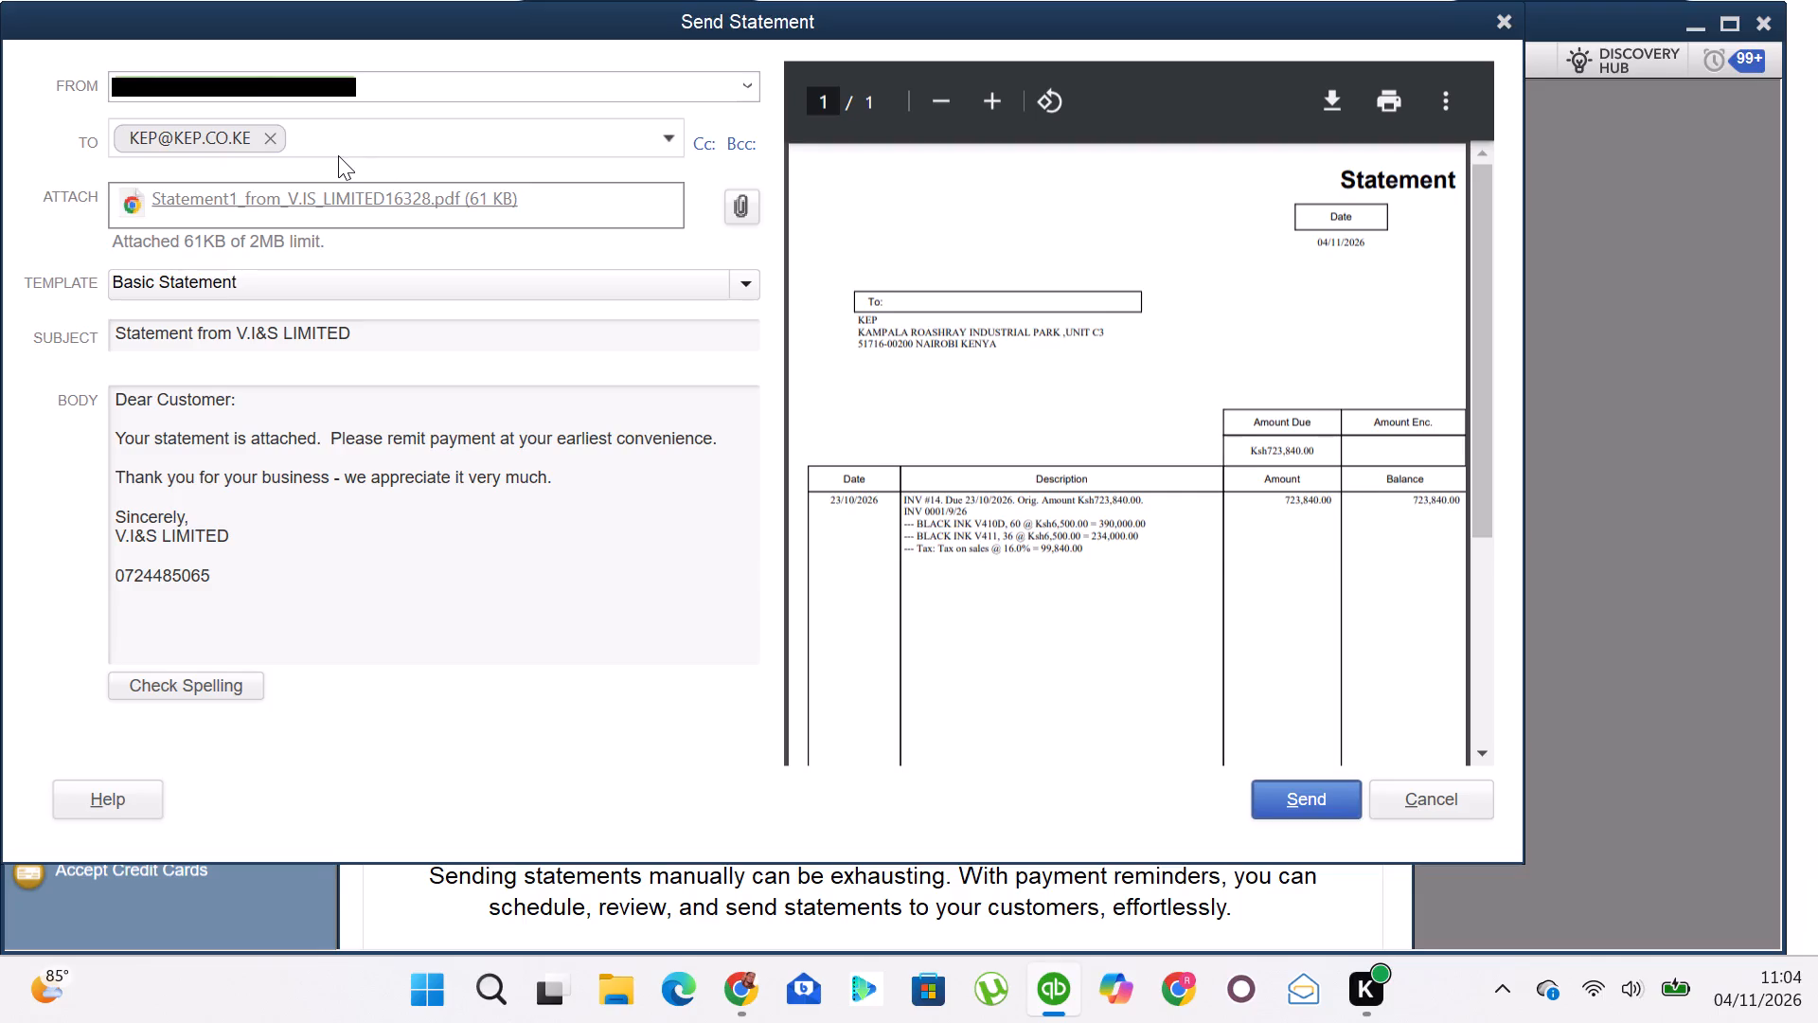
# Check the spelling of the statement email, ignoring all occurrences of the flagged company name.
pyautogui.click(265, 286)
pyautogui.click(265, 286)
pyautogui.click(196, 683)
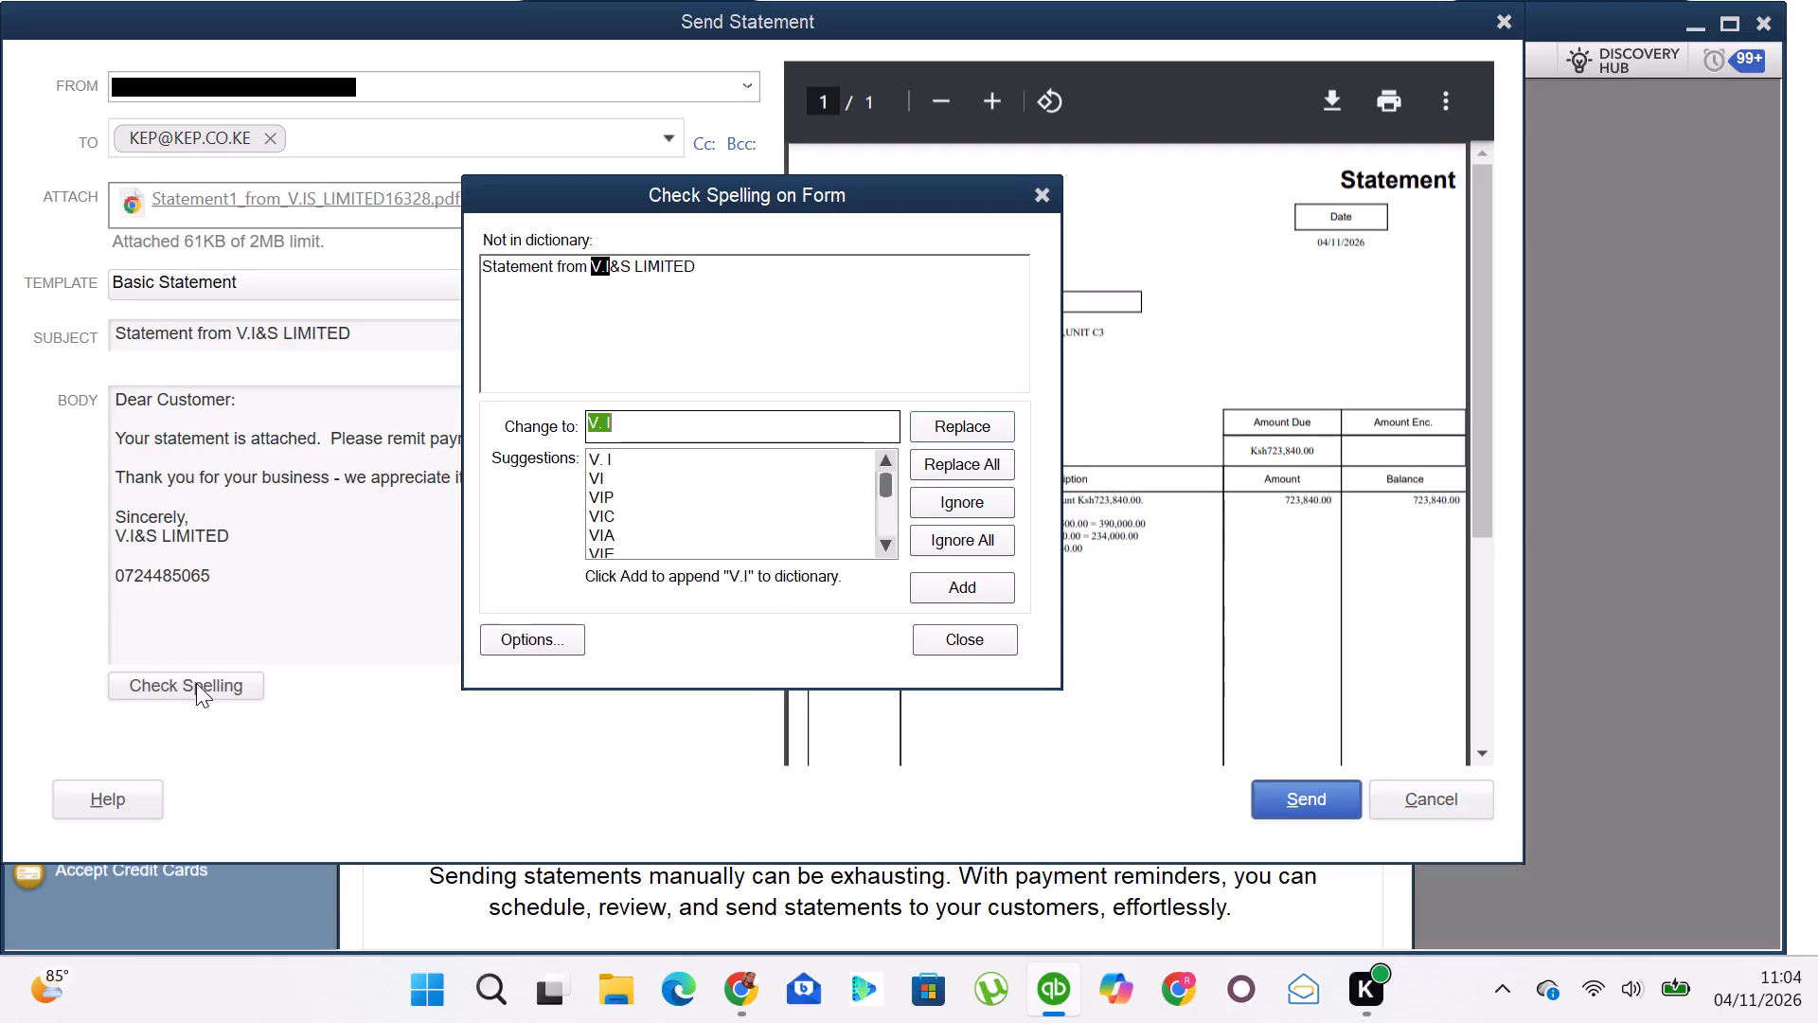
pyautogui.click(954, 537)
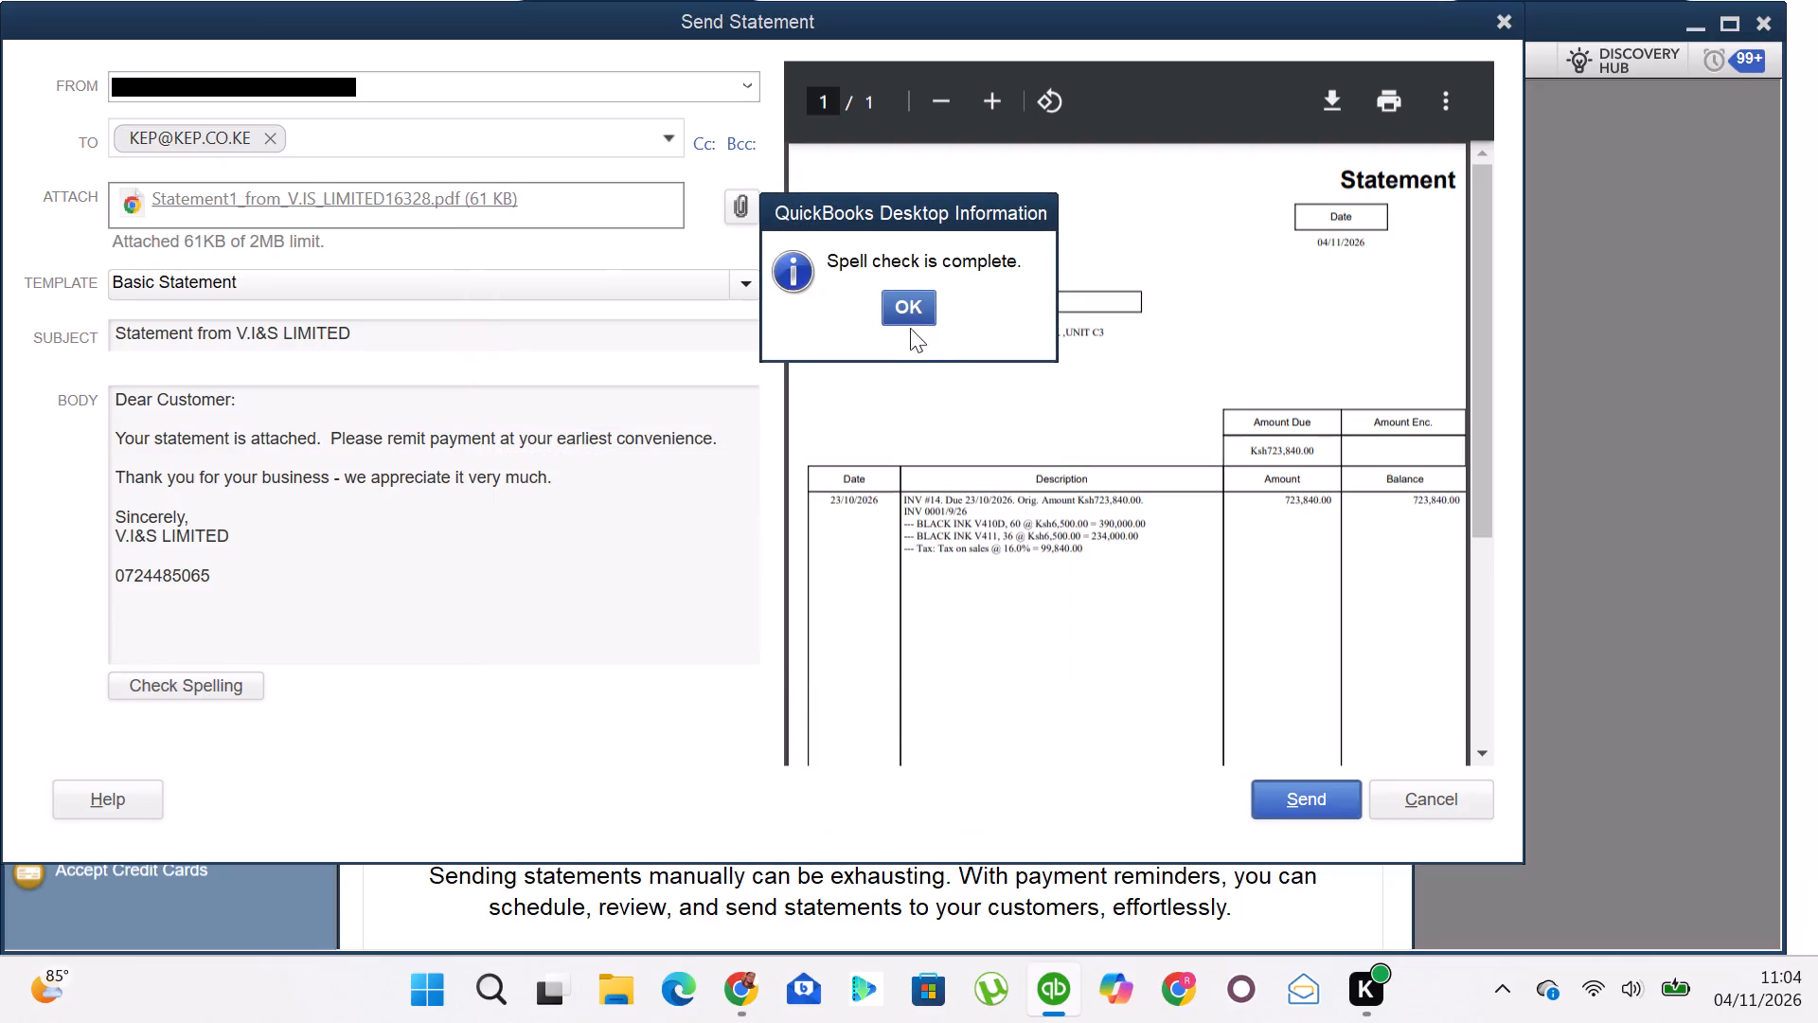
pyautogui.click(904, 320)
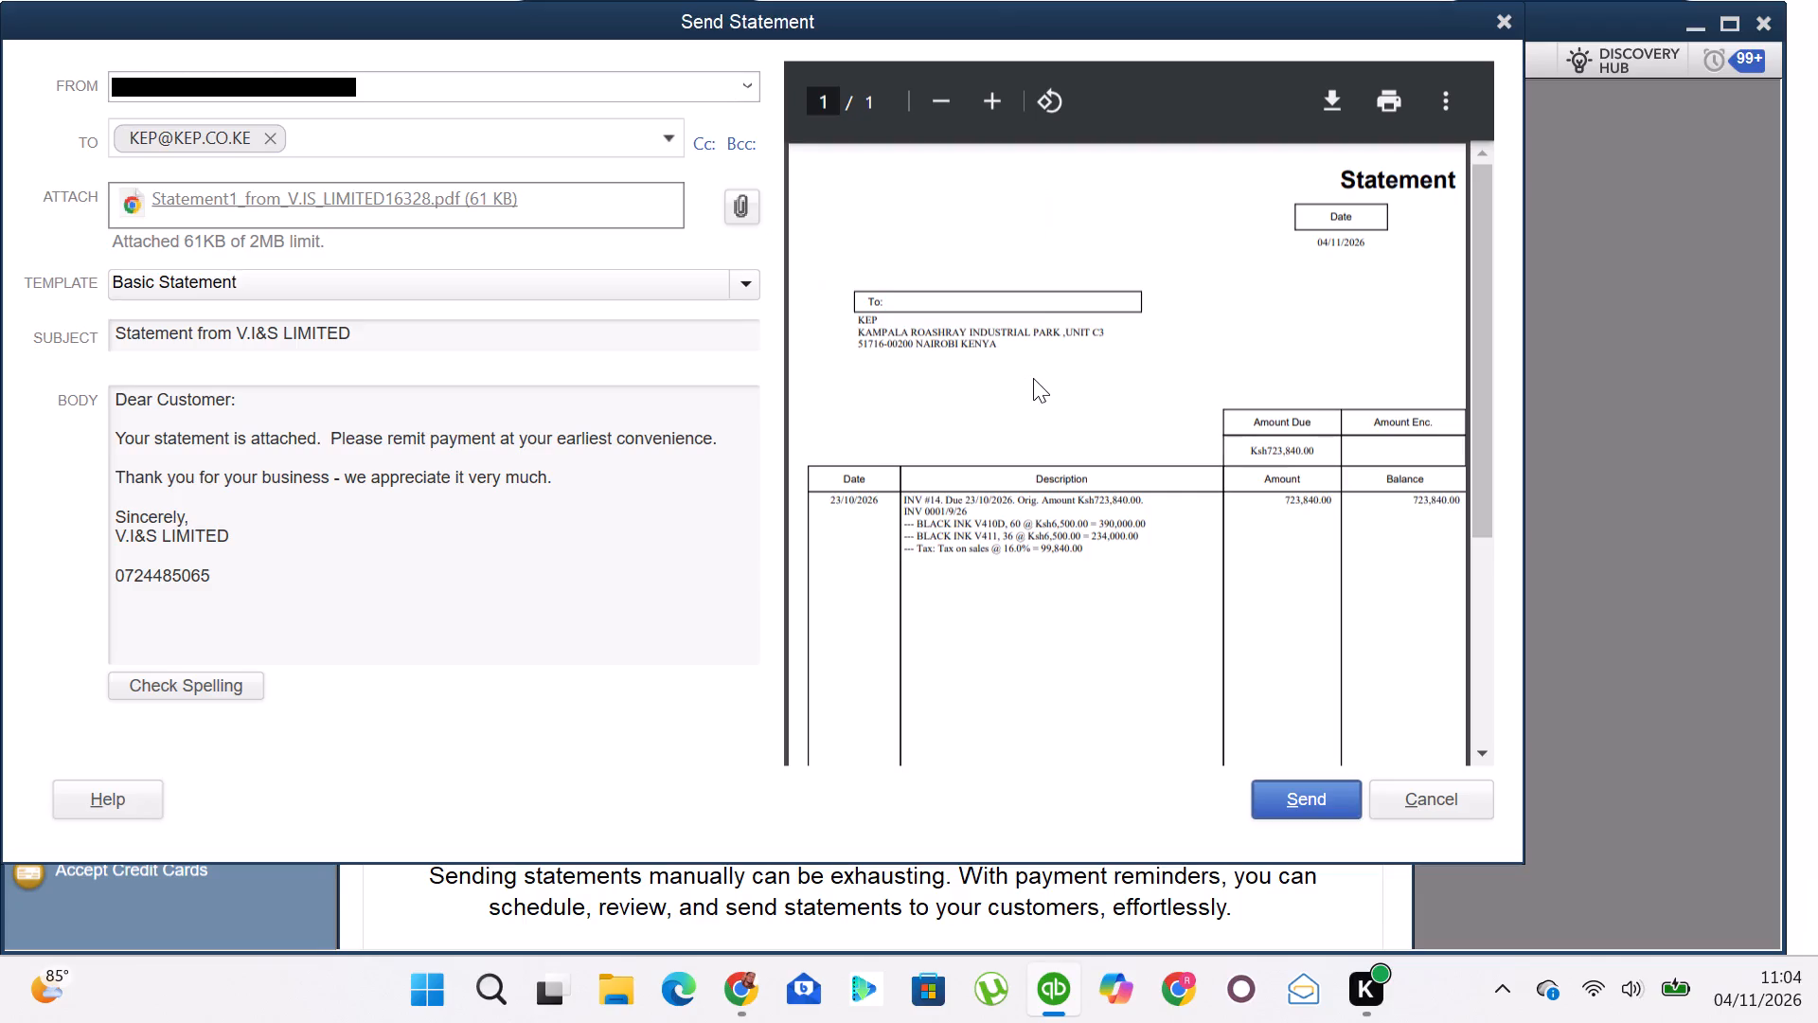
# Download the attached KEP statement as a PDF file named Statement Kep.
pyautogui.click(1330, 104)
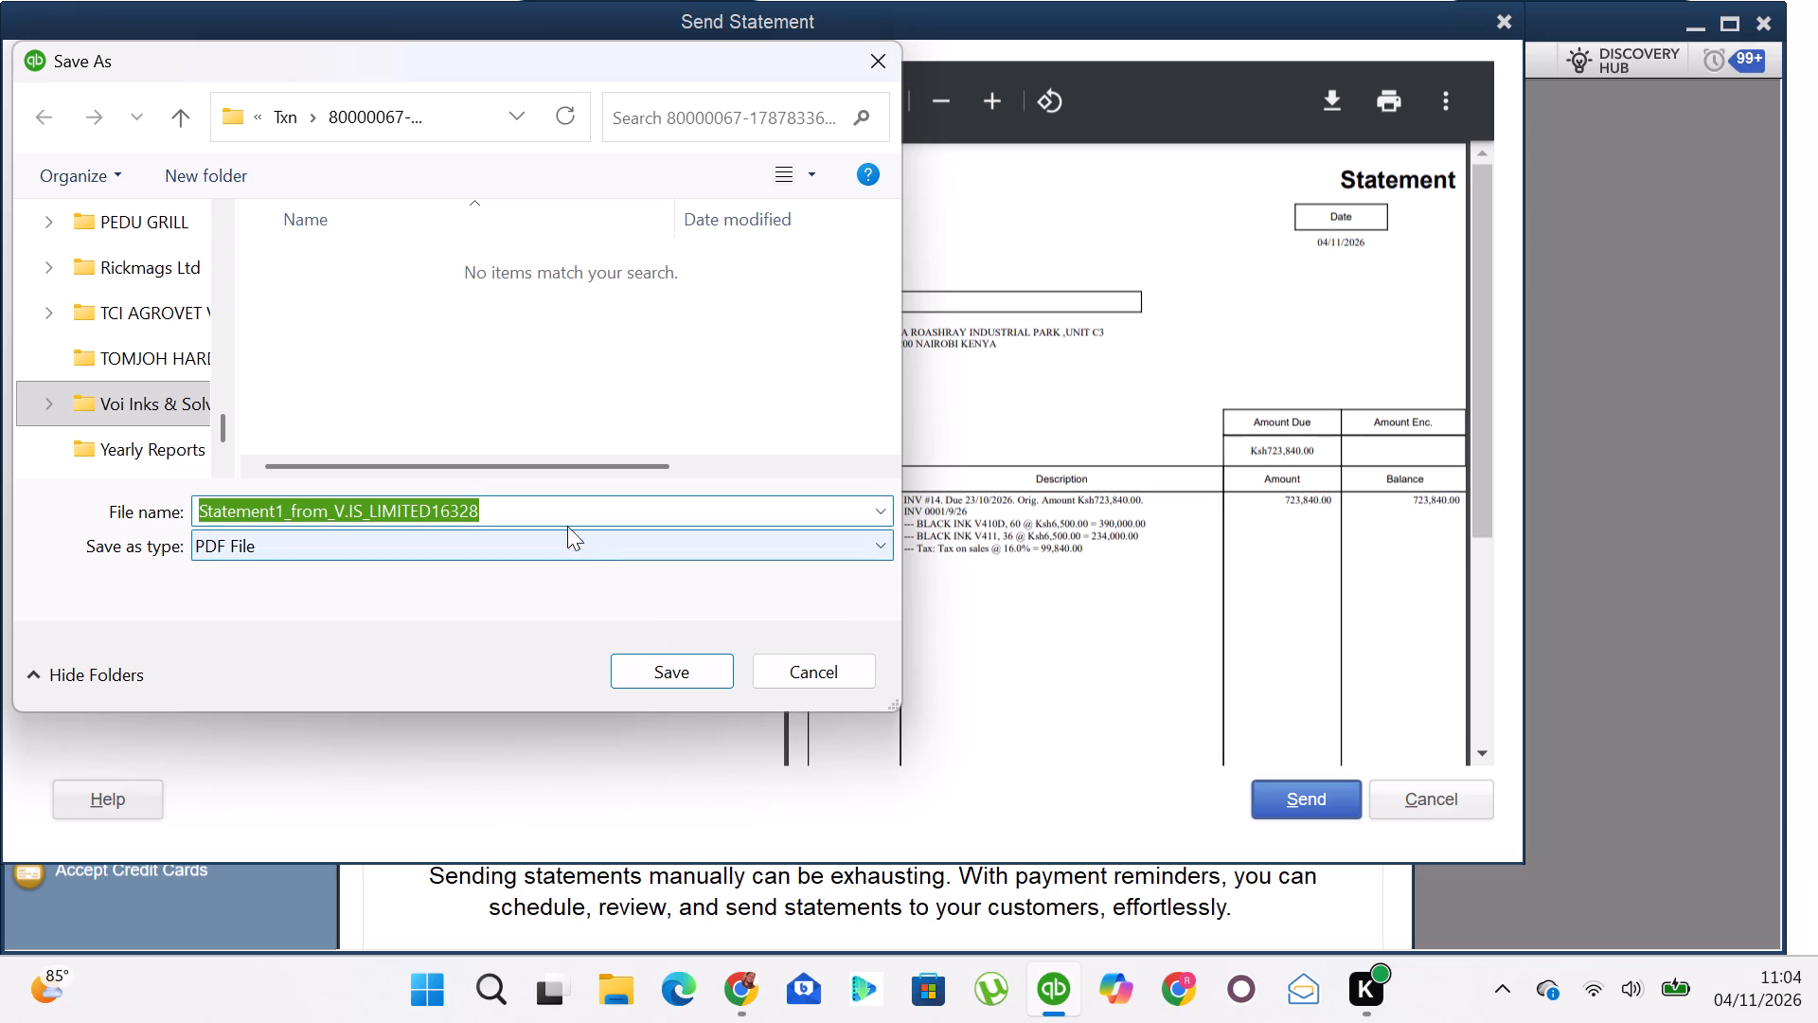
pyautogui.click(538, 512)
pyautogui.press('BackSpace')
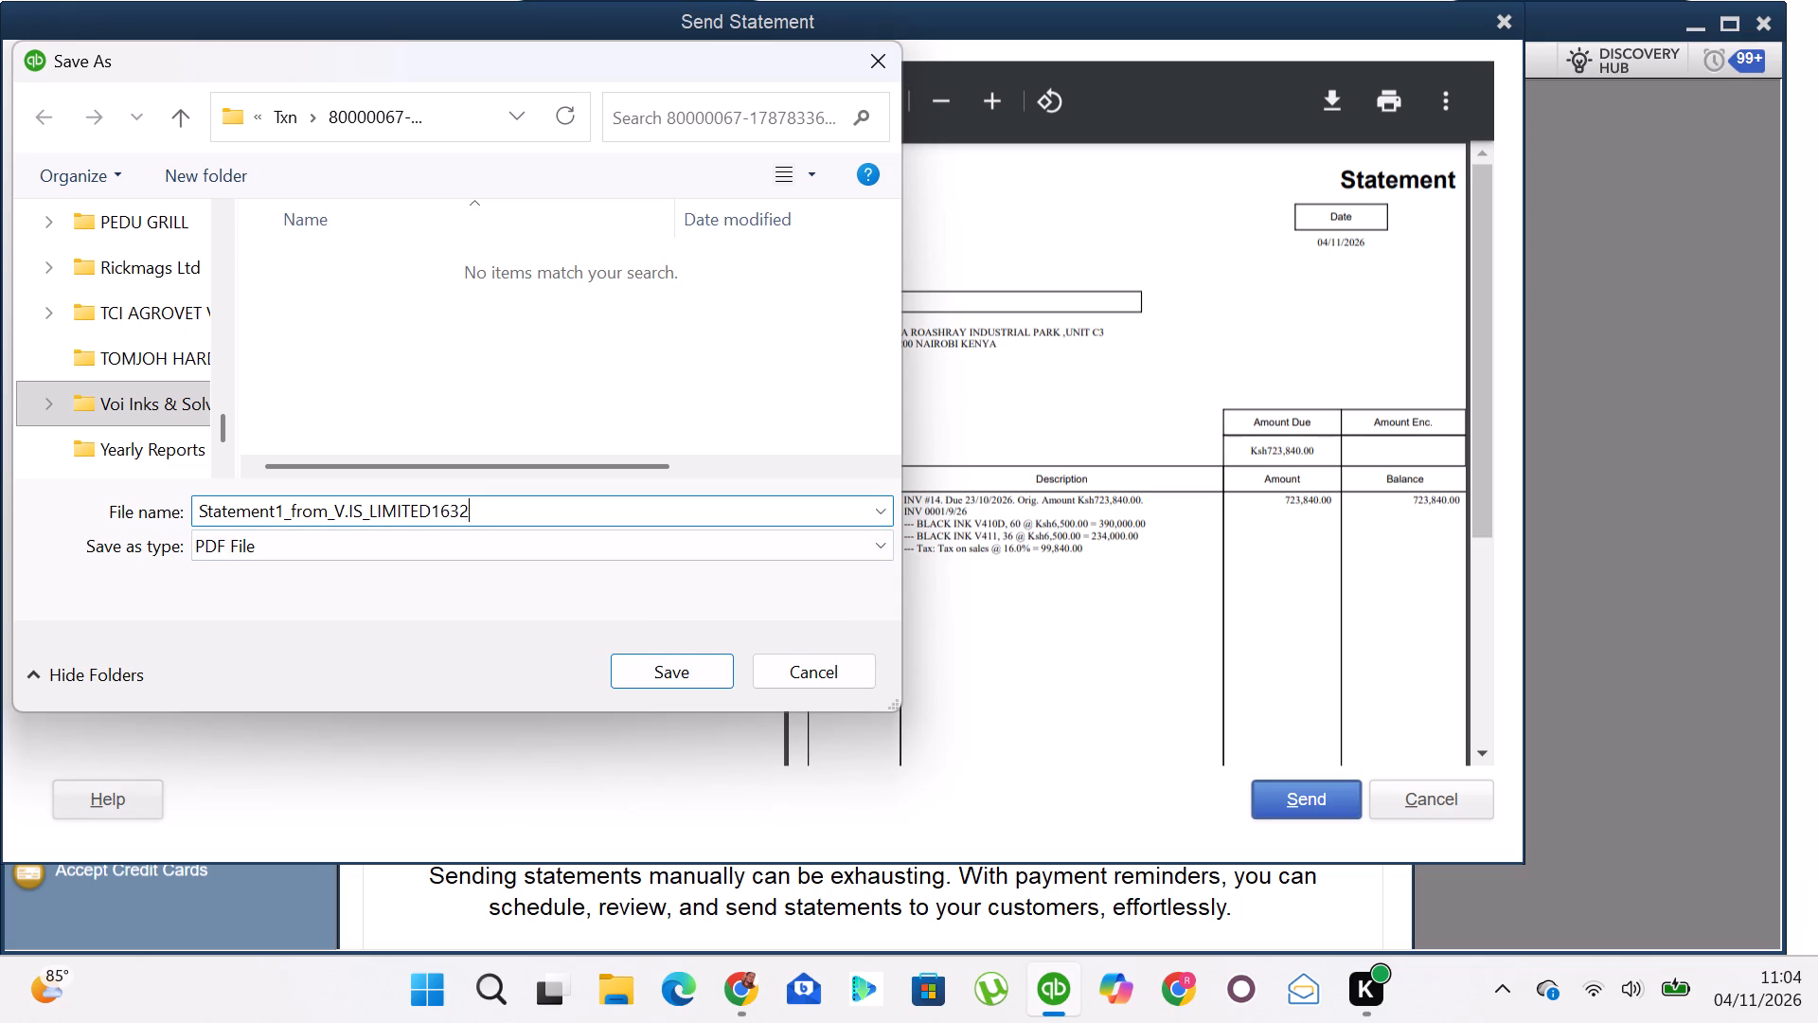
pyautogui.press('BackSpace')
pyautogui.press('BackSpace')
pyautogui.press('BackSpace')
pyautogui.press('BackSpace')
pyautogui.press('BackSpace')
pyautogui.press('BackSpace')
pyautogui.press('BackSpace')
pyautogui.press('BackSpace')
pyautogui.press('BackSpace')
pyautogui.press('BackSpace')
pyautogui.press('BackSpace')
pyautogui.press('BackSpace')
pyautogui.press('BackSpace')
pyautogui.press('BackSpace')
pyautogui.press('BackSpace')
pyautogui.press('BackSpace')
pyautogui.press('BackSpace')
pyautogui.press('BackSpace')
pyautogui.press('BackSpace')
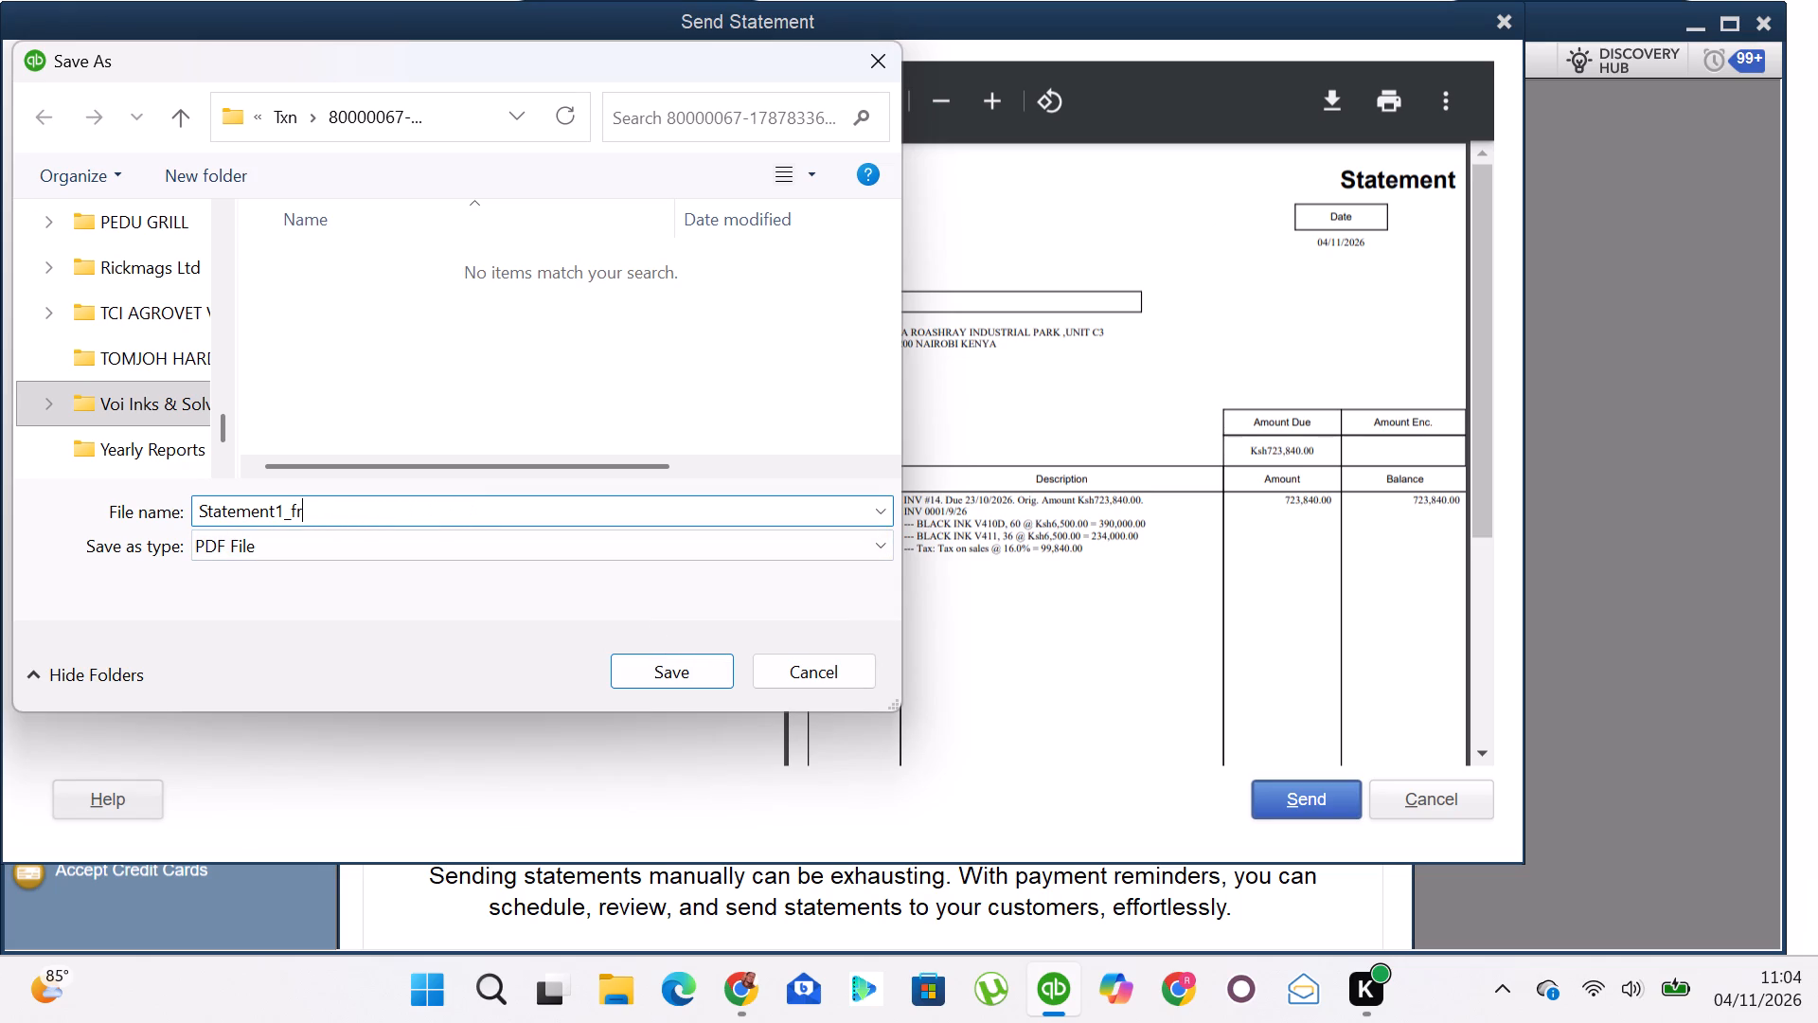
pyautogui.press('BackSpace')
pyautogui.press('BackSpace')
pyautogui.press('BackSpace')
pyautogui.press('BackSpace')
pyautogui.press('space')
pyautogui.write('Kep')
# Save the Statement Kep PDF in the Others folder inside the Voi Inks & Solvents docs folder.
pyautogui.doubleClick(178, 399)
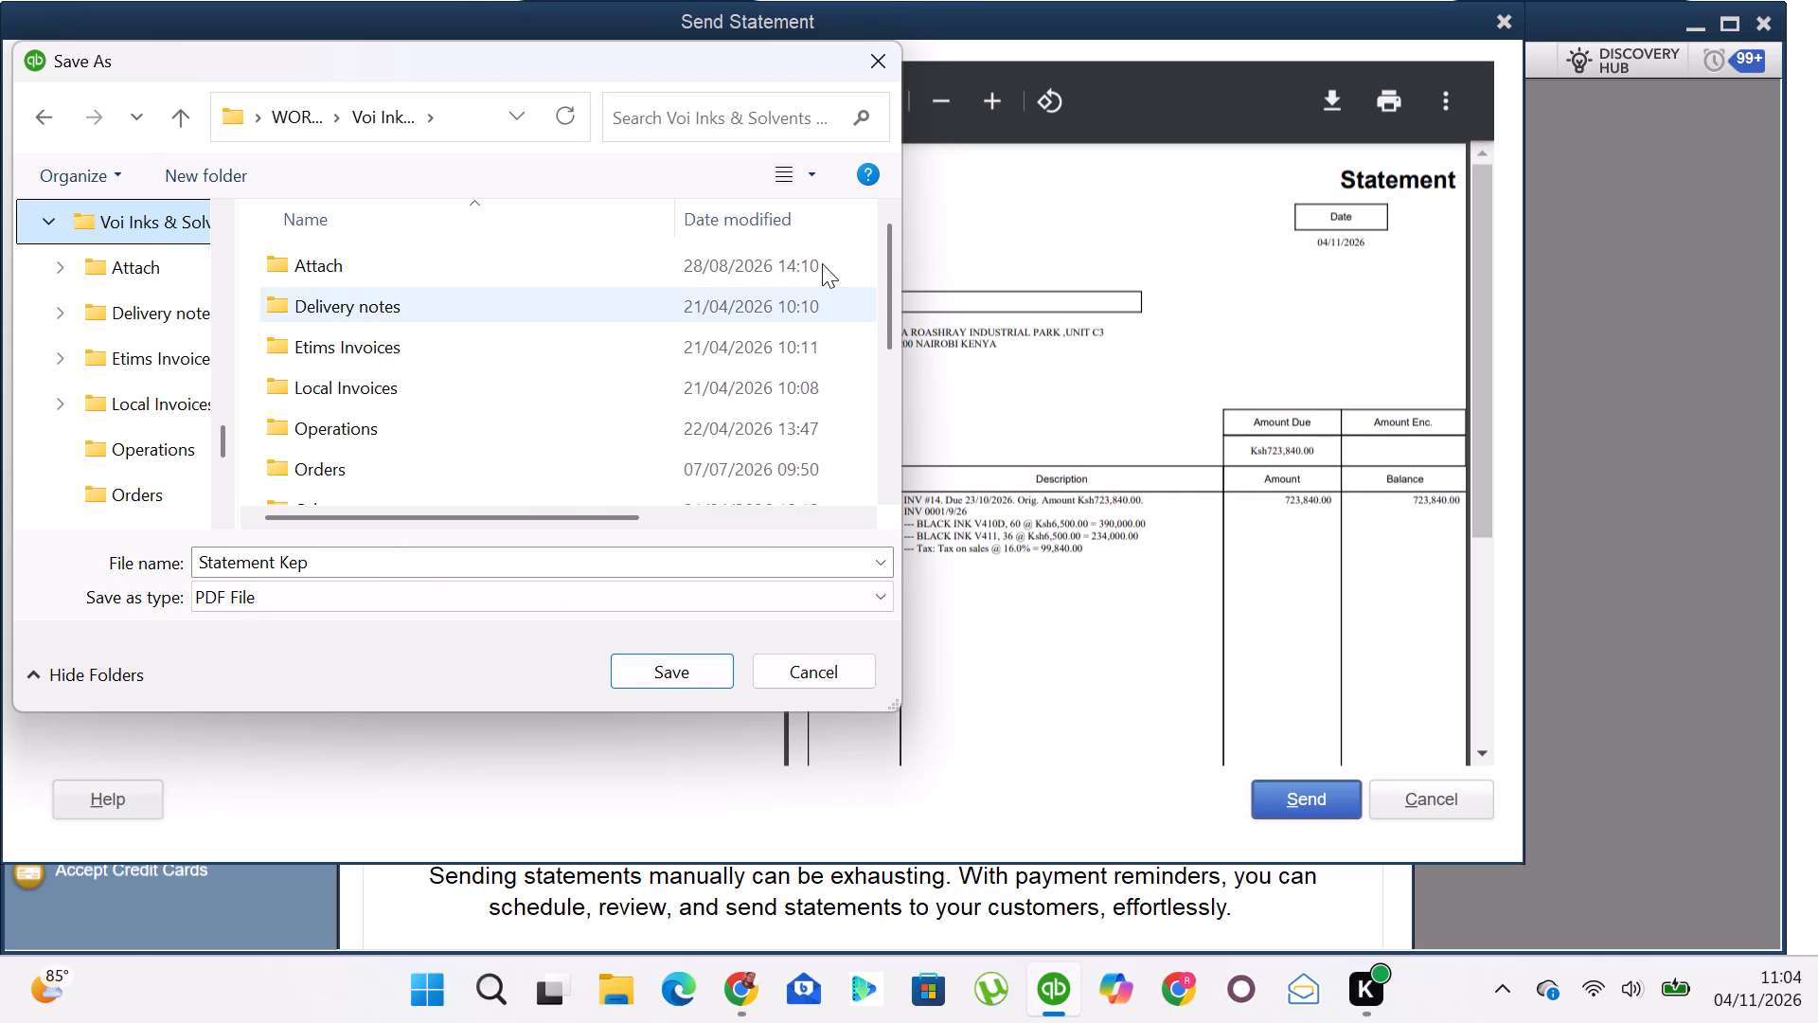
pyautogui.moveTo(893, 301); pyautogui.dragTo(882, 332)
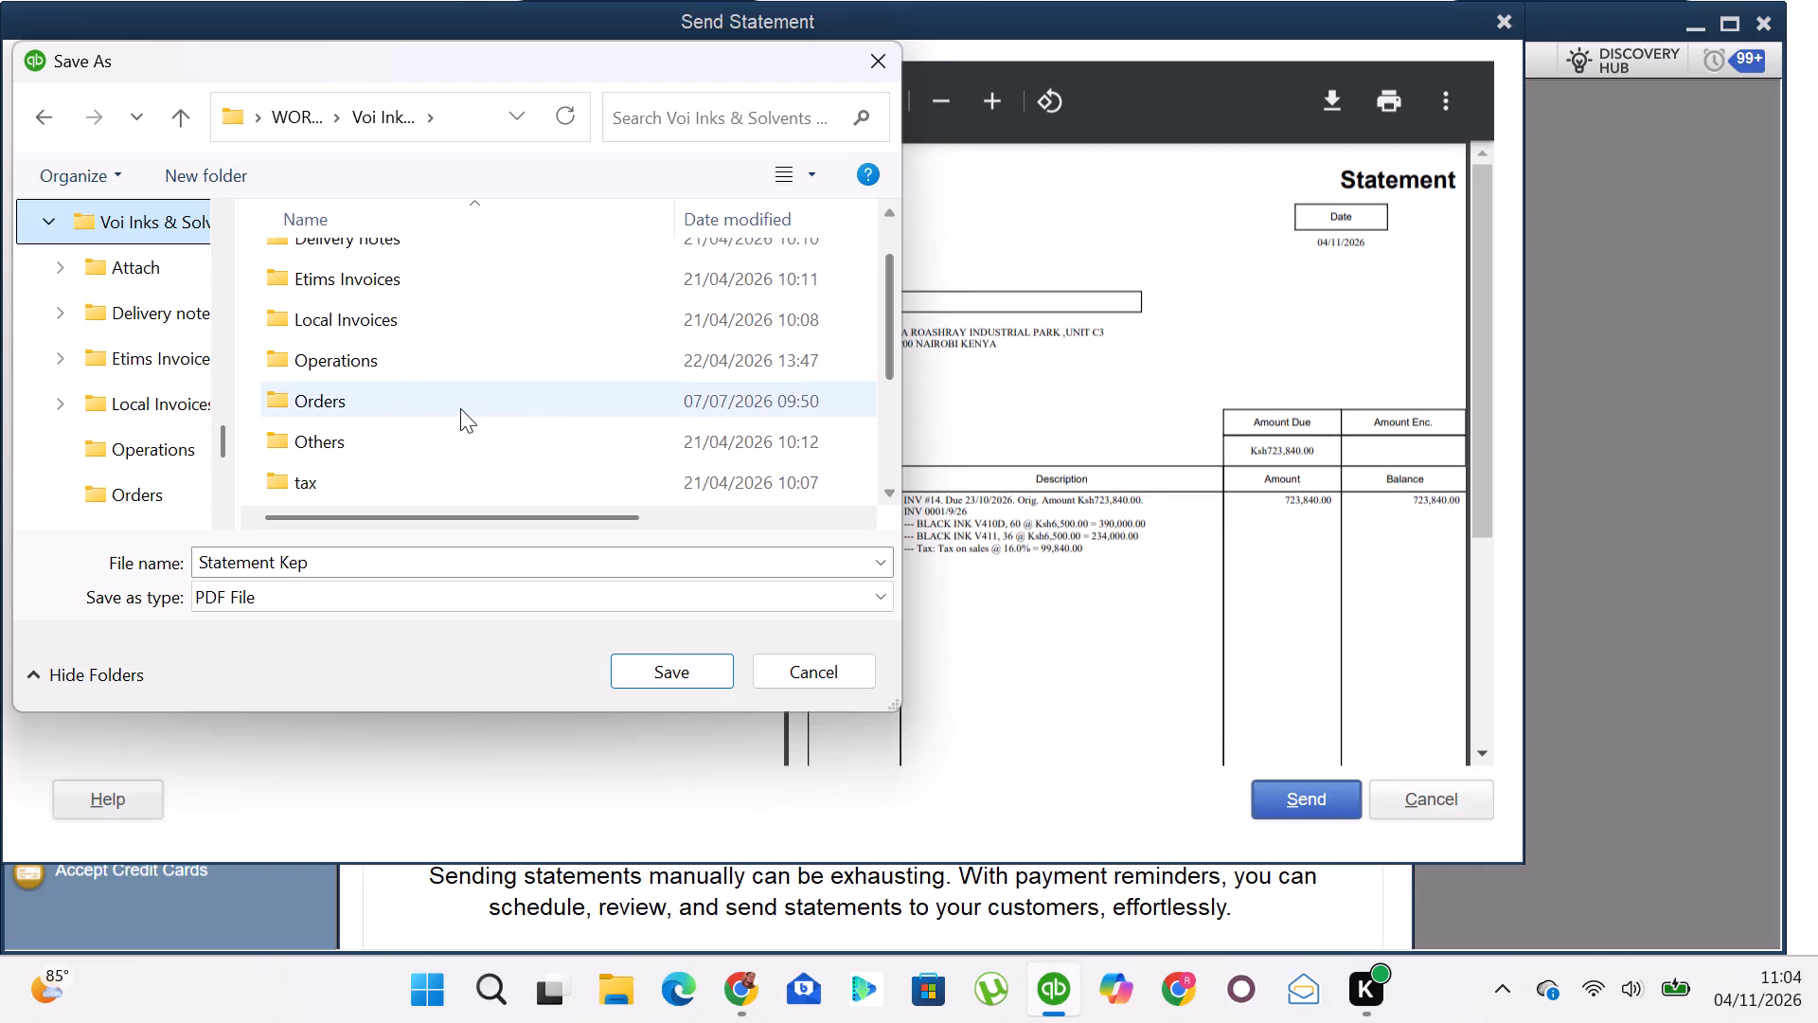
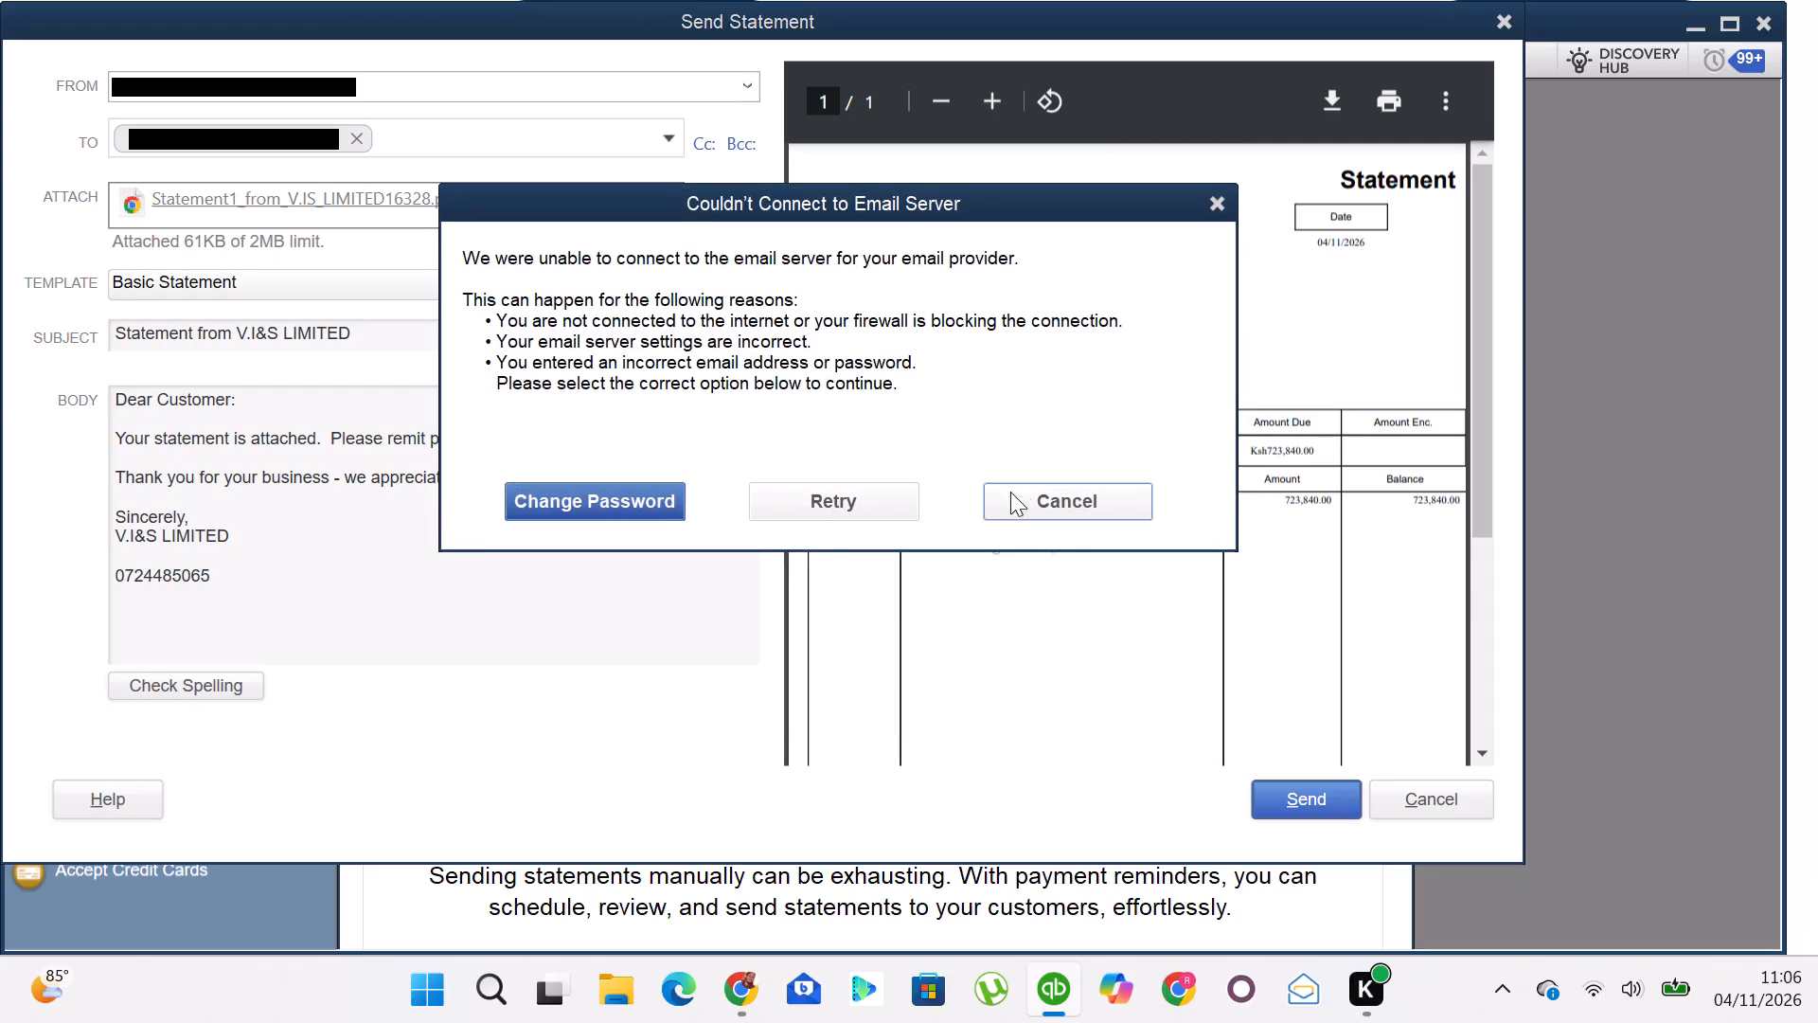
# Abandon emailing the KEP statement and close the Send Statement window.
pyautogui.click(1043, 497)
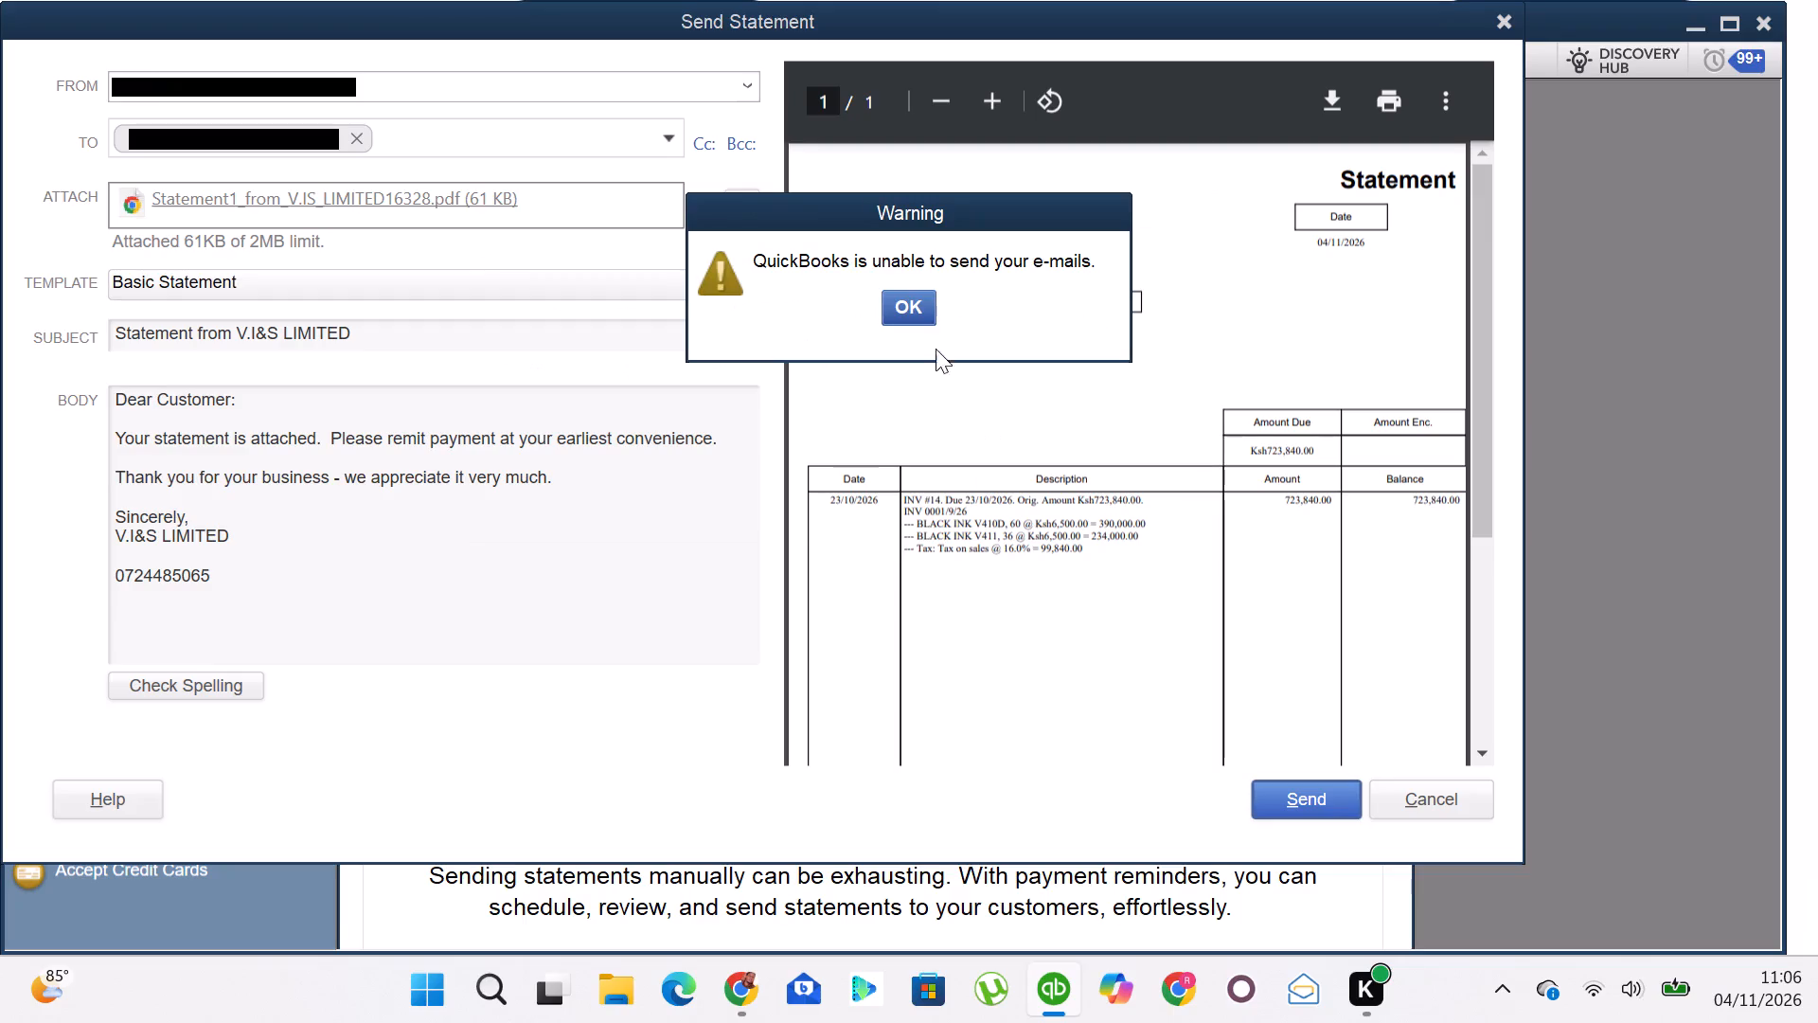
pyautogui.click(906, 308)
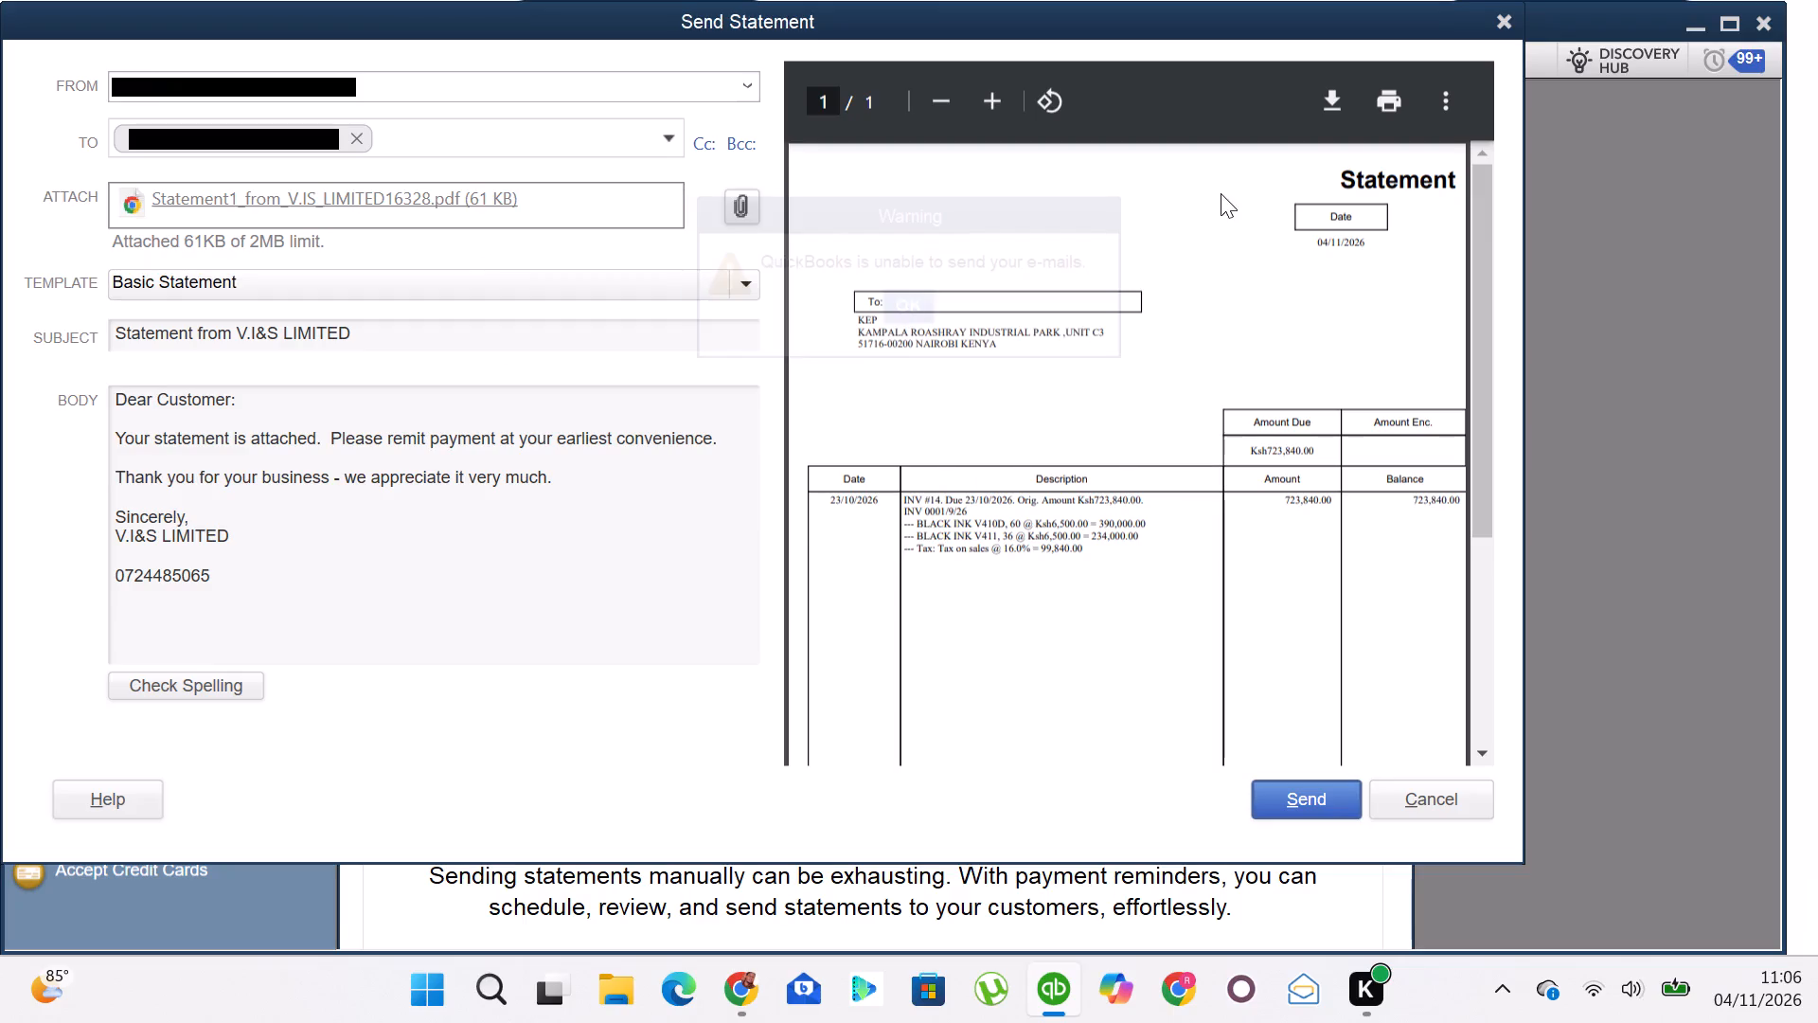
pyautogui.click(1502, 9)
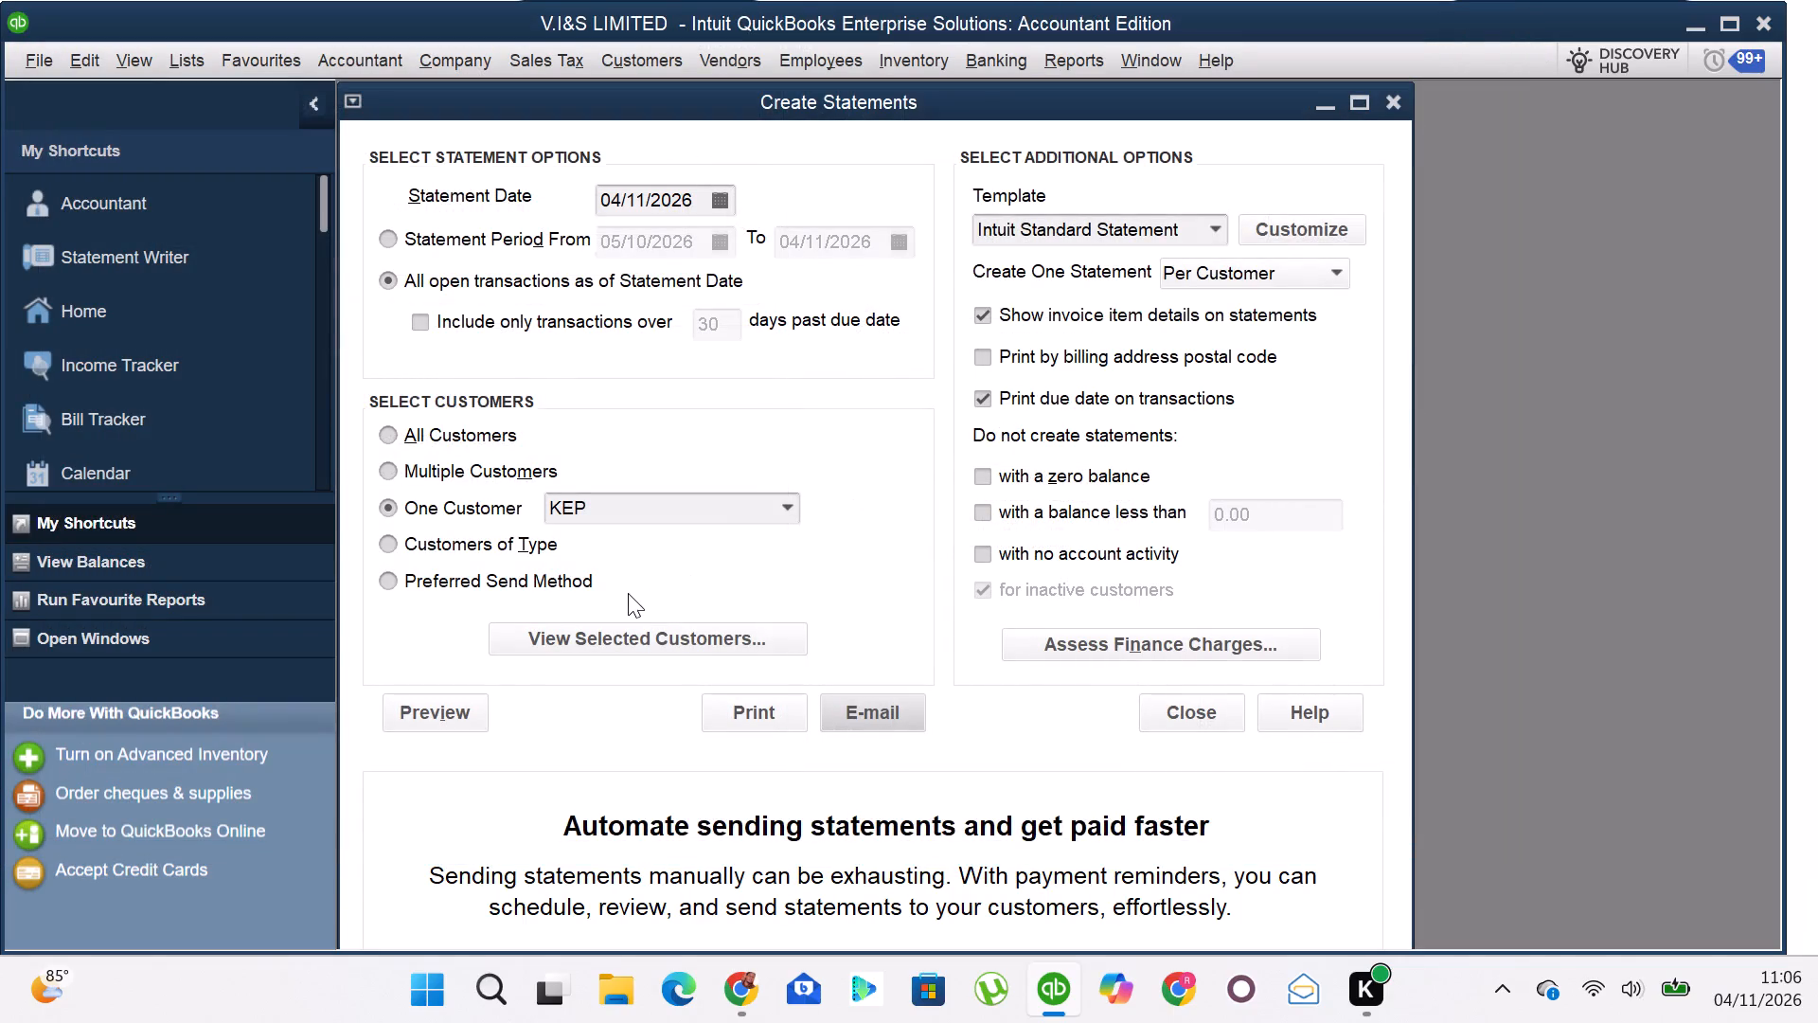
# Review the e-mail draft for the KEP statement with its attached PDF, and close it without sending.
pyautogui.click(856, 701)
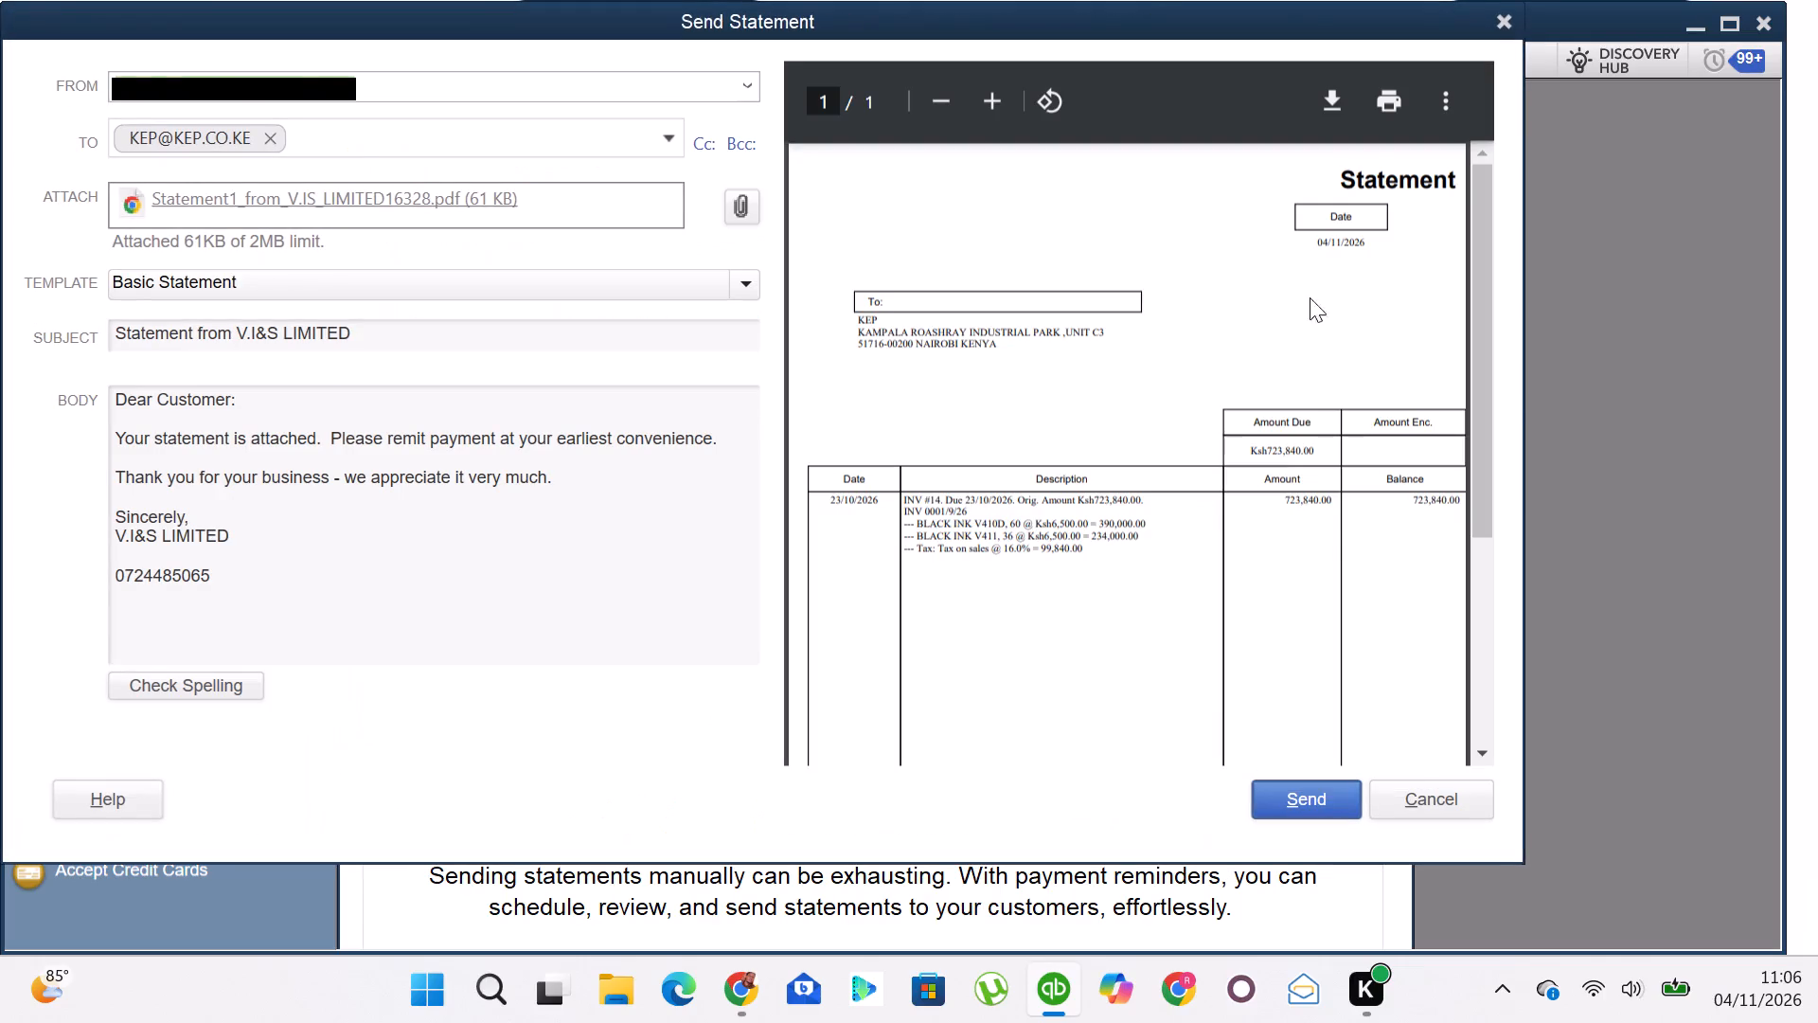
pyautogui.click(1497, 13)
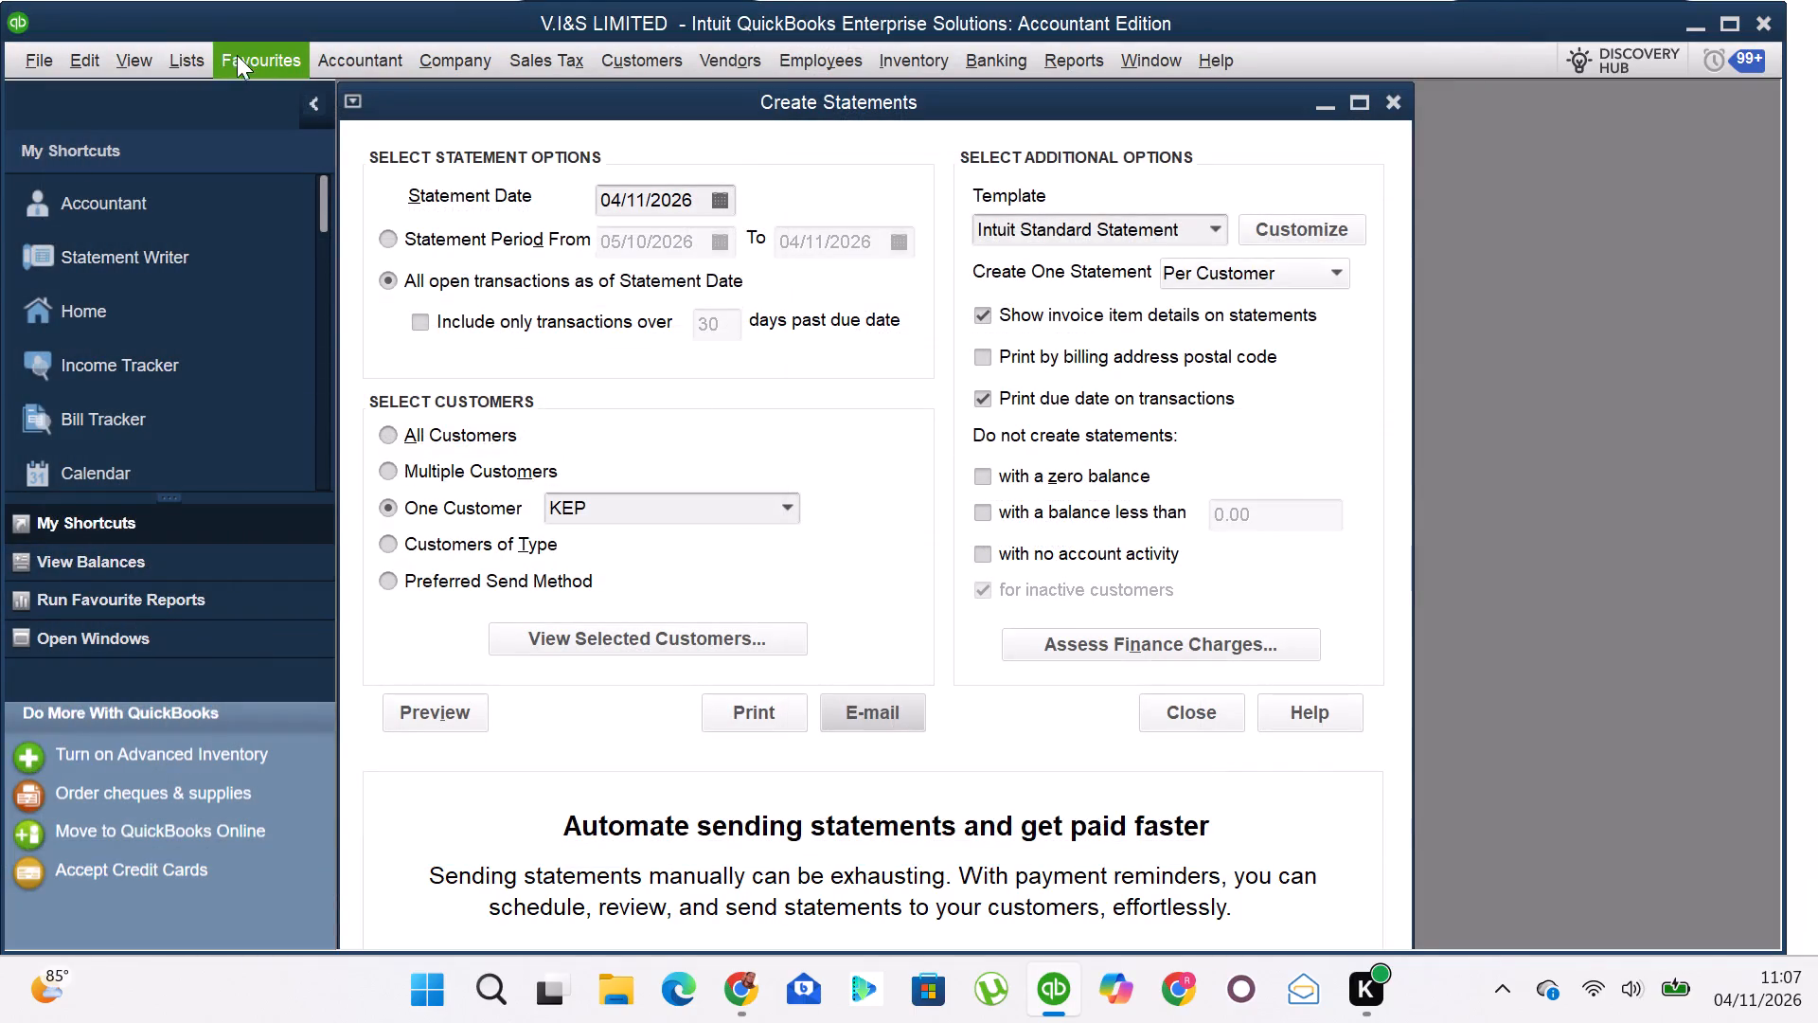
# Open the personal Send Forms preferences showing the e-mail IDs used for sending forms.
pyautogui.click(188, 63)
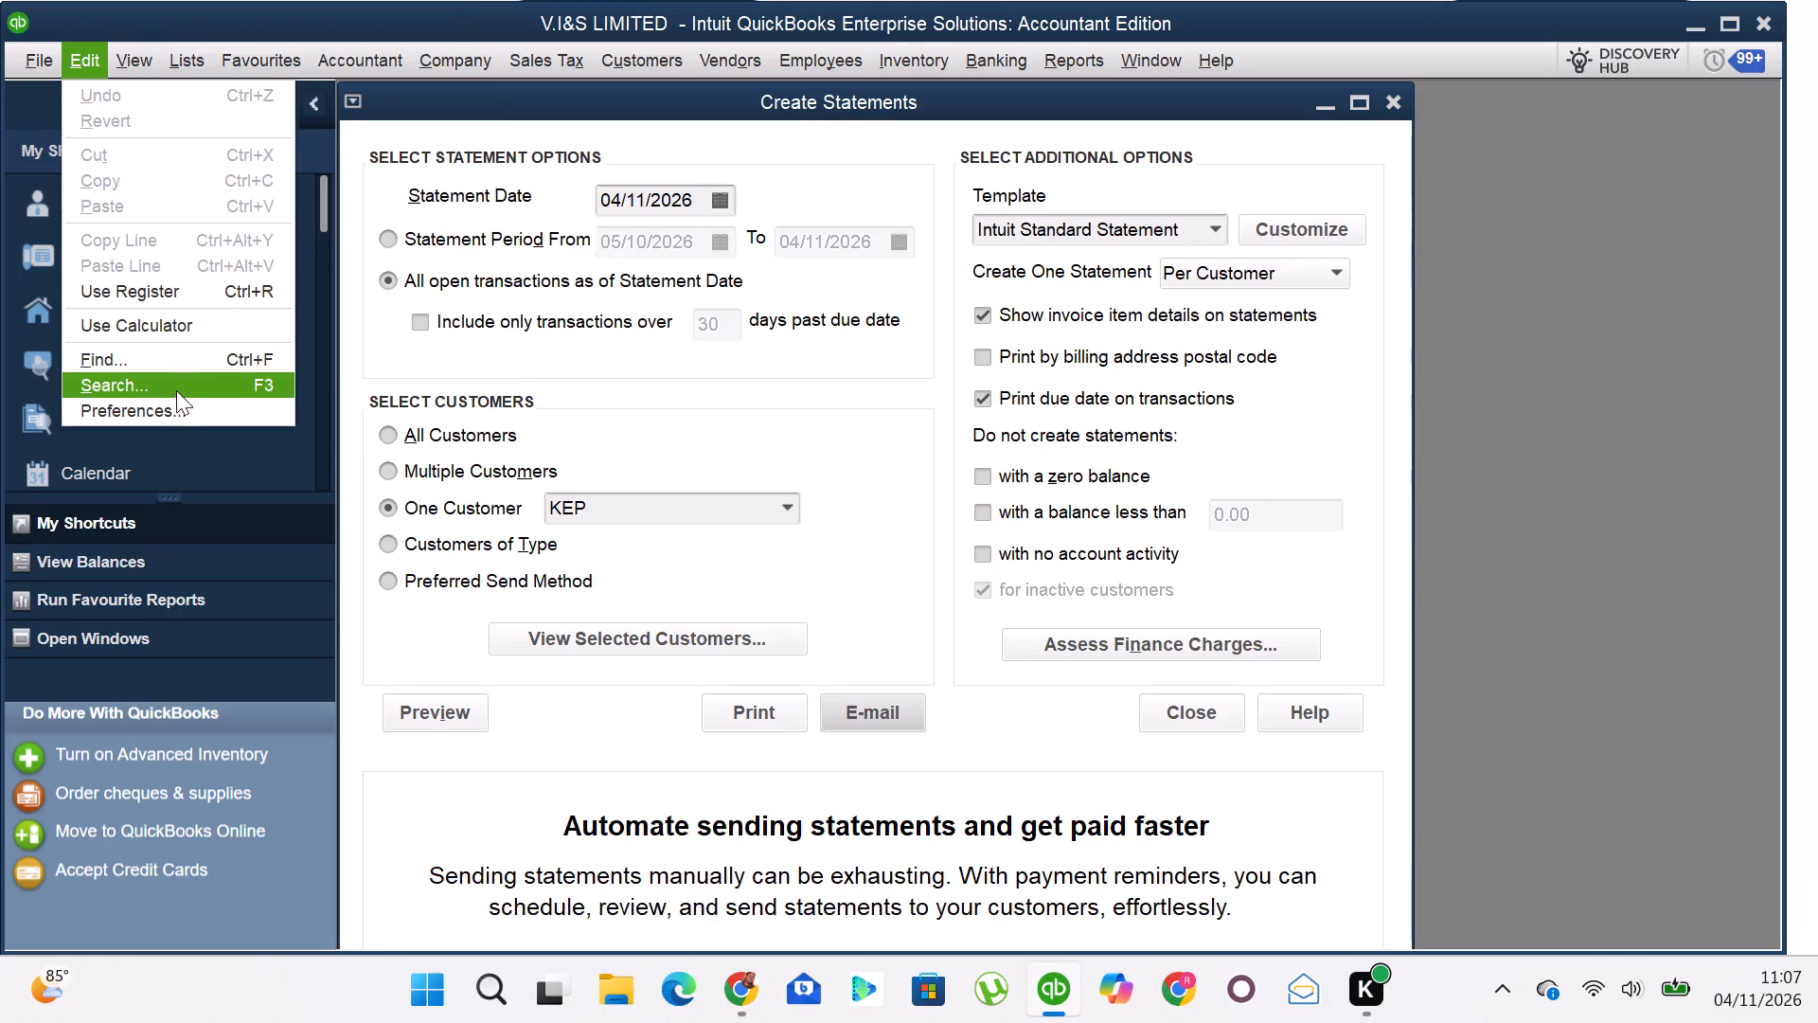
pyautogui.click(174, 404)
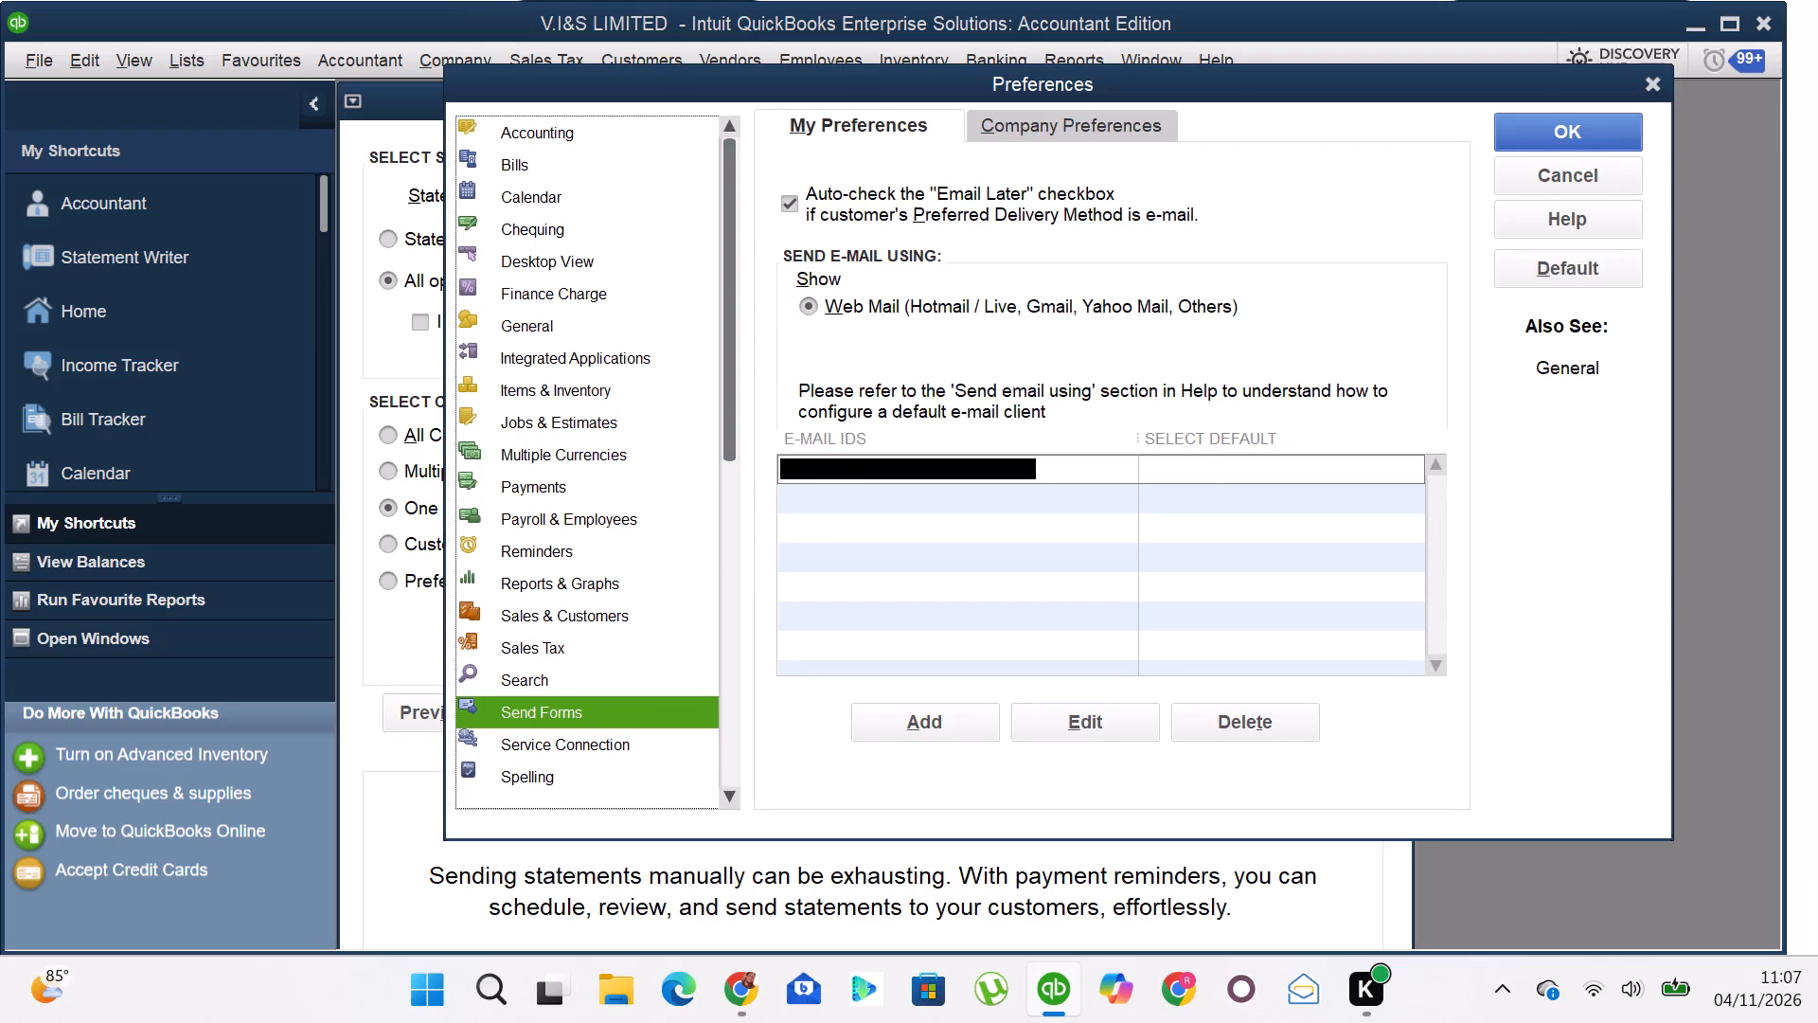
# Open the current default email account's details for editing in the Send Forms preferences.
pyautogui.click(1094, 725)
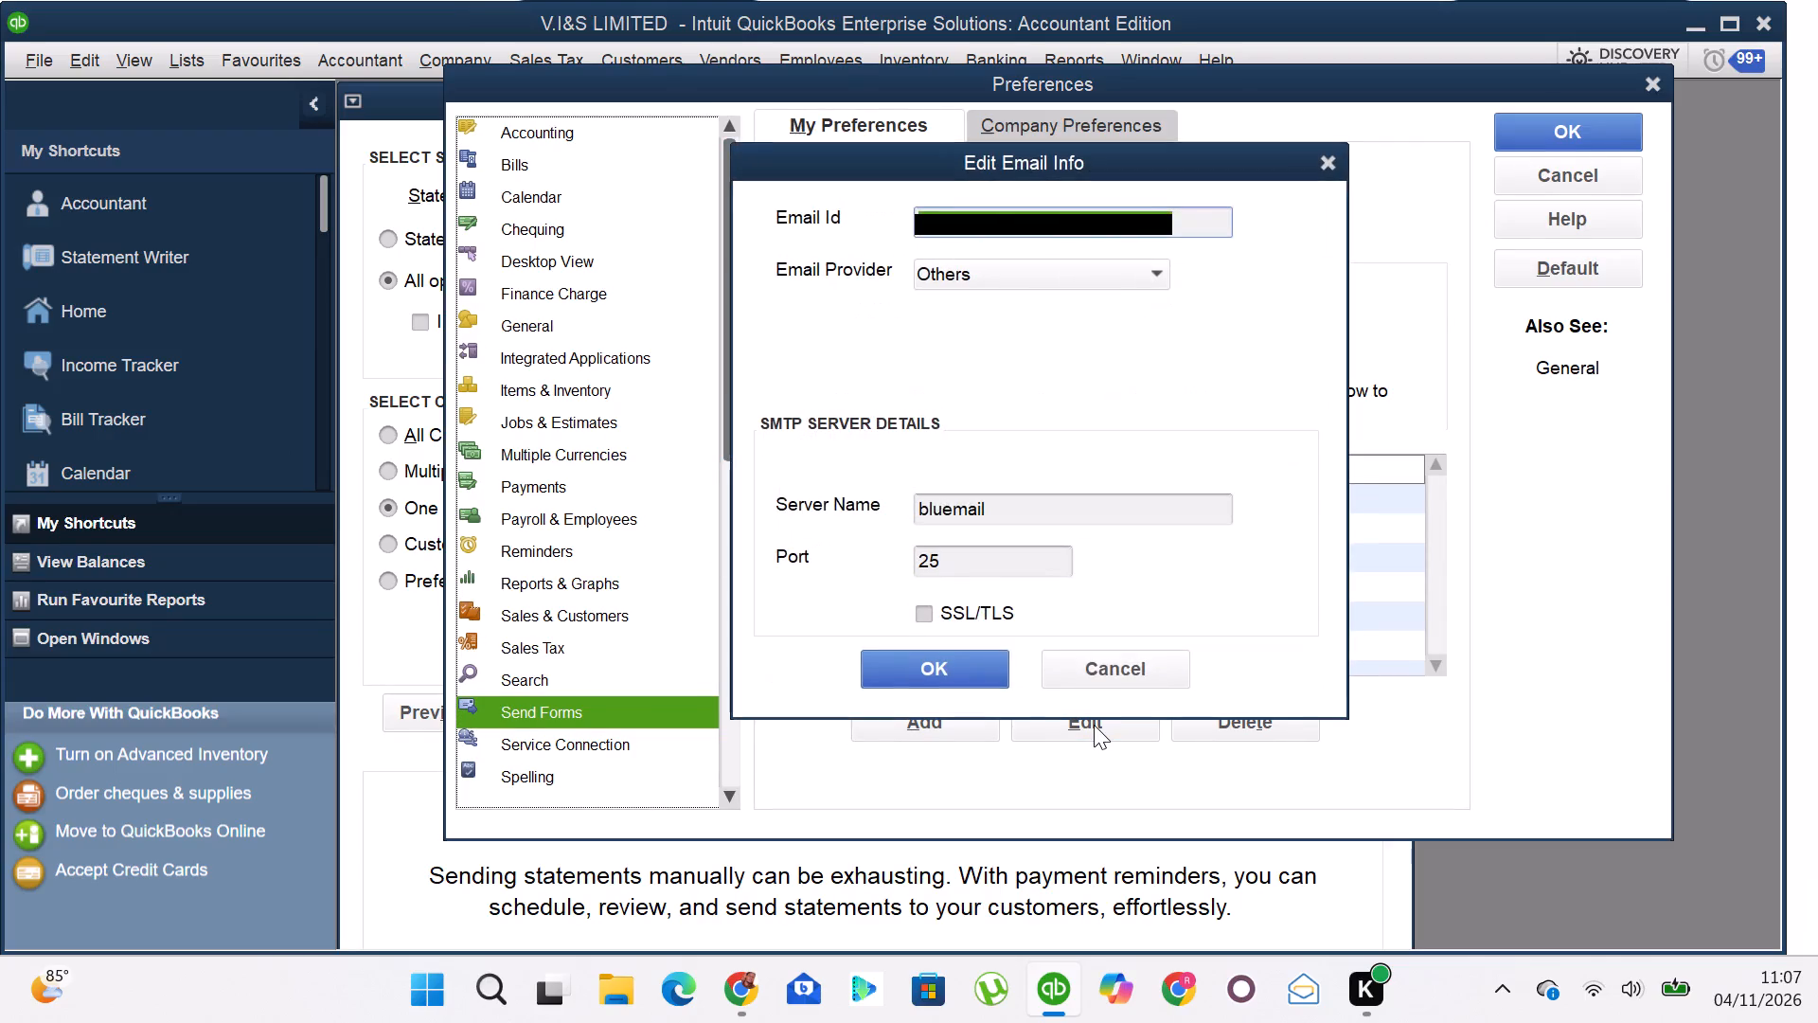
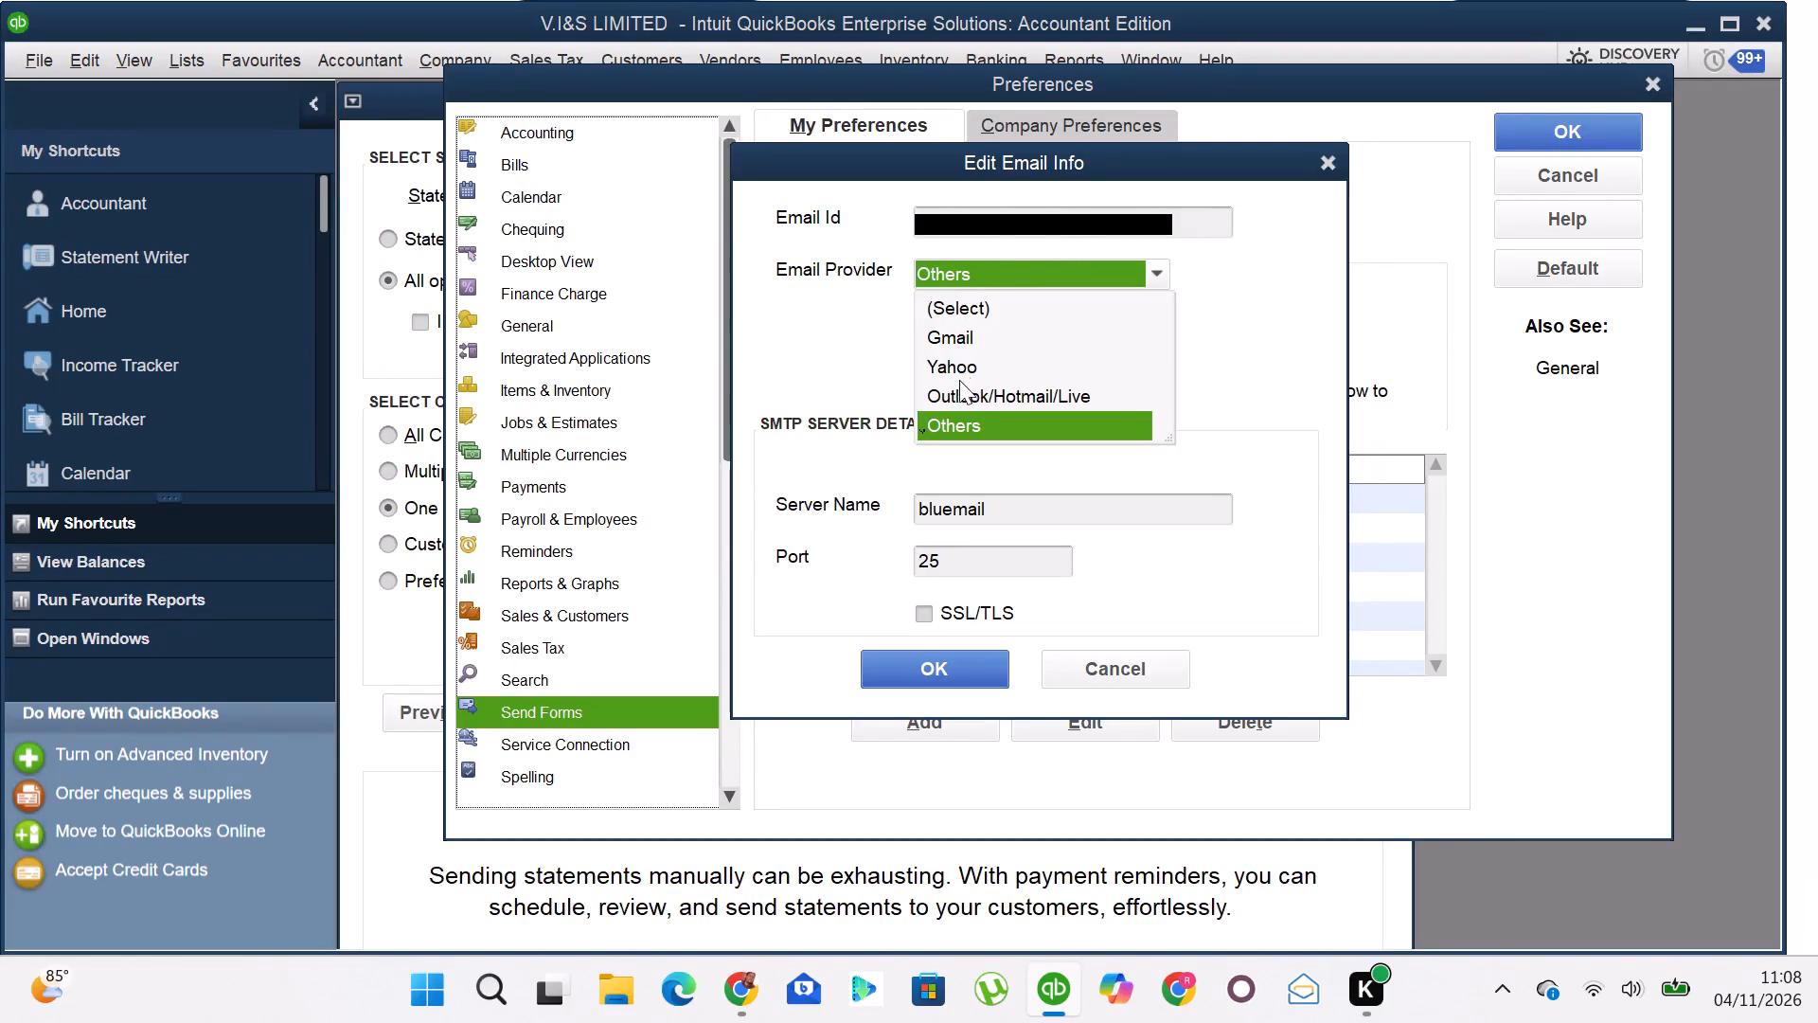
# Choose Others as the email provider in the default email account's details.
pyautogui.click(964, 422)
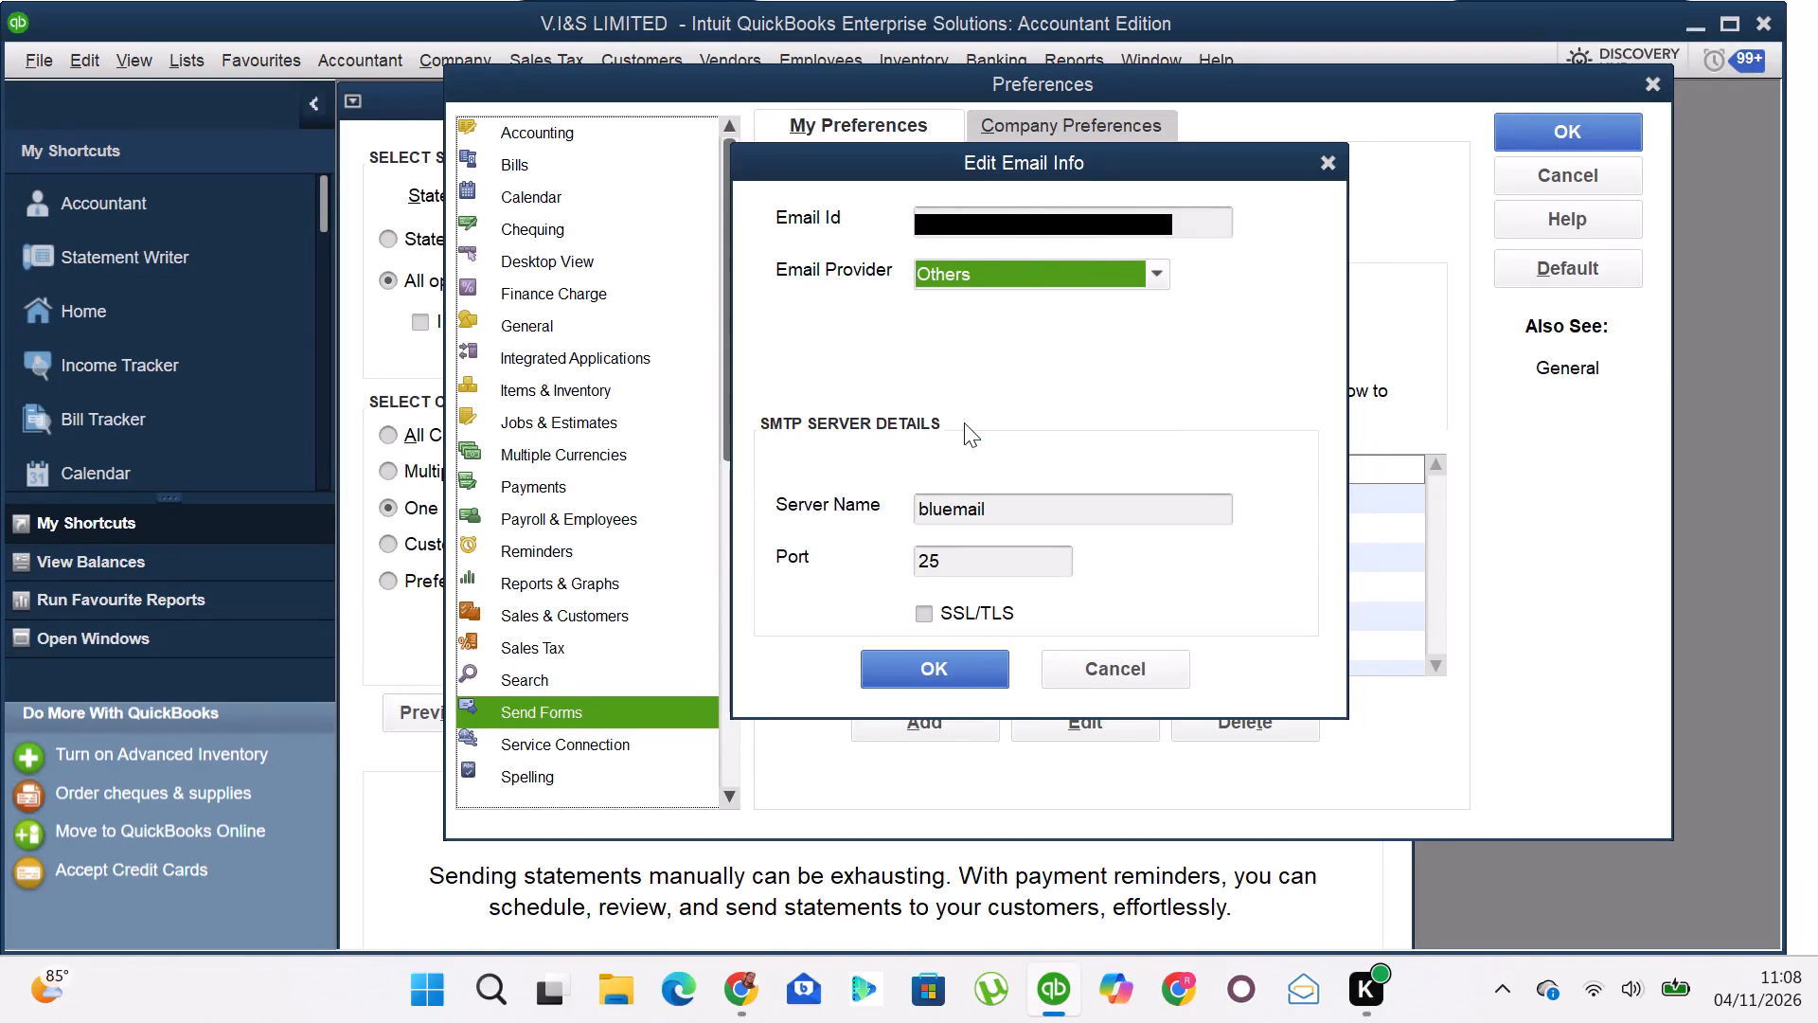
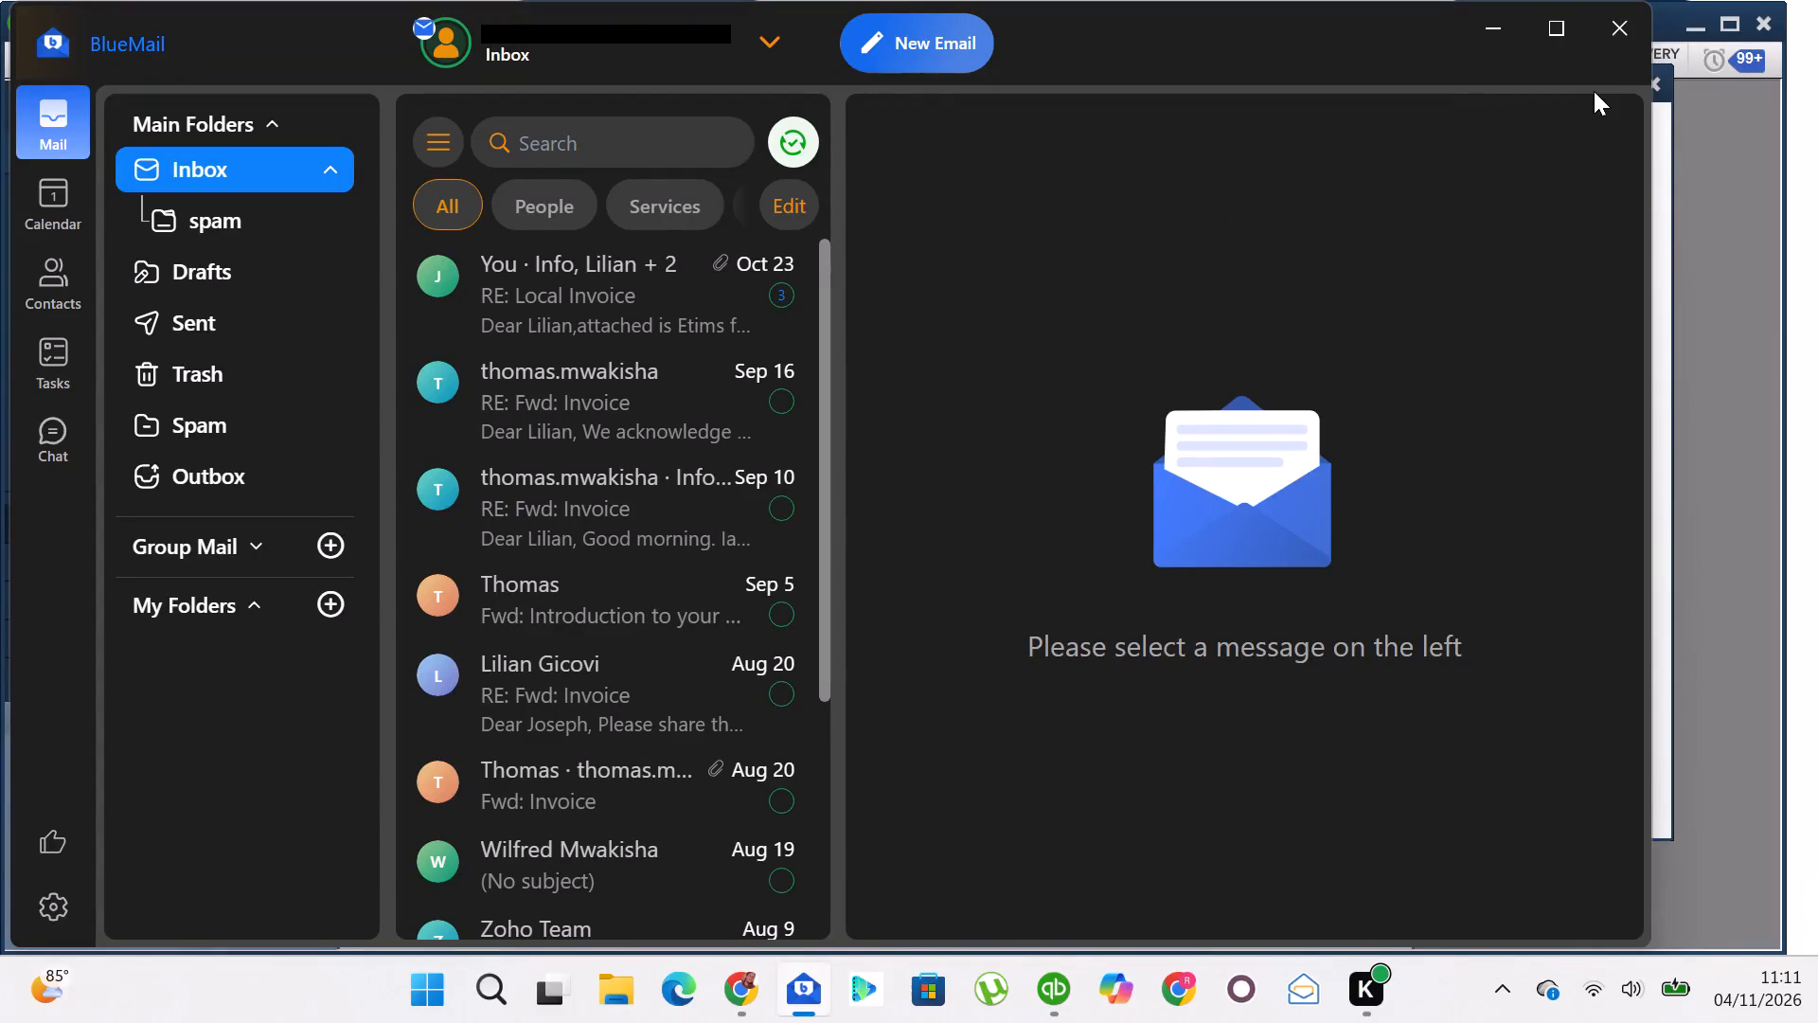
# Maximise the BlueMail window and open its settings.
pyautogui.click(1549, 34)
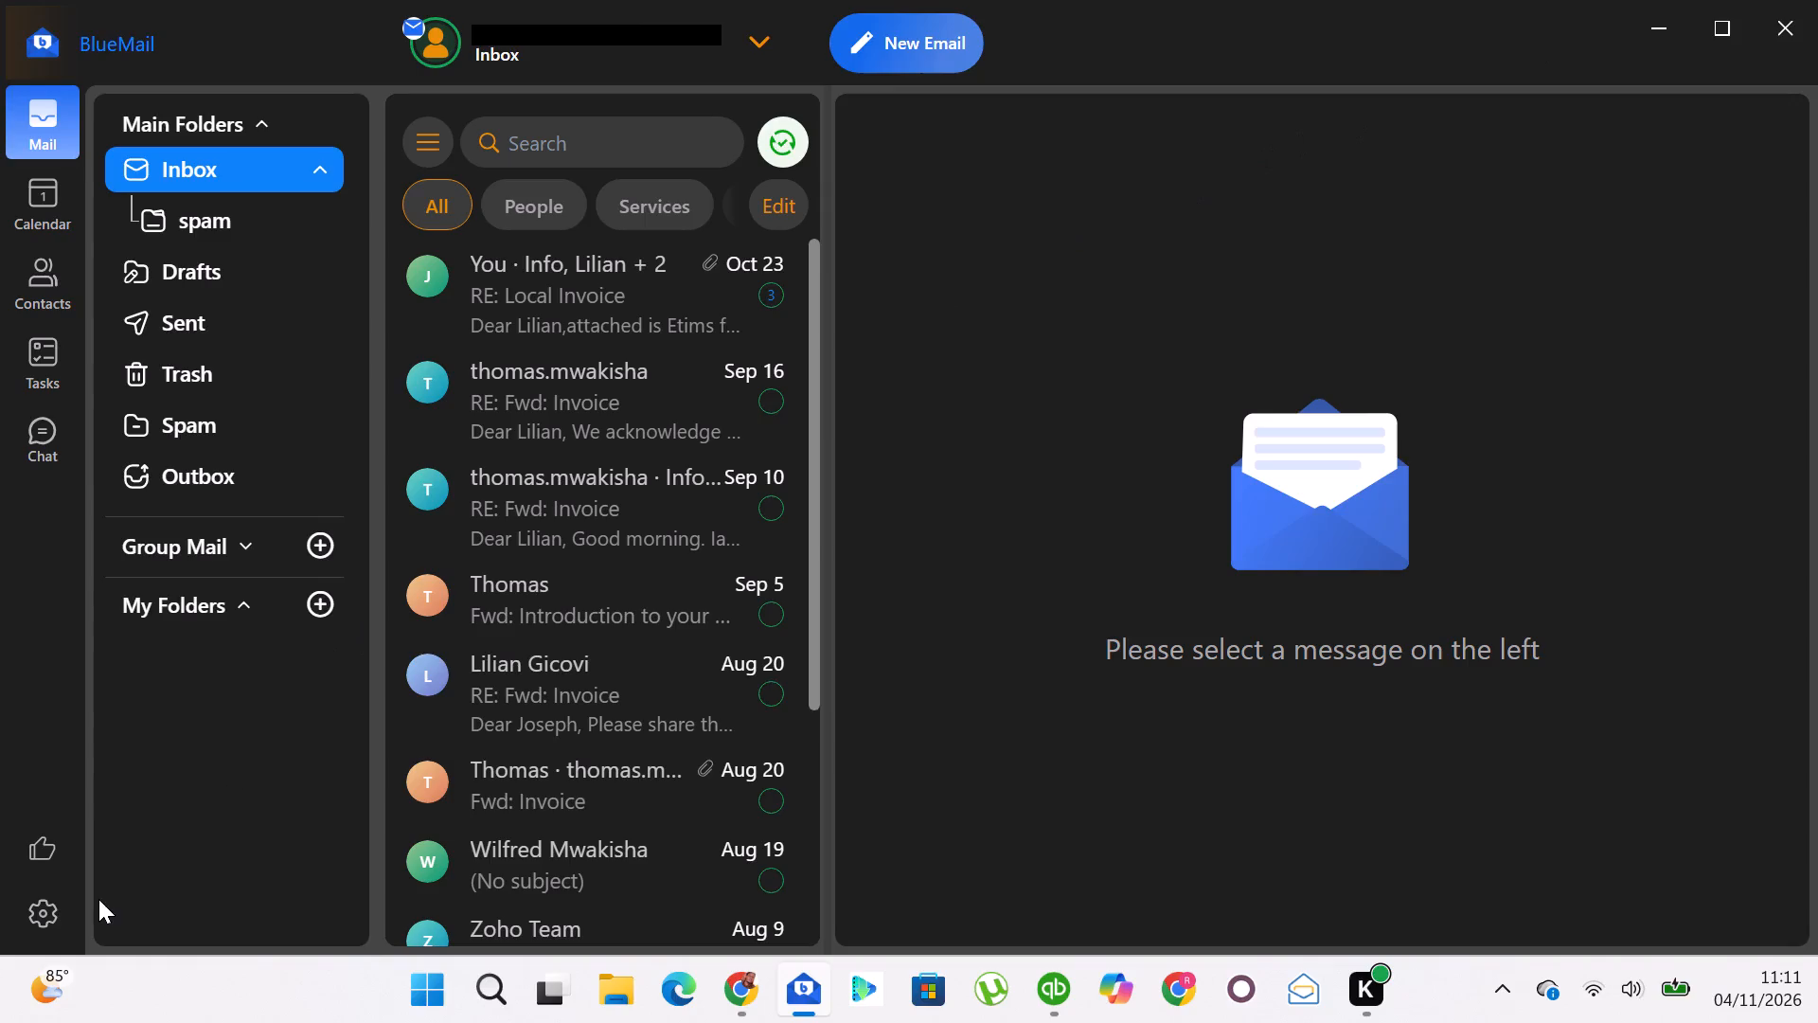
pyautogui.click(51, 904)
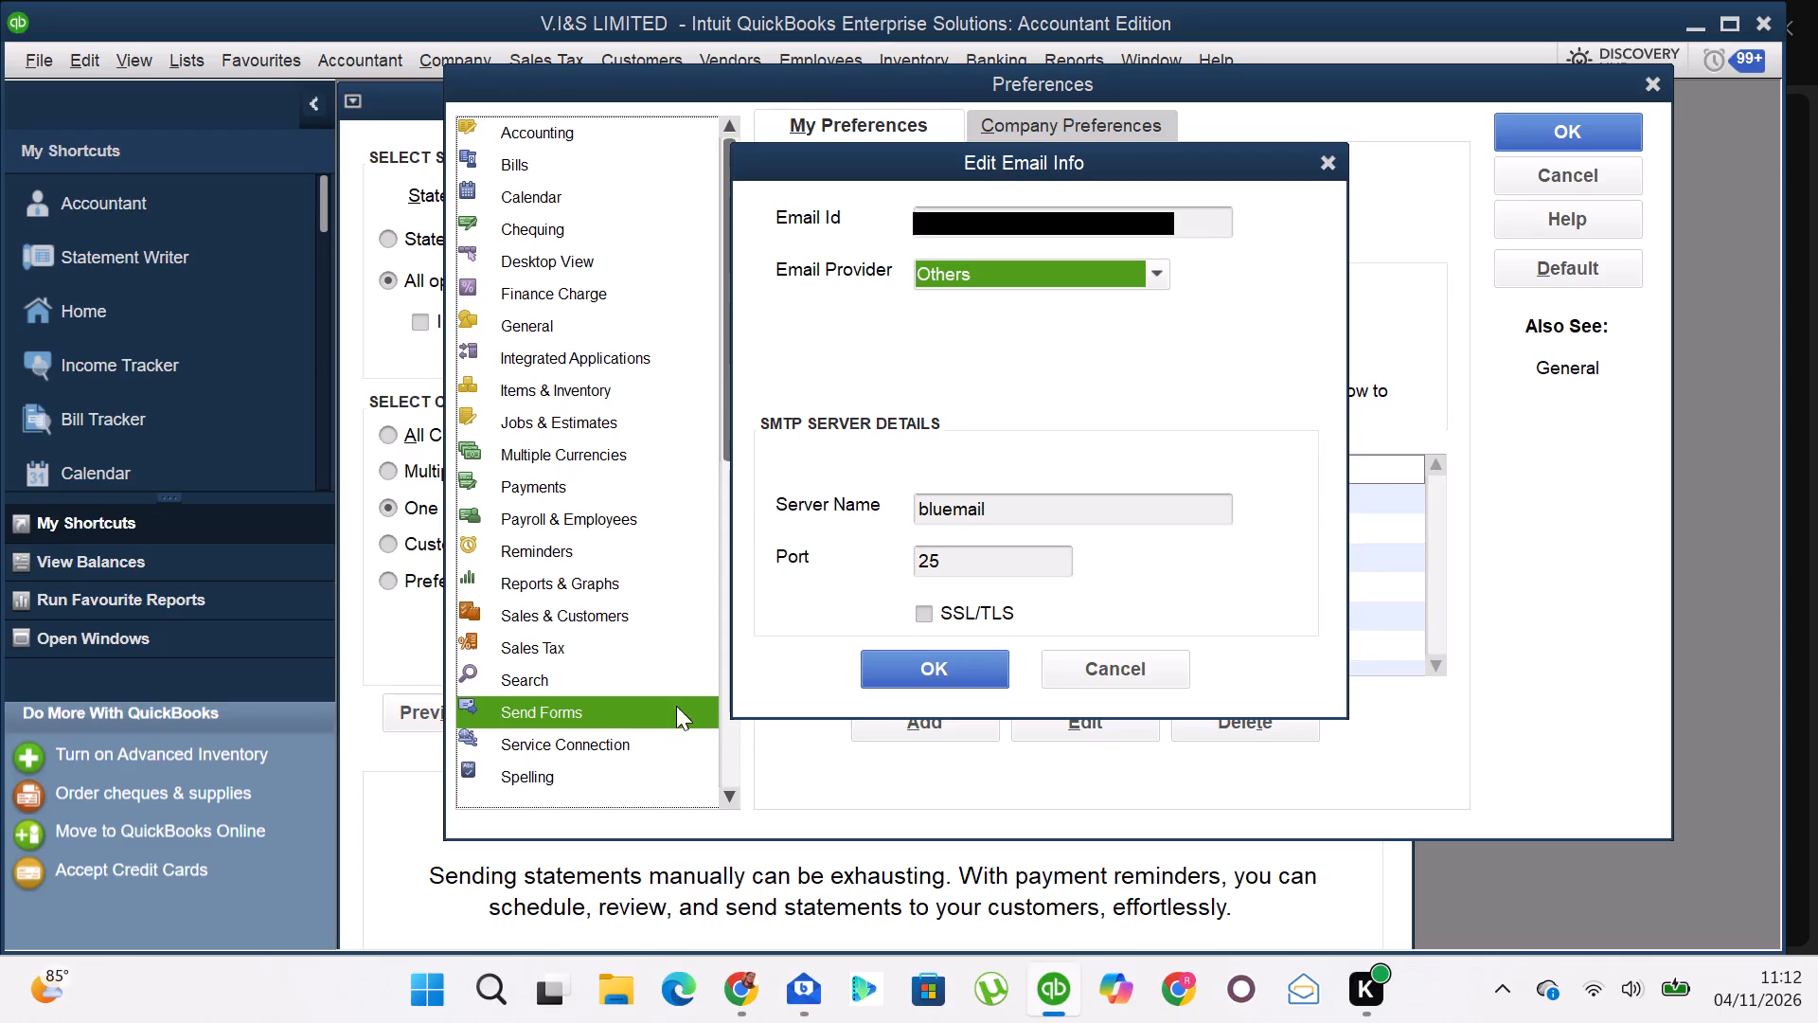
# Set the SMTP server name of the default email account to mail.voiinks.co.ke in QuickBooks.
pyautogui.click(1013, 516)
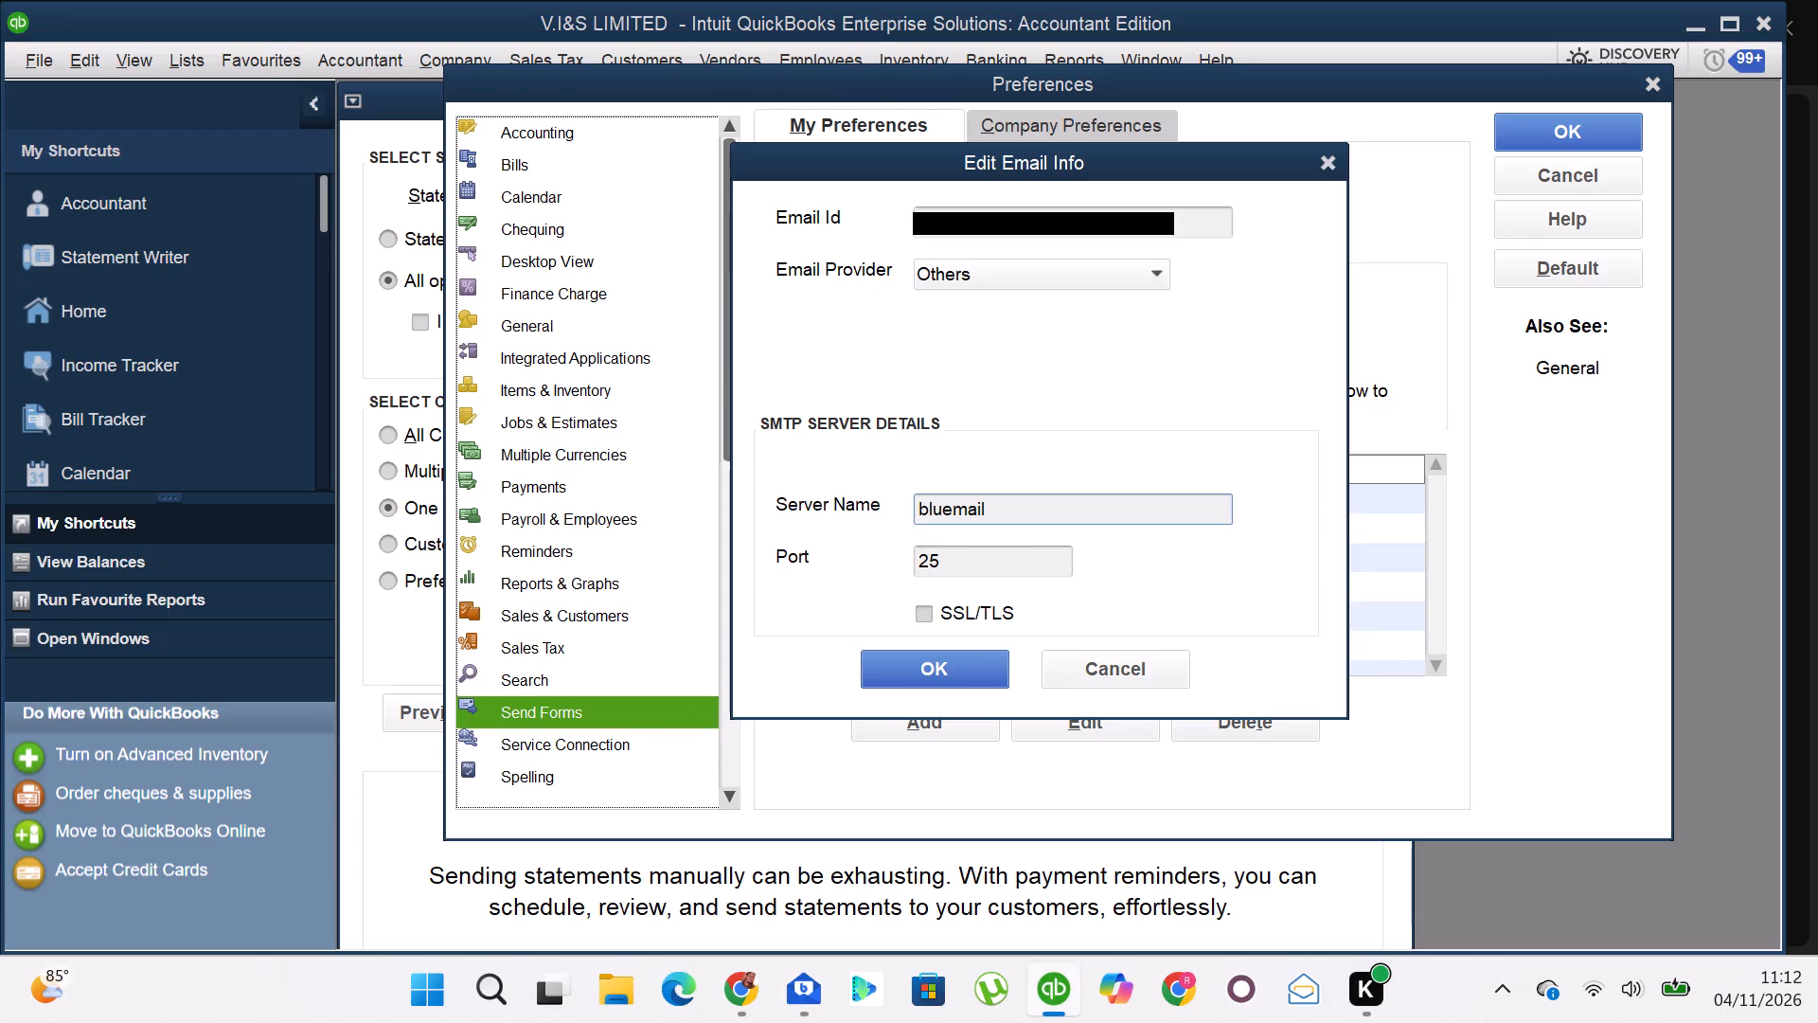
pyautogui.press('BackSpace')
pyautogui.press('BackSpace')
pyautogui.press('BackSpace')
pyautogui.press('BackSpace')
pyautogui.press('BackSpace')
pyautogui.press('BackSpace')
pyautogui.press('BackSpace')
pyautogui.press('BackSpace')
pyautogui.press('BackSpace')
pyautogui.press('BackSpace')
pyautogui.press('BackSpace')
pyautogui.press('BackSpace')
pyautogui.press('BackSpace')
pyautogui.press('BackSpace')
pyautogui.press('BackSpace')
pyautogui.press('BackSpace')
pyautogui.press('BackSpace')
pyautogui.press('BackSpace')
pyautogui.press('BackSpace')
pyautogui.write('mail')
pyautogui.write('.voiinks')
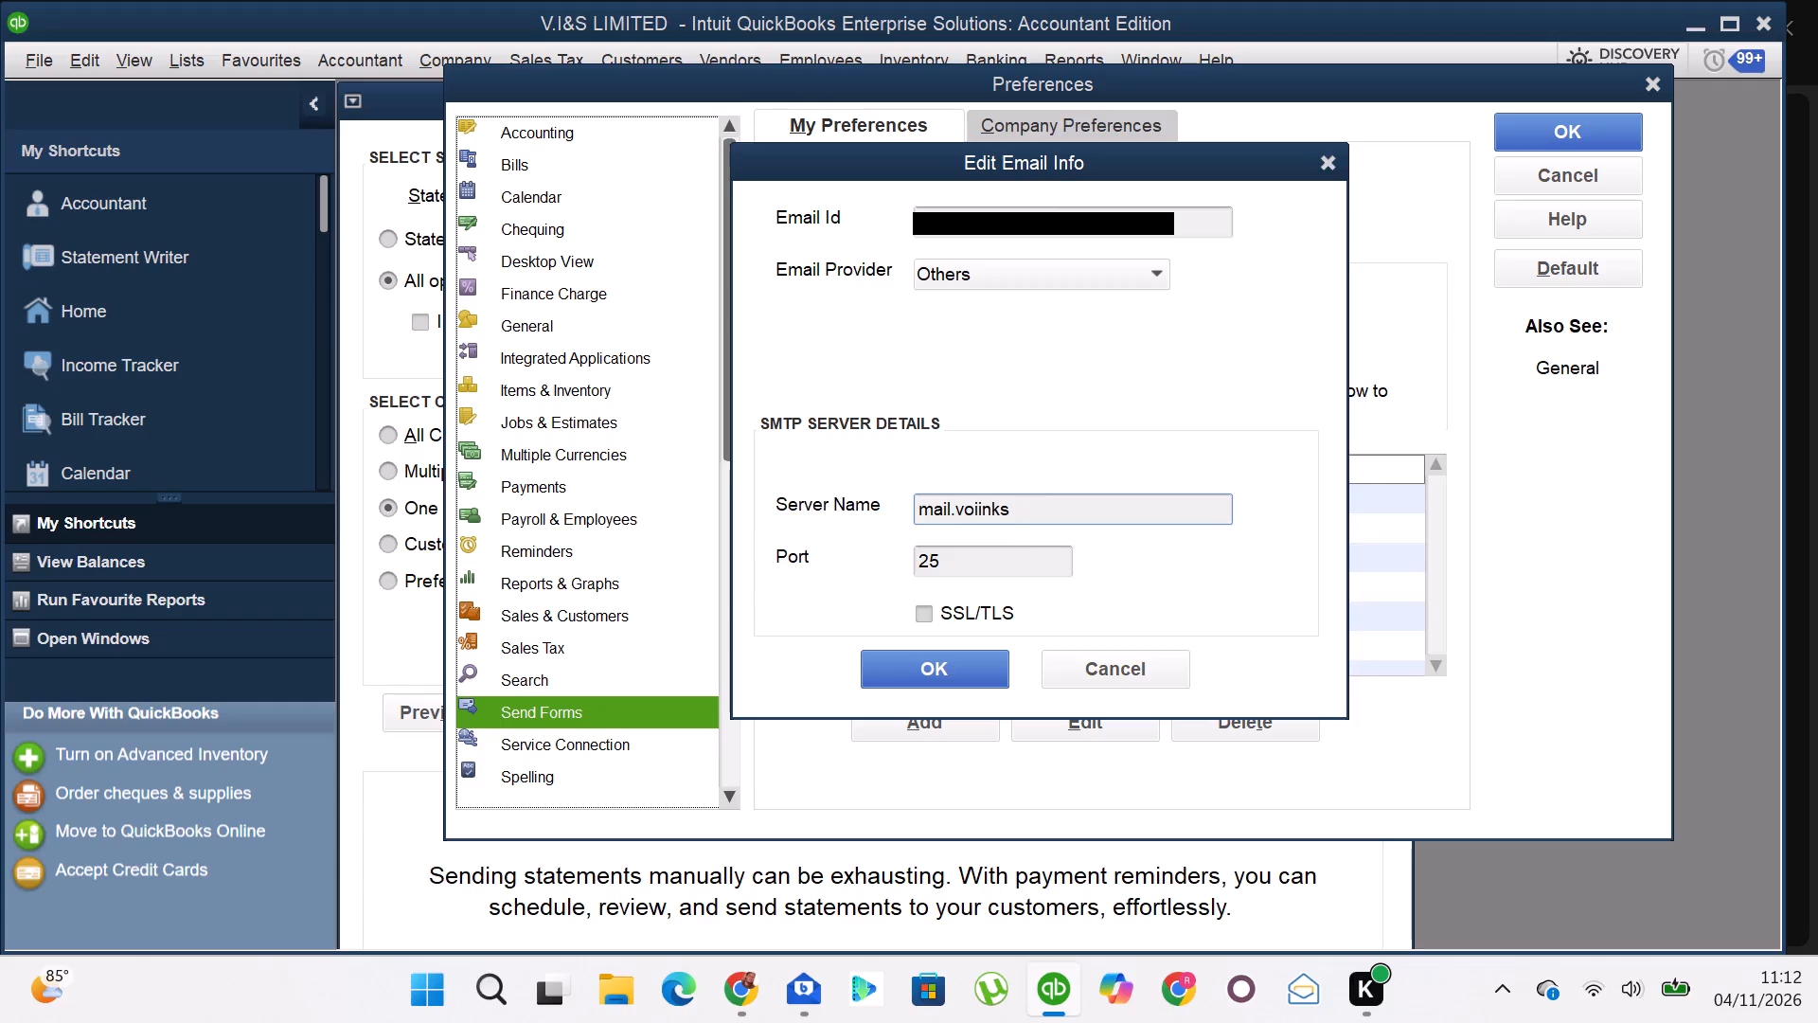
pyautogui.write('.co.ke')
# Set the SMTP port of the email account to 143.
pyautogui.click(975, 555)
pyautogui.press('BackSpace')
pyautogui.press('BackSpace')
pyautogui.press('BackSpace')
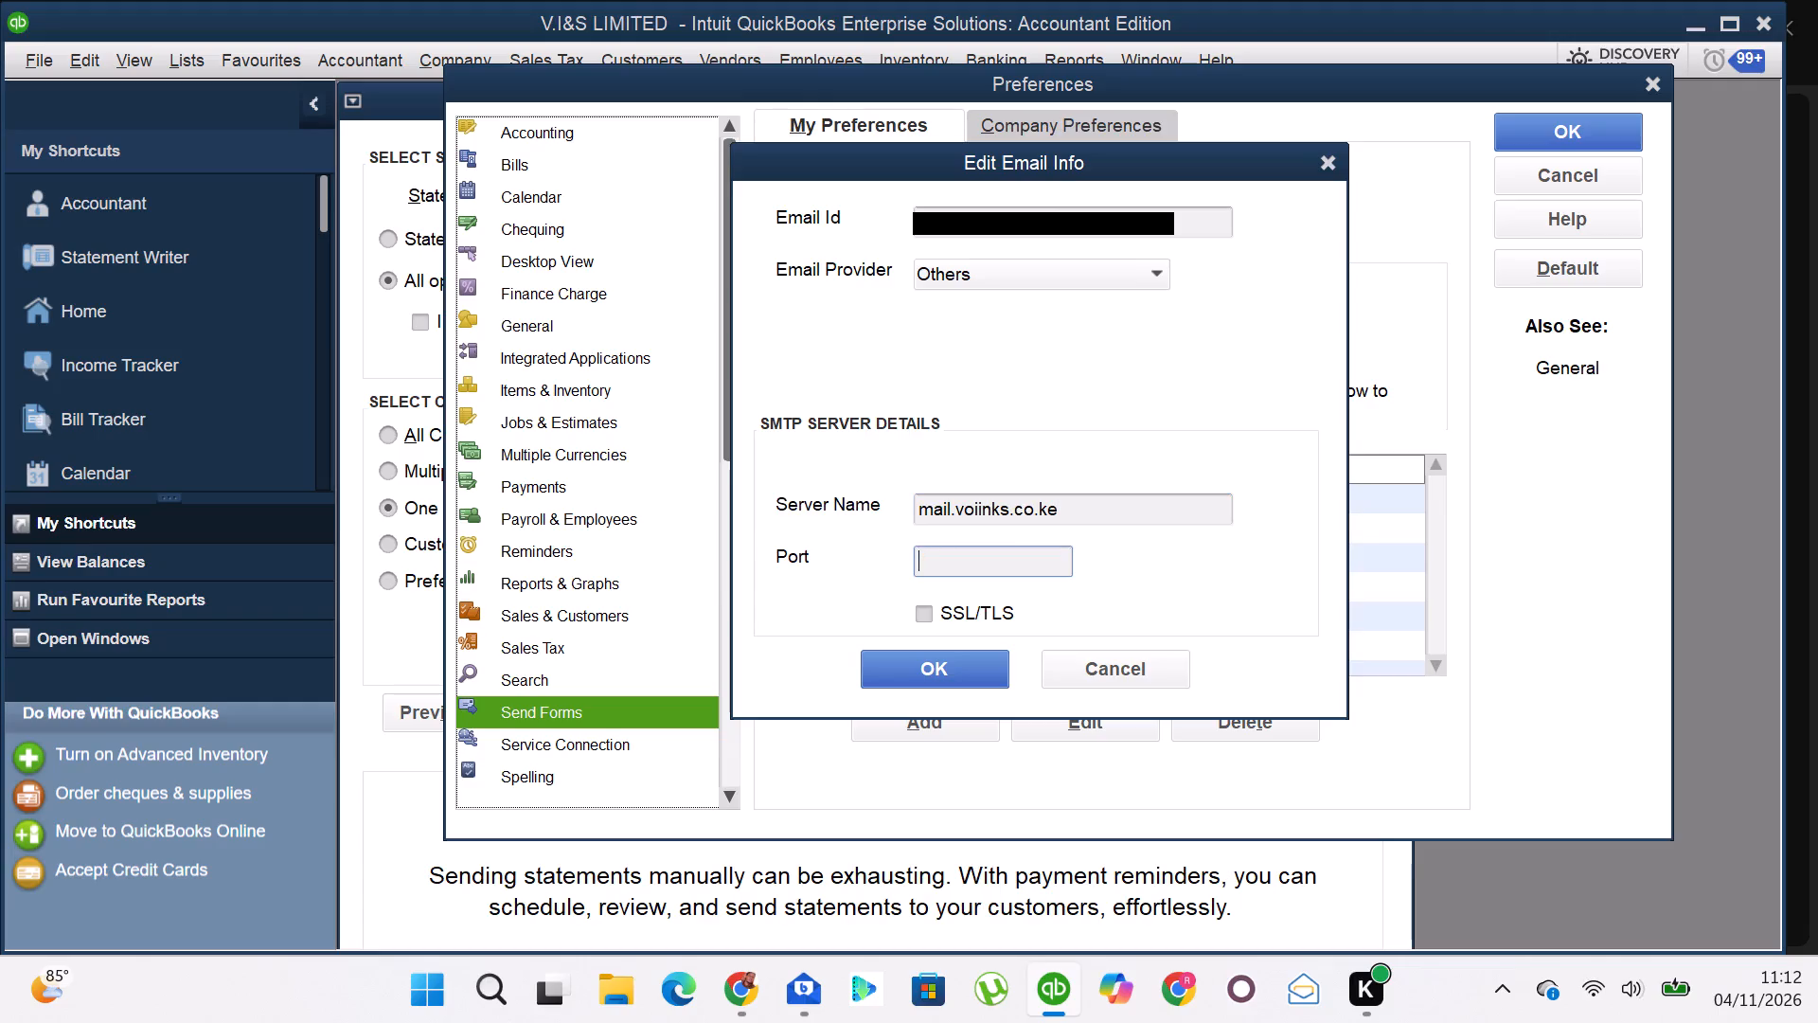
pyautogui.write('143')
# Enable SSL/TLS, set the SMTP port to 587, and save the email account details and the preferences.
pyautogui.click(925, 614)
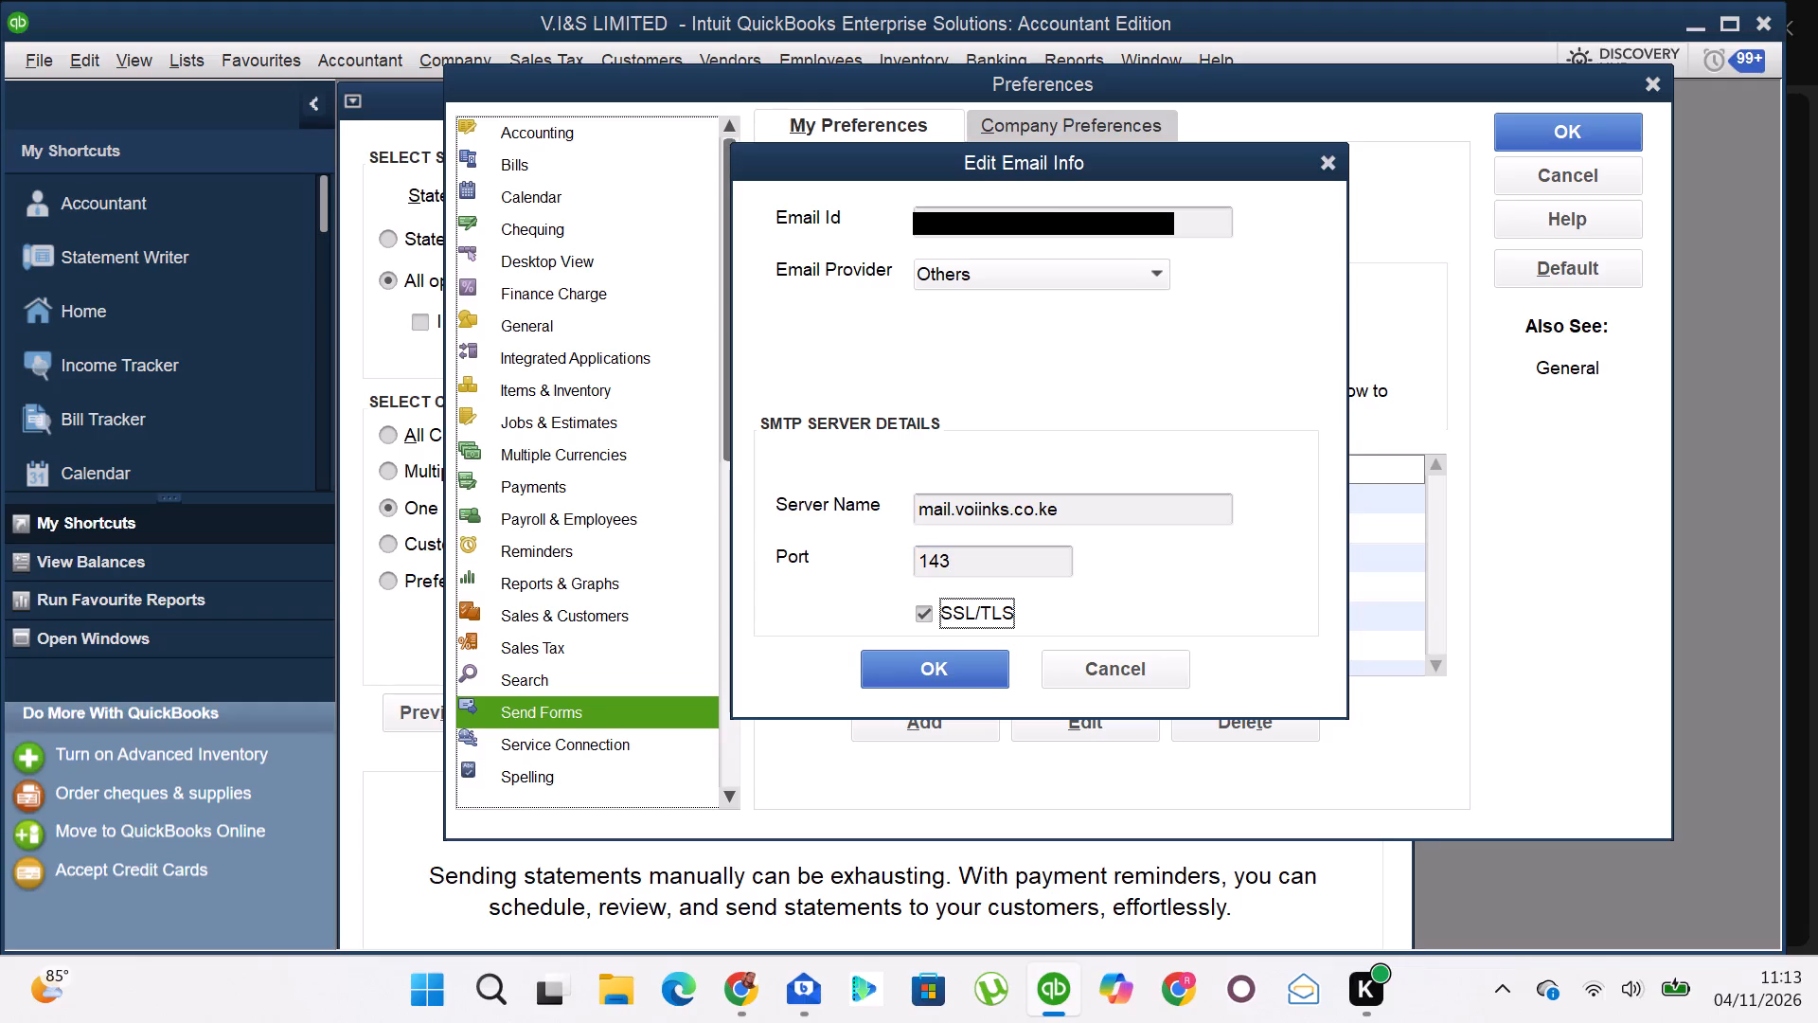
pyautogui.click(954, 561)
pyautogui.press('BackSpace')
pyautogui.press('BackSpace')
pyautogui.press('BackSpace')
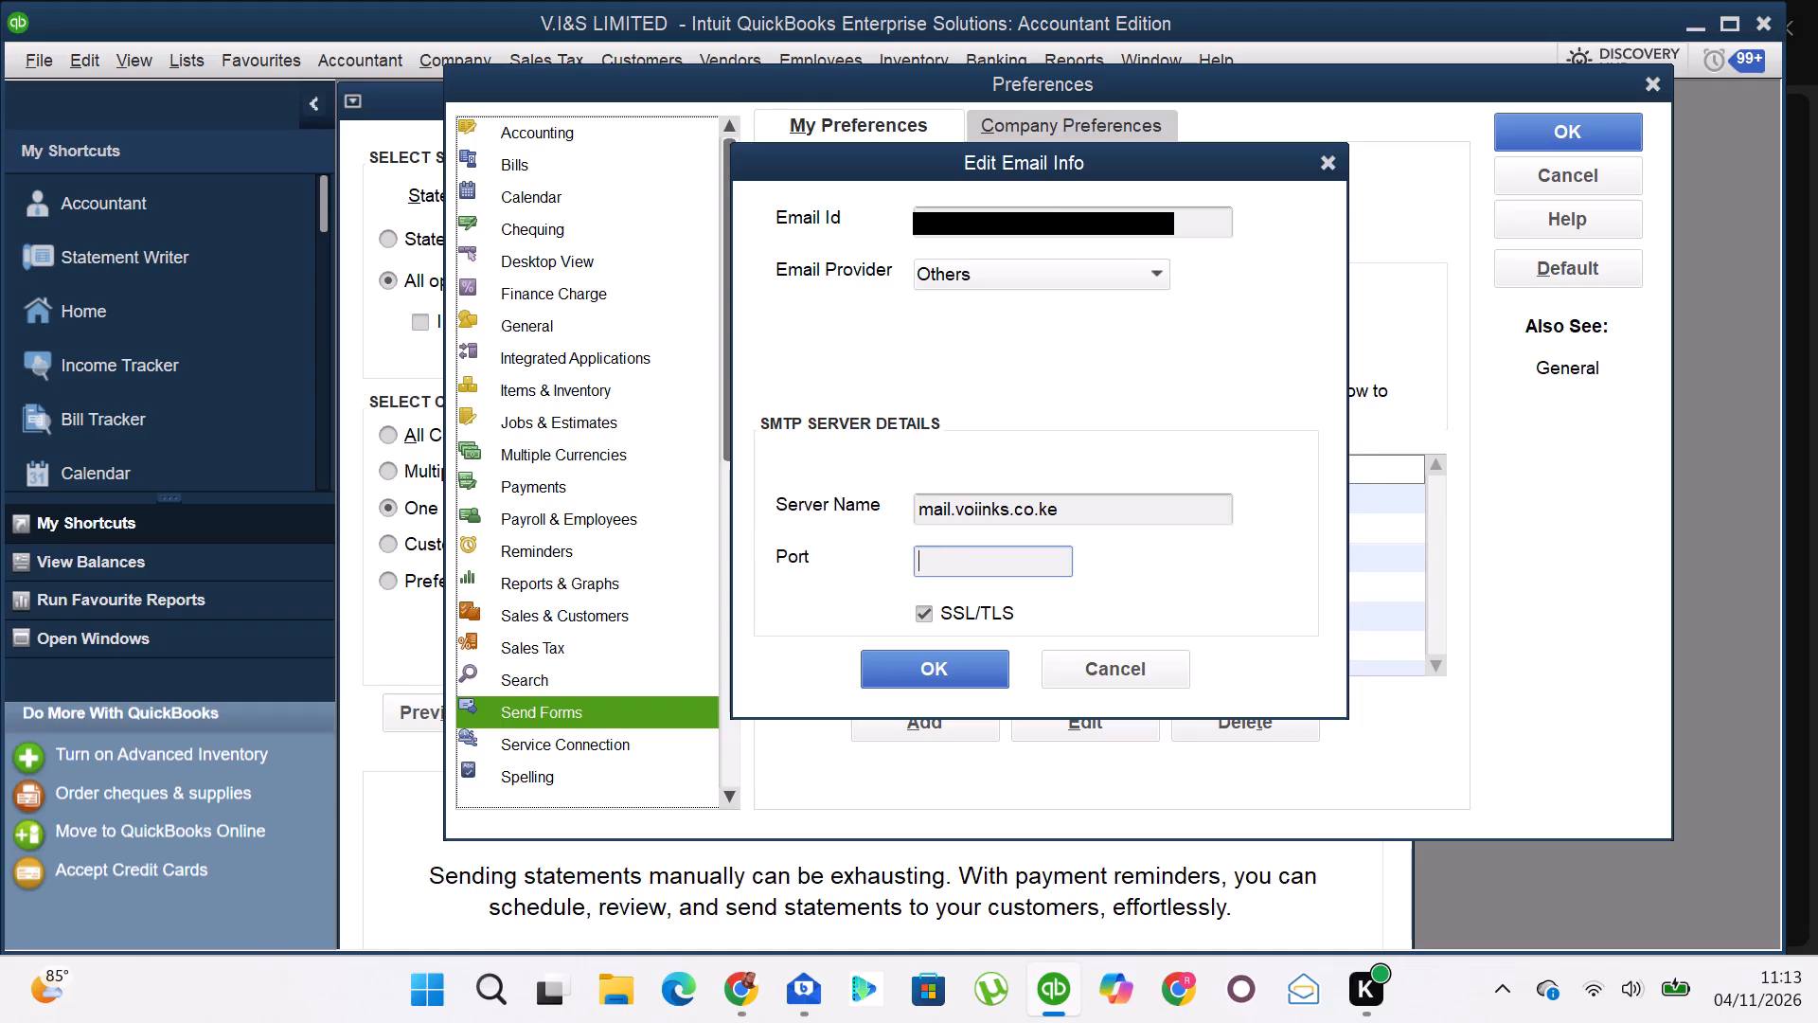
pyautogui.write('587')
pyautogui.click(959, 667)
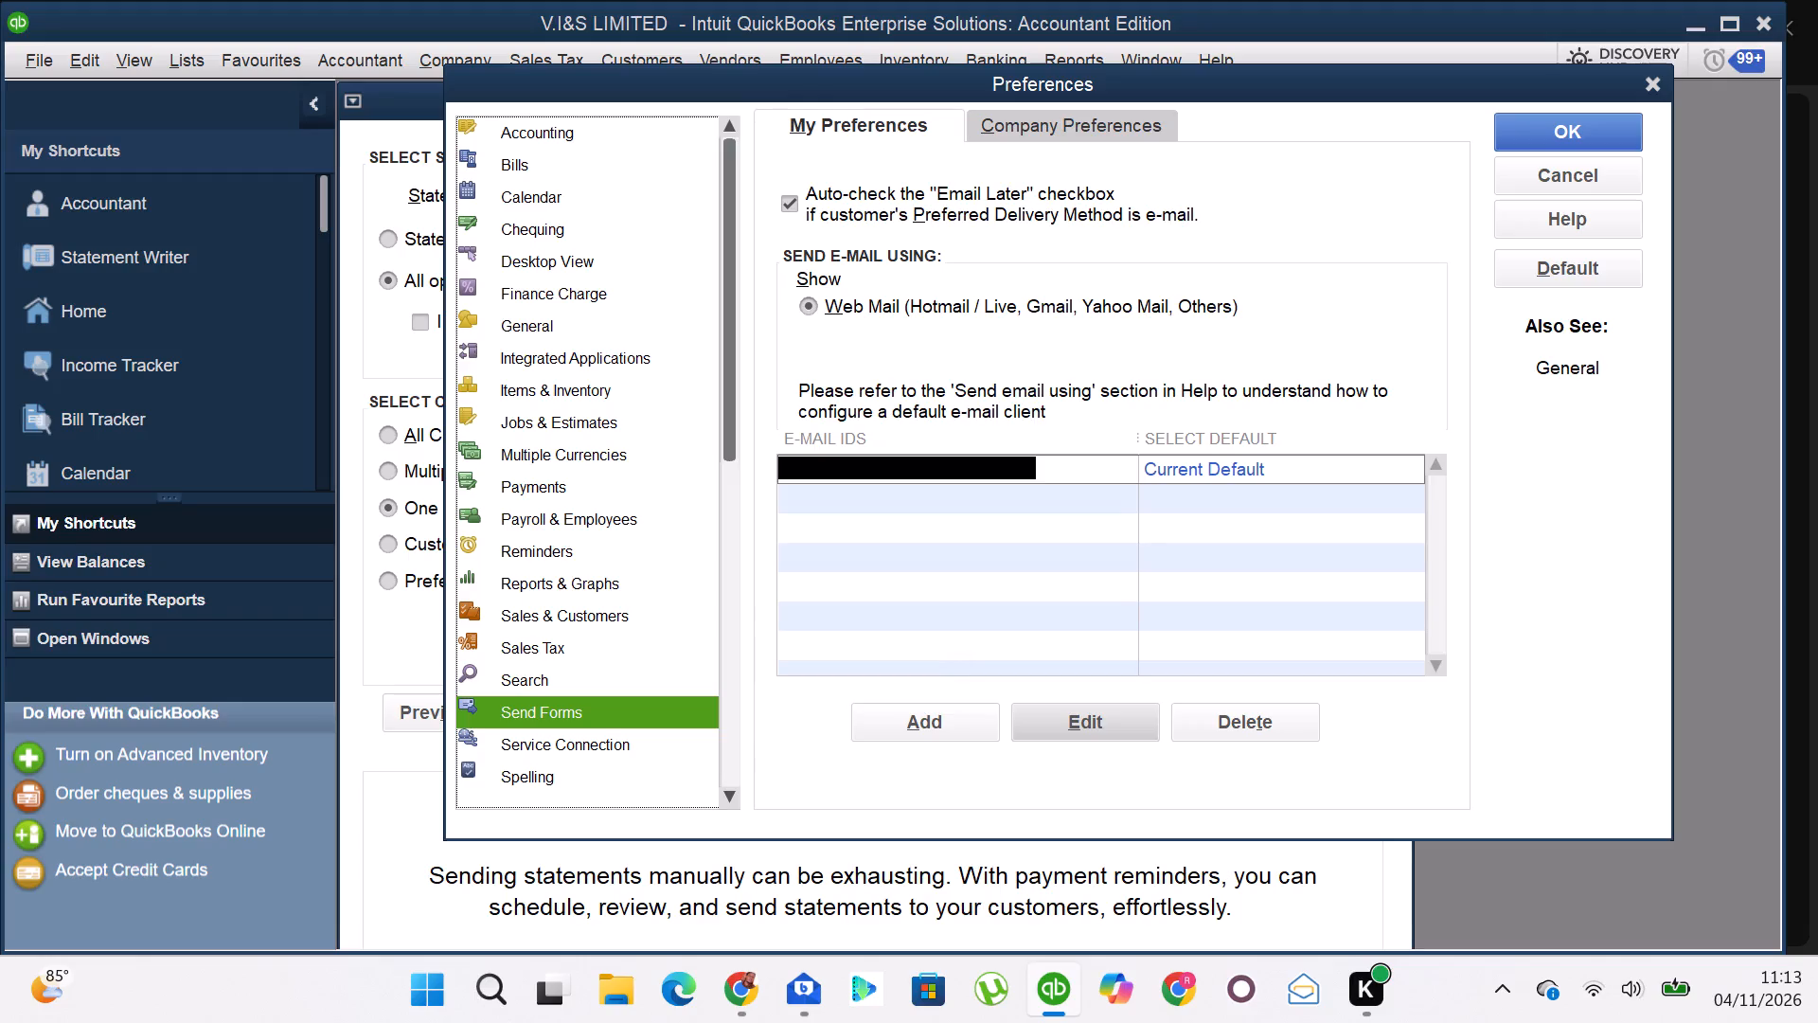
pyautogui.click(1593, 129)
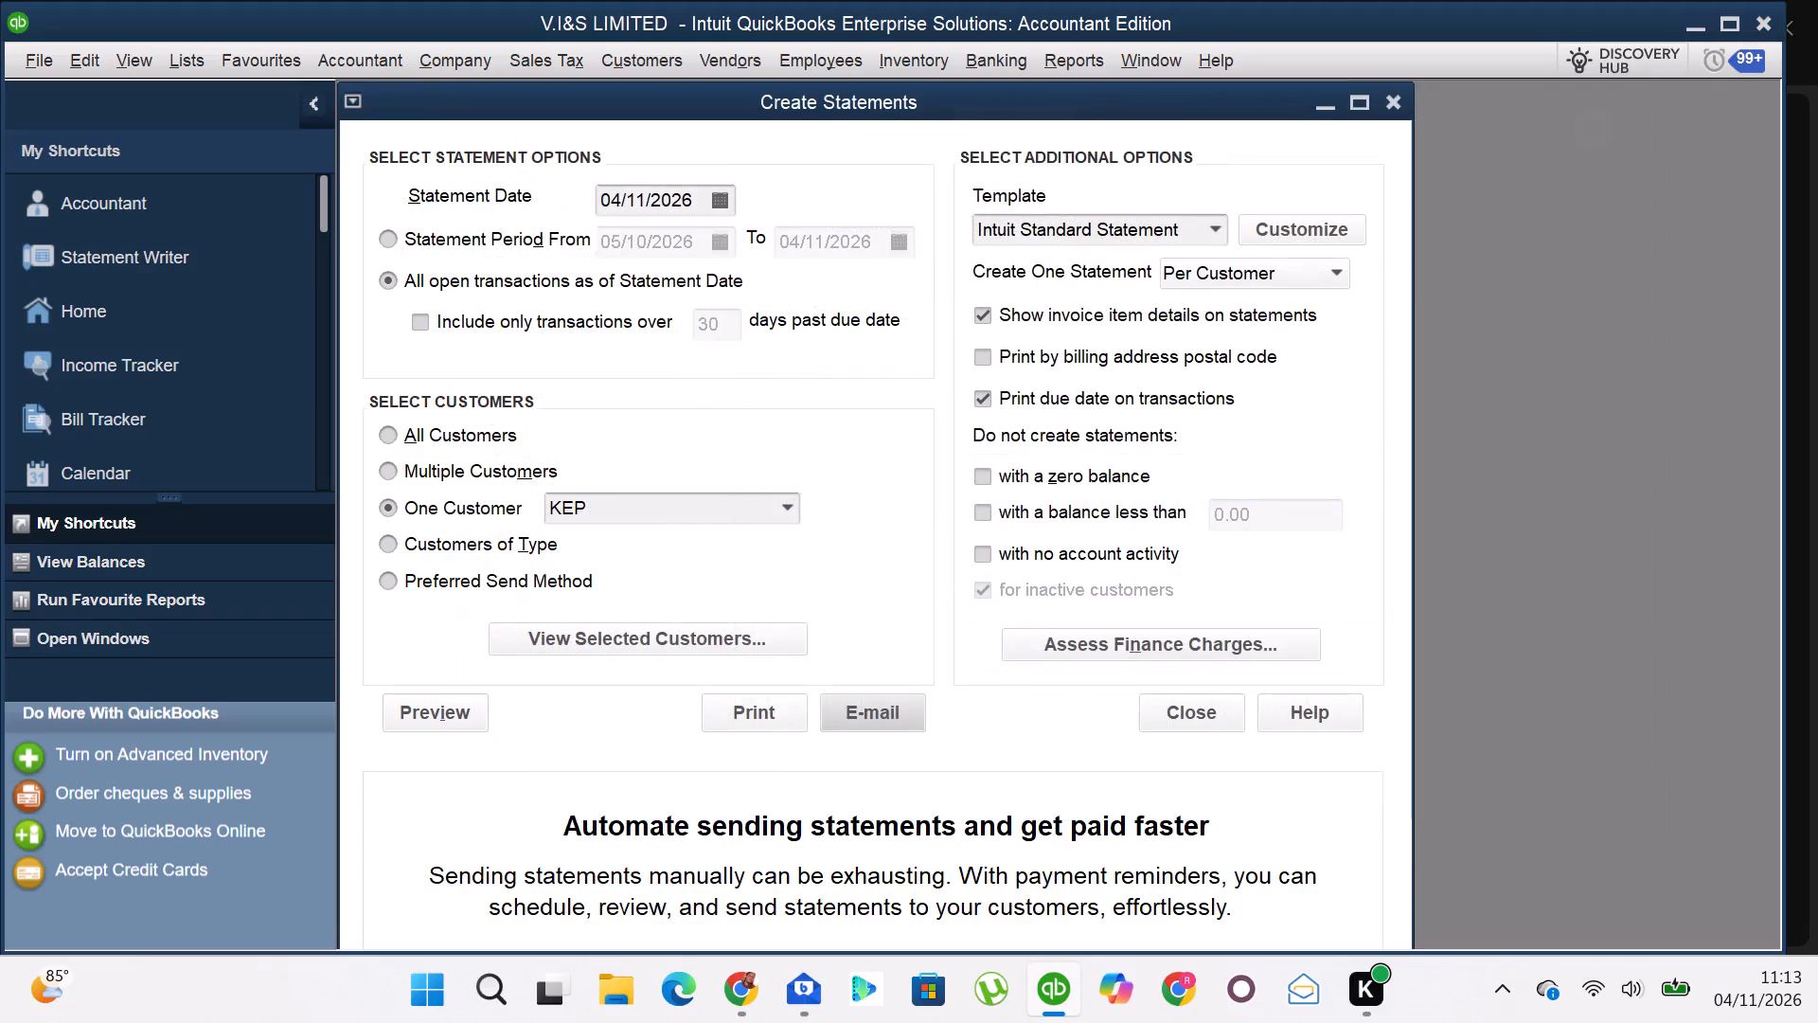
# Start emailing the open-transactions statement for customer KEP.
pyautogui.click(884, 705)
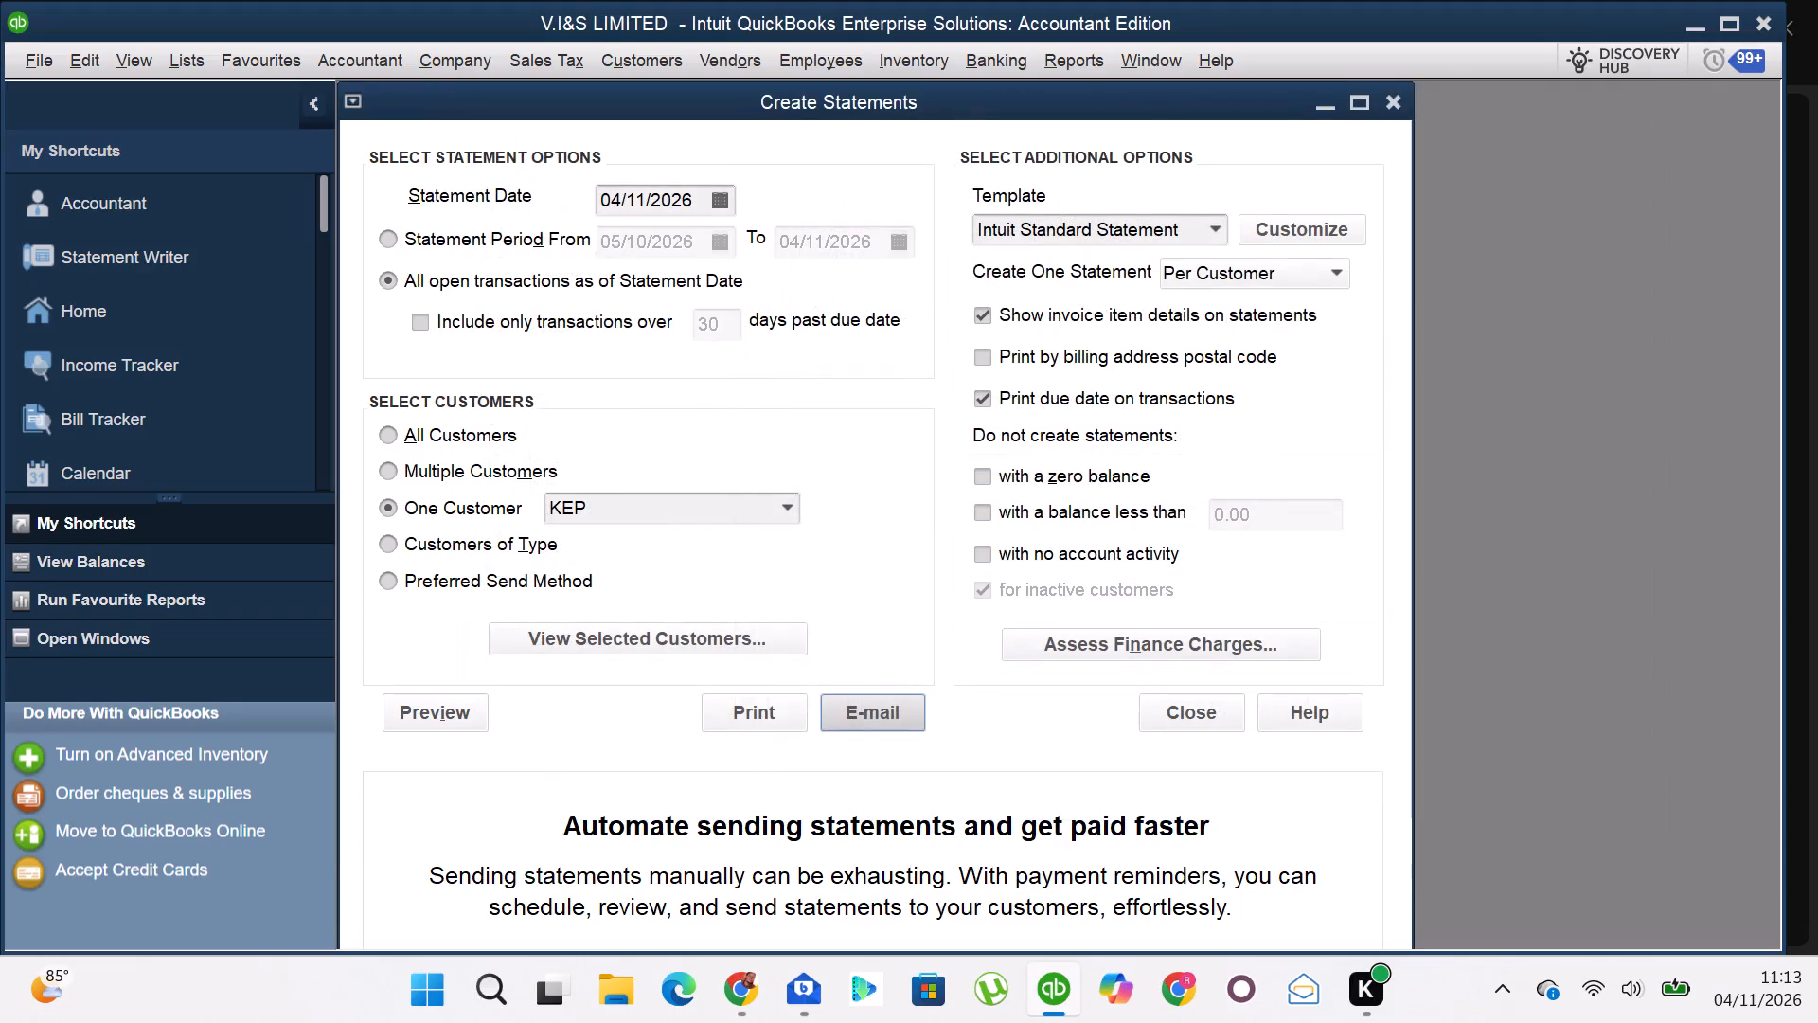
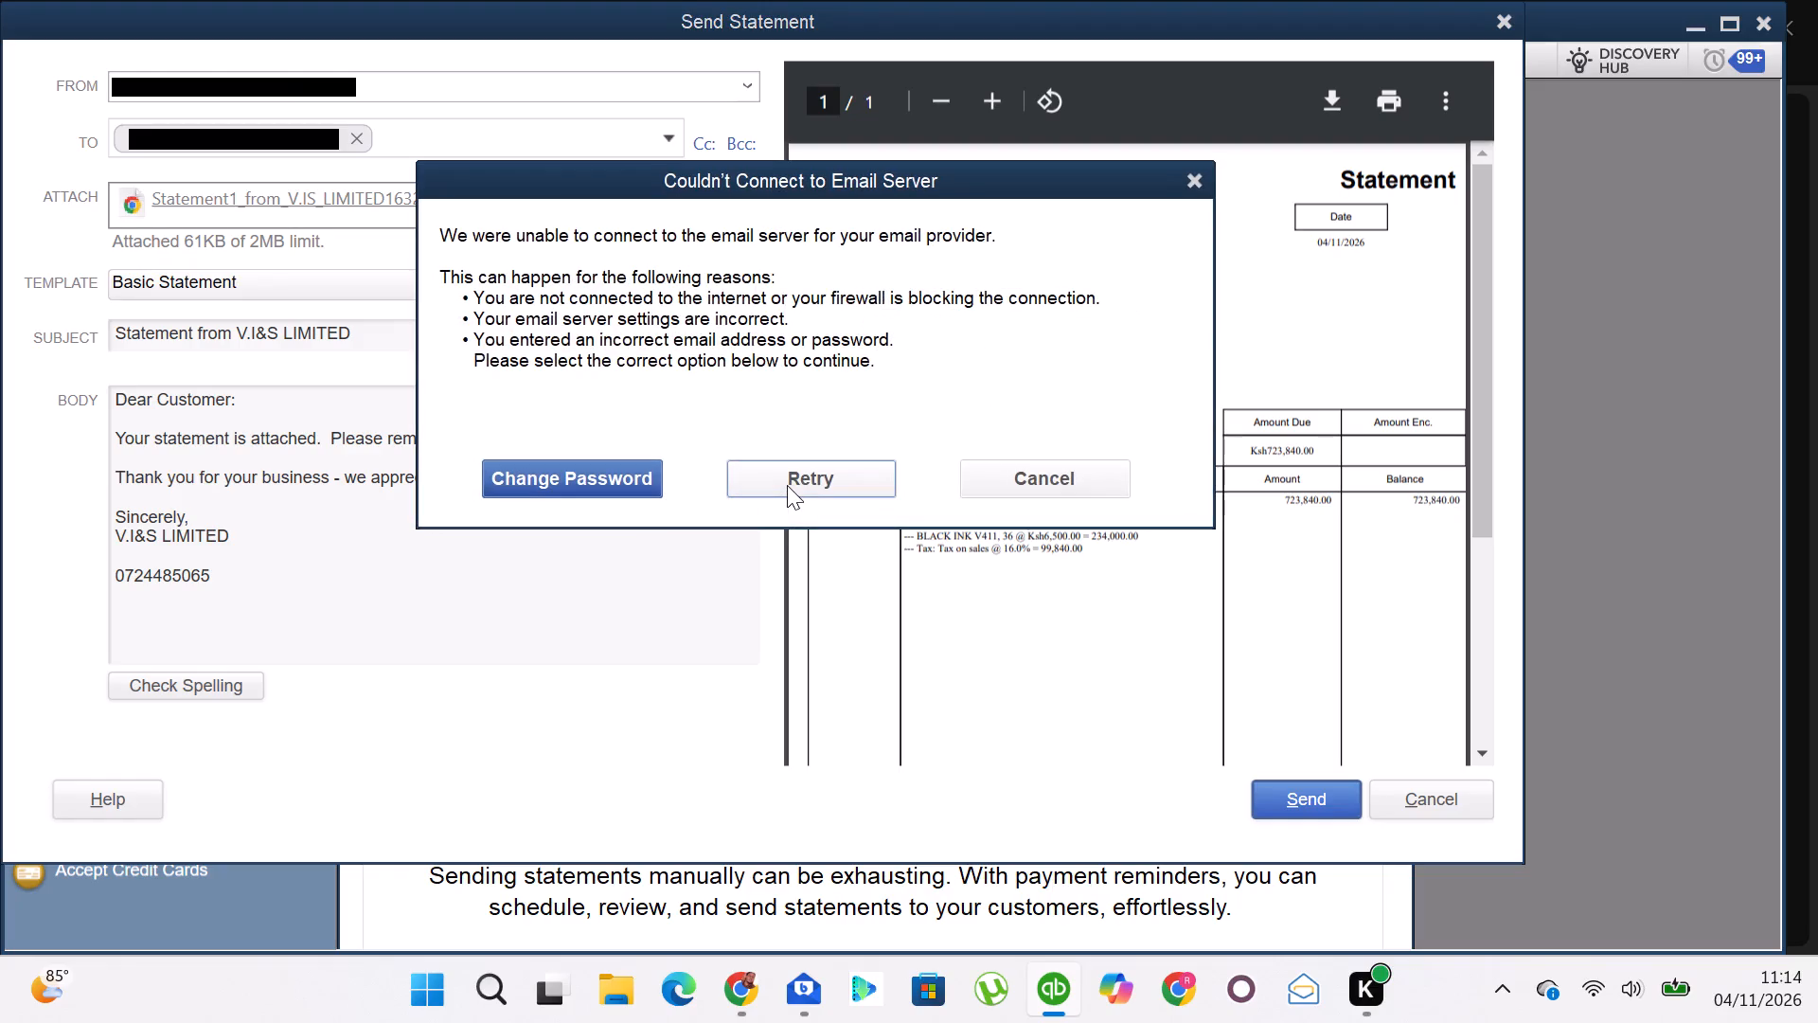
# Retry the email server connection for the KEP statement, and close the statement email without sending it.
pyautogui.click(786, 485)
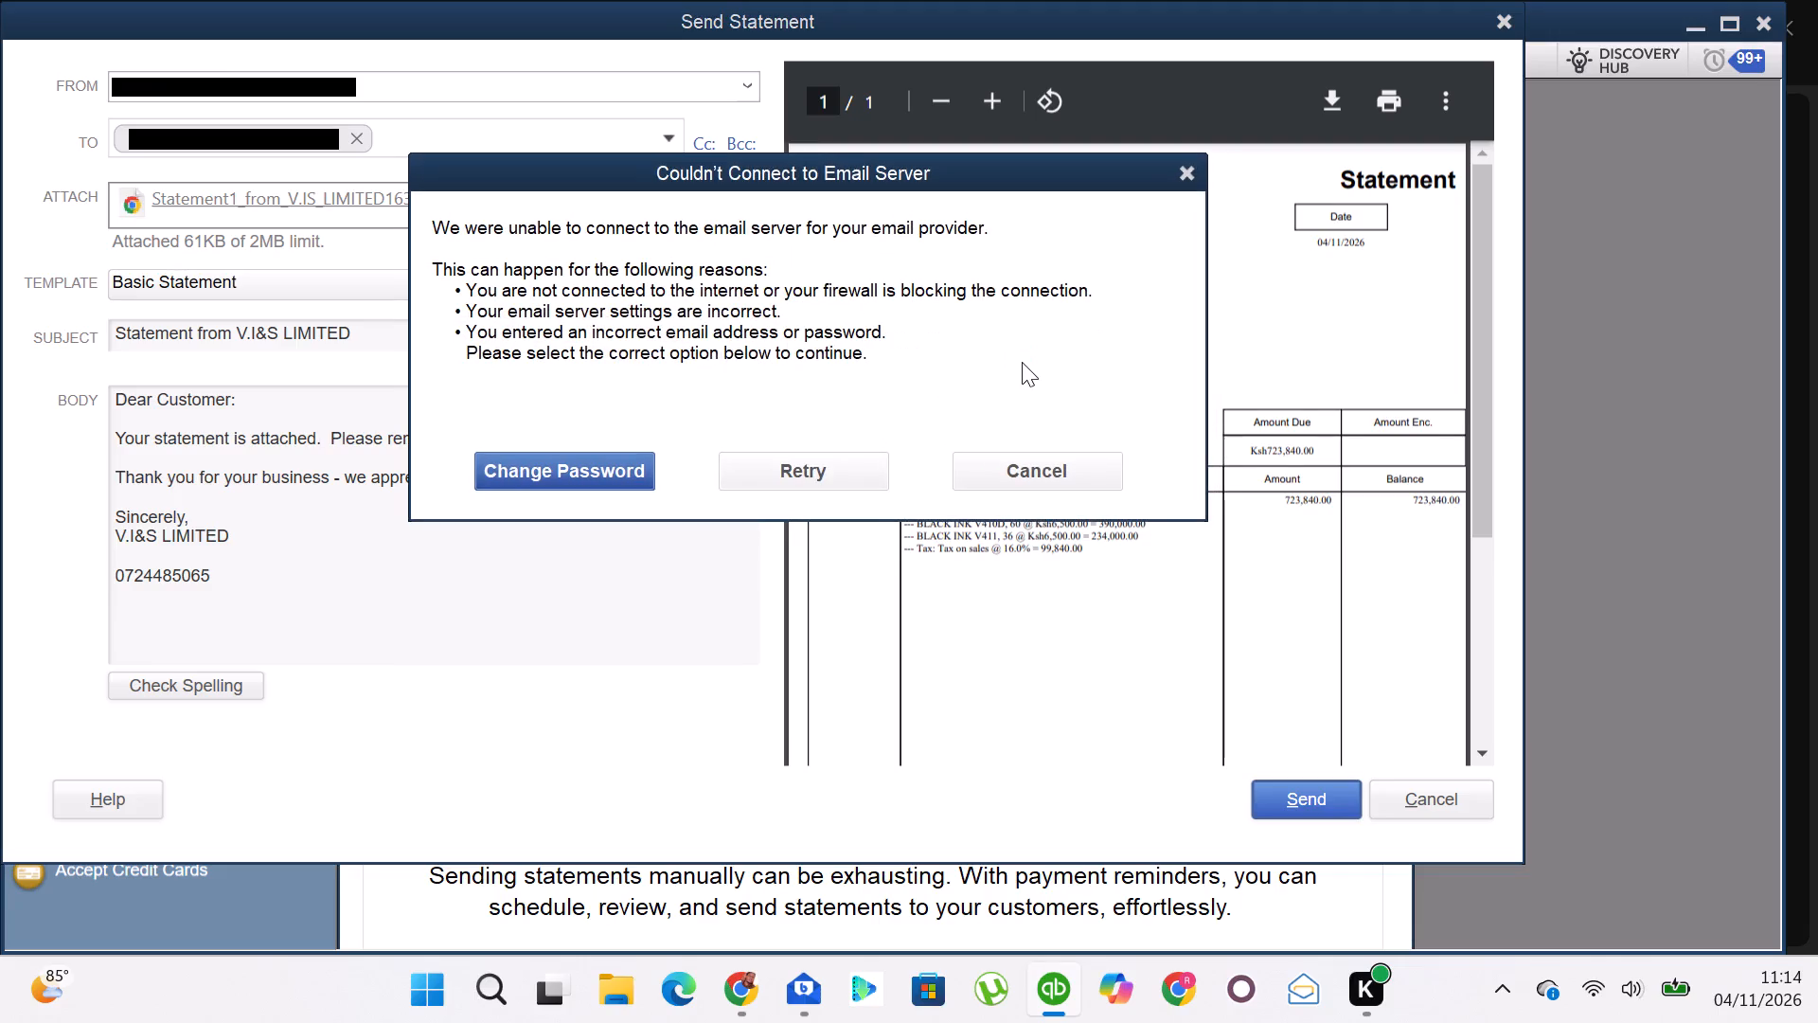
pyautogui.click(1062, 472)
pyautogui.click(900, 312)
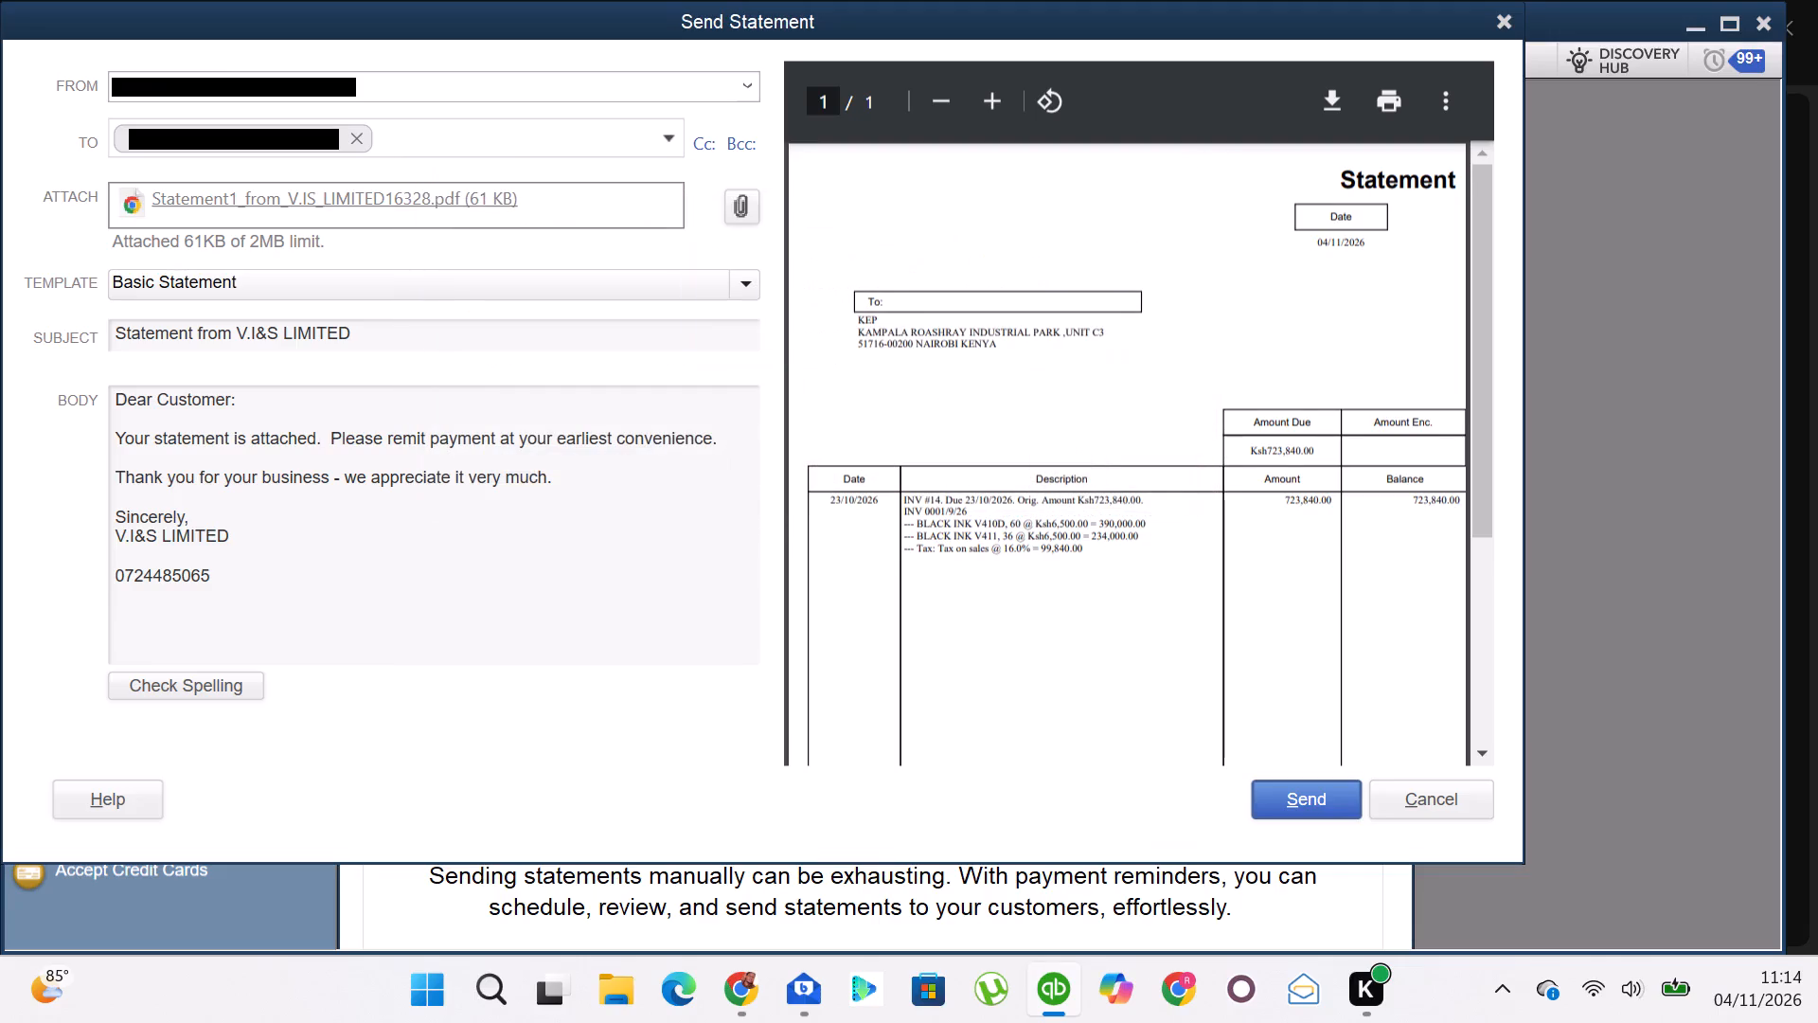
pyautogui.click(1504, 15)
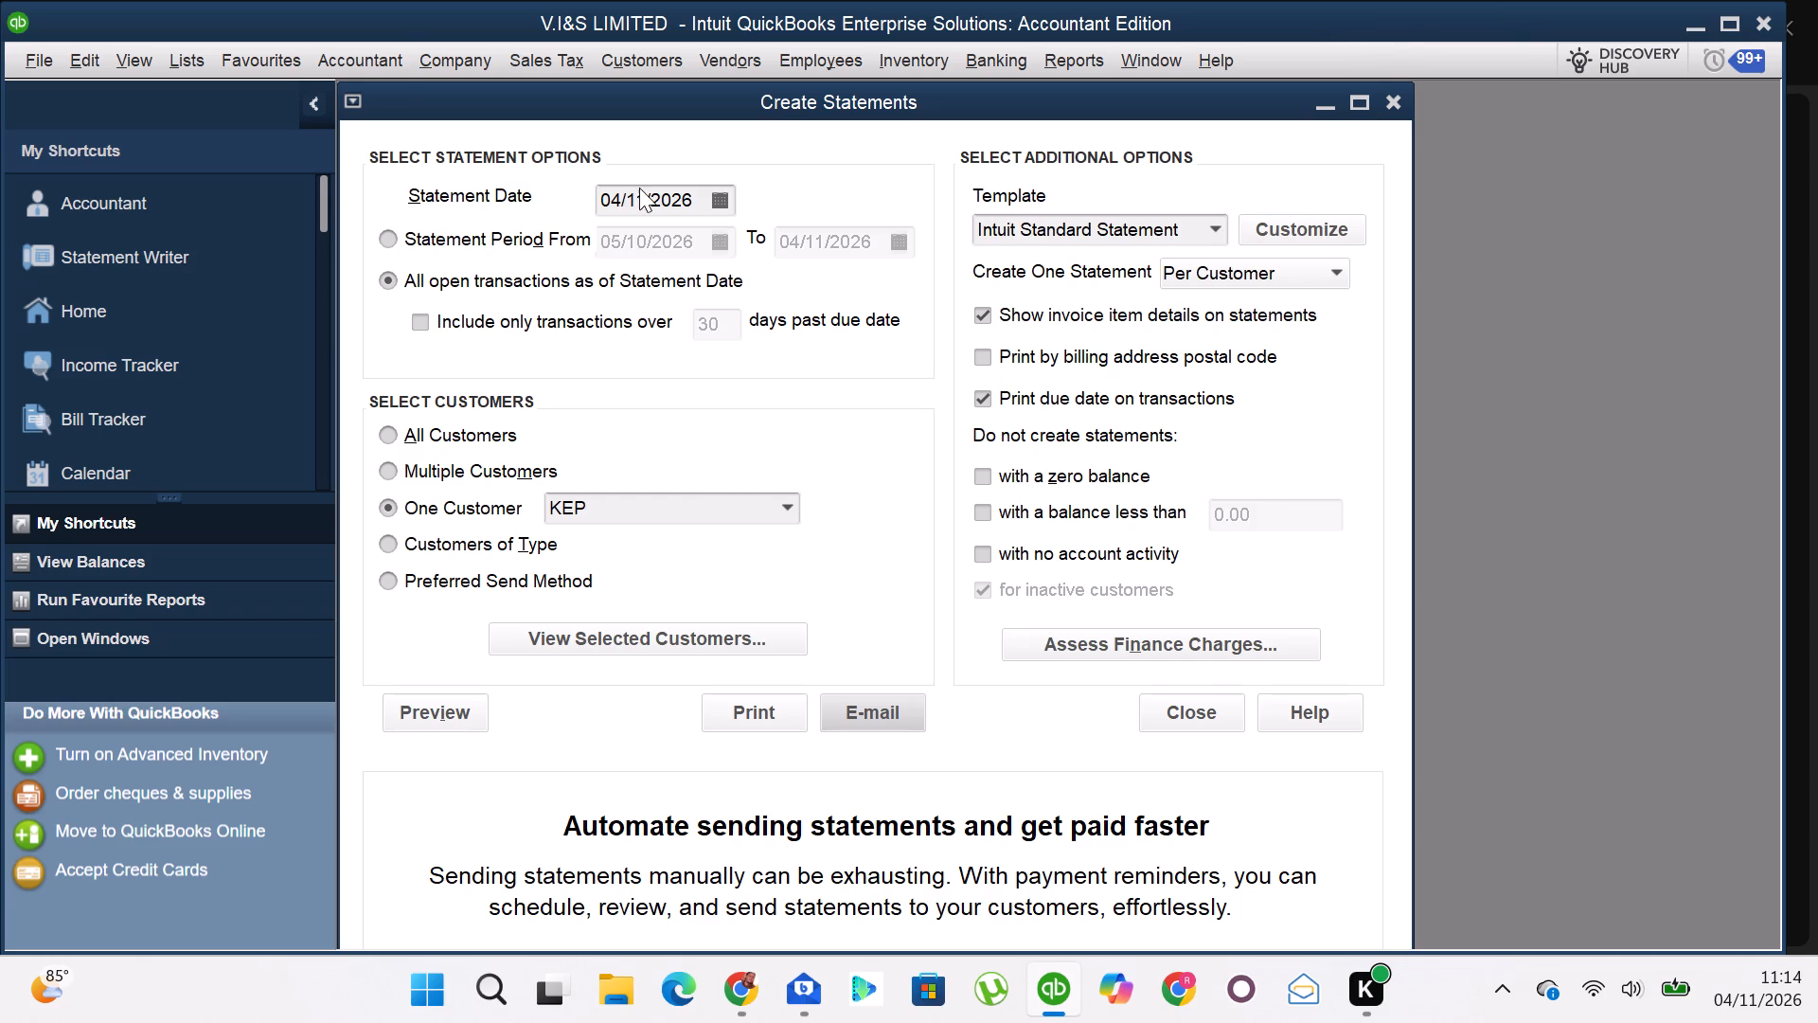
# Open the QuickBooks preferences to return to the email account settings.
pyautogui.click(135, 50)
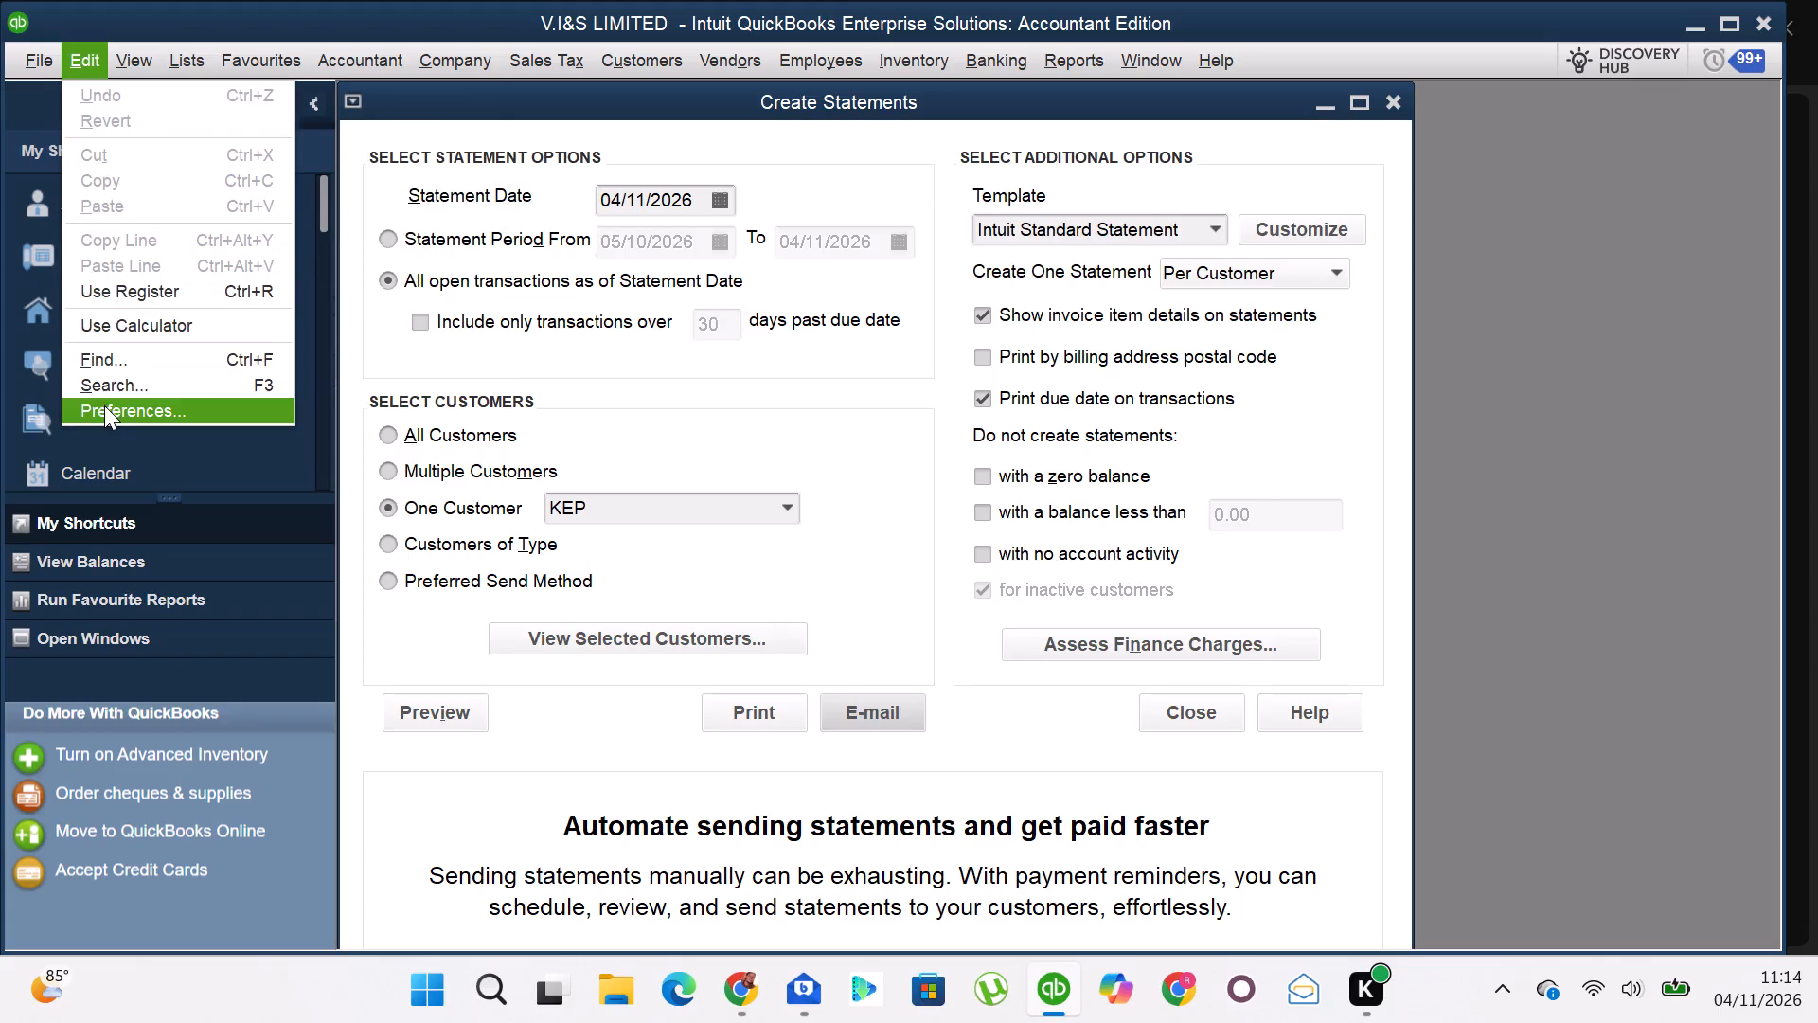
# Open the default email account in the Send Forms preferences for editing and check its SMTP port and email provider options.
pyautogui.click(104, 405)
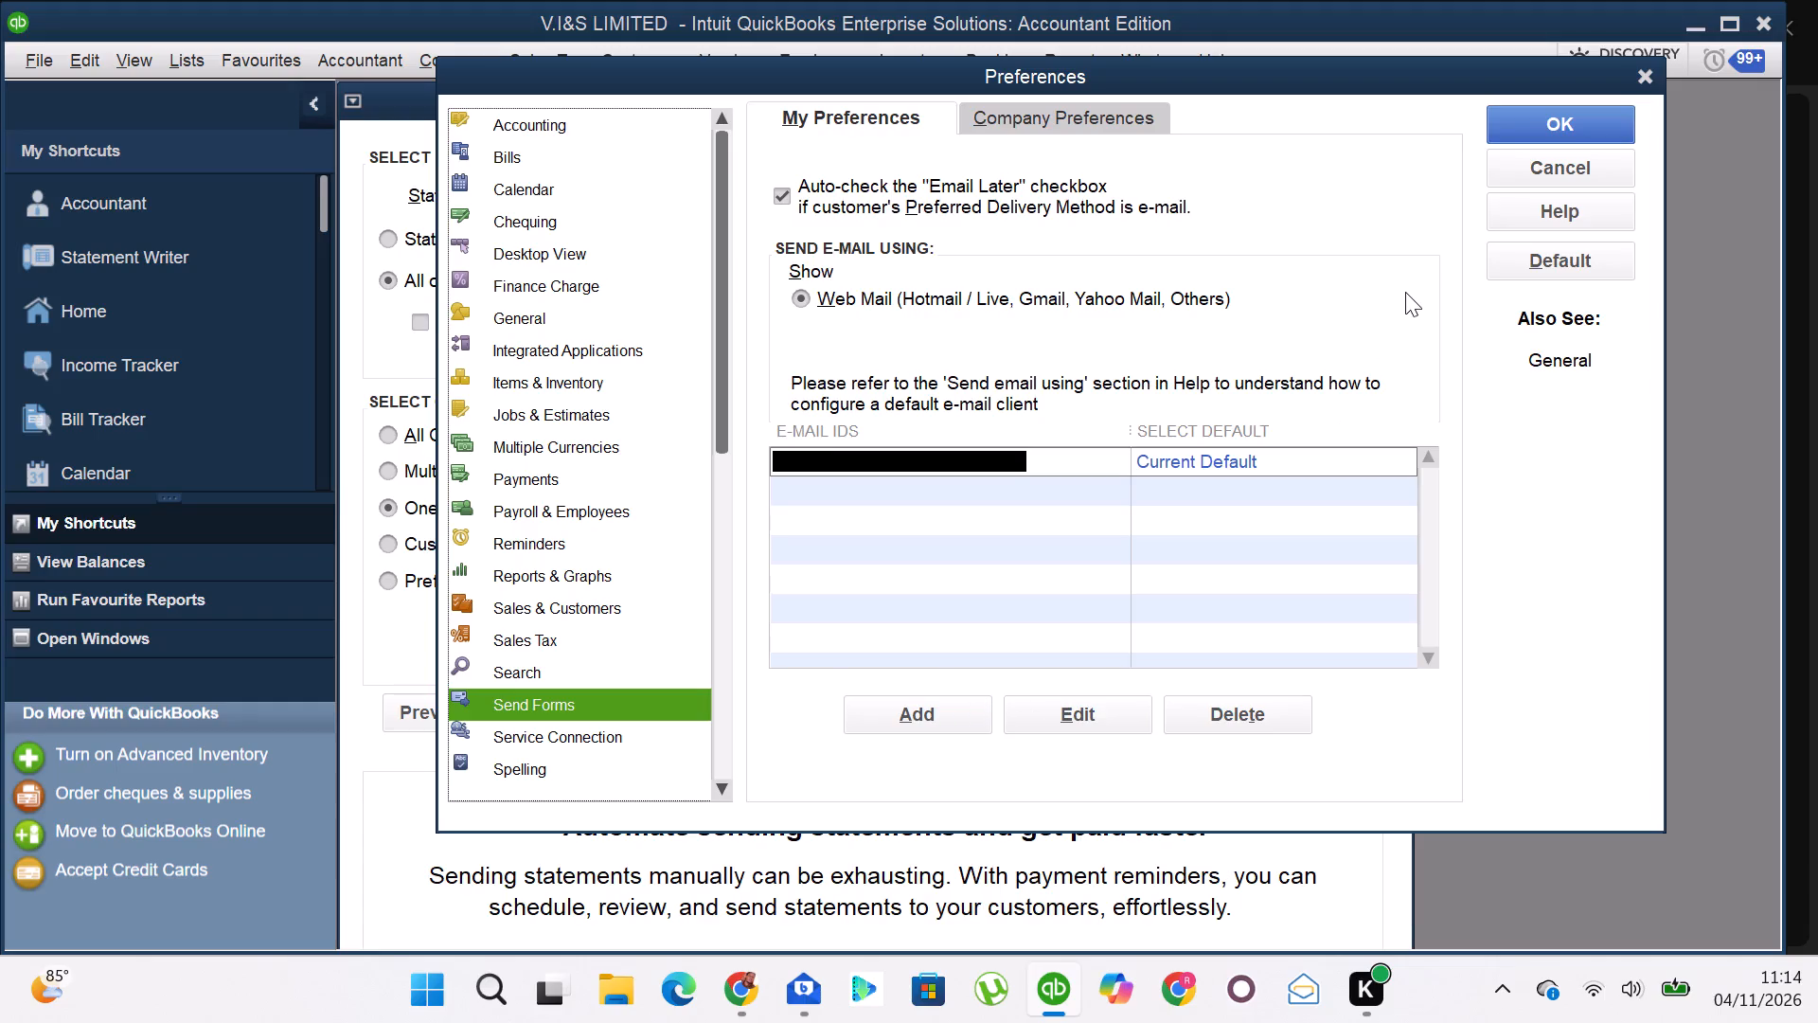
pyautogui.click(1061, 719)
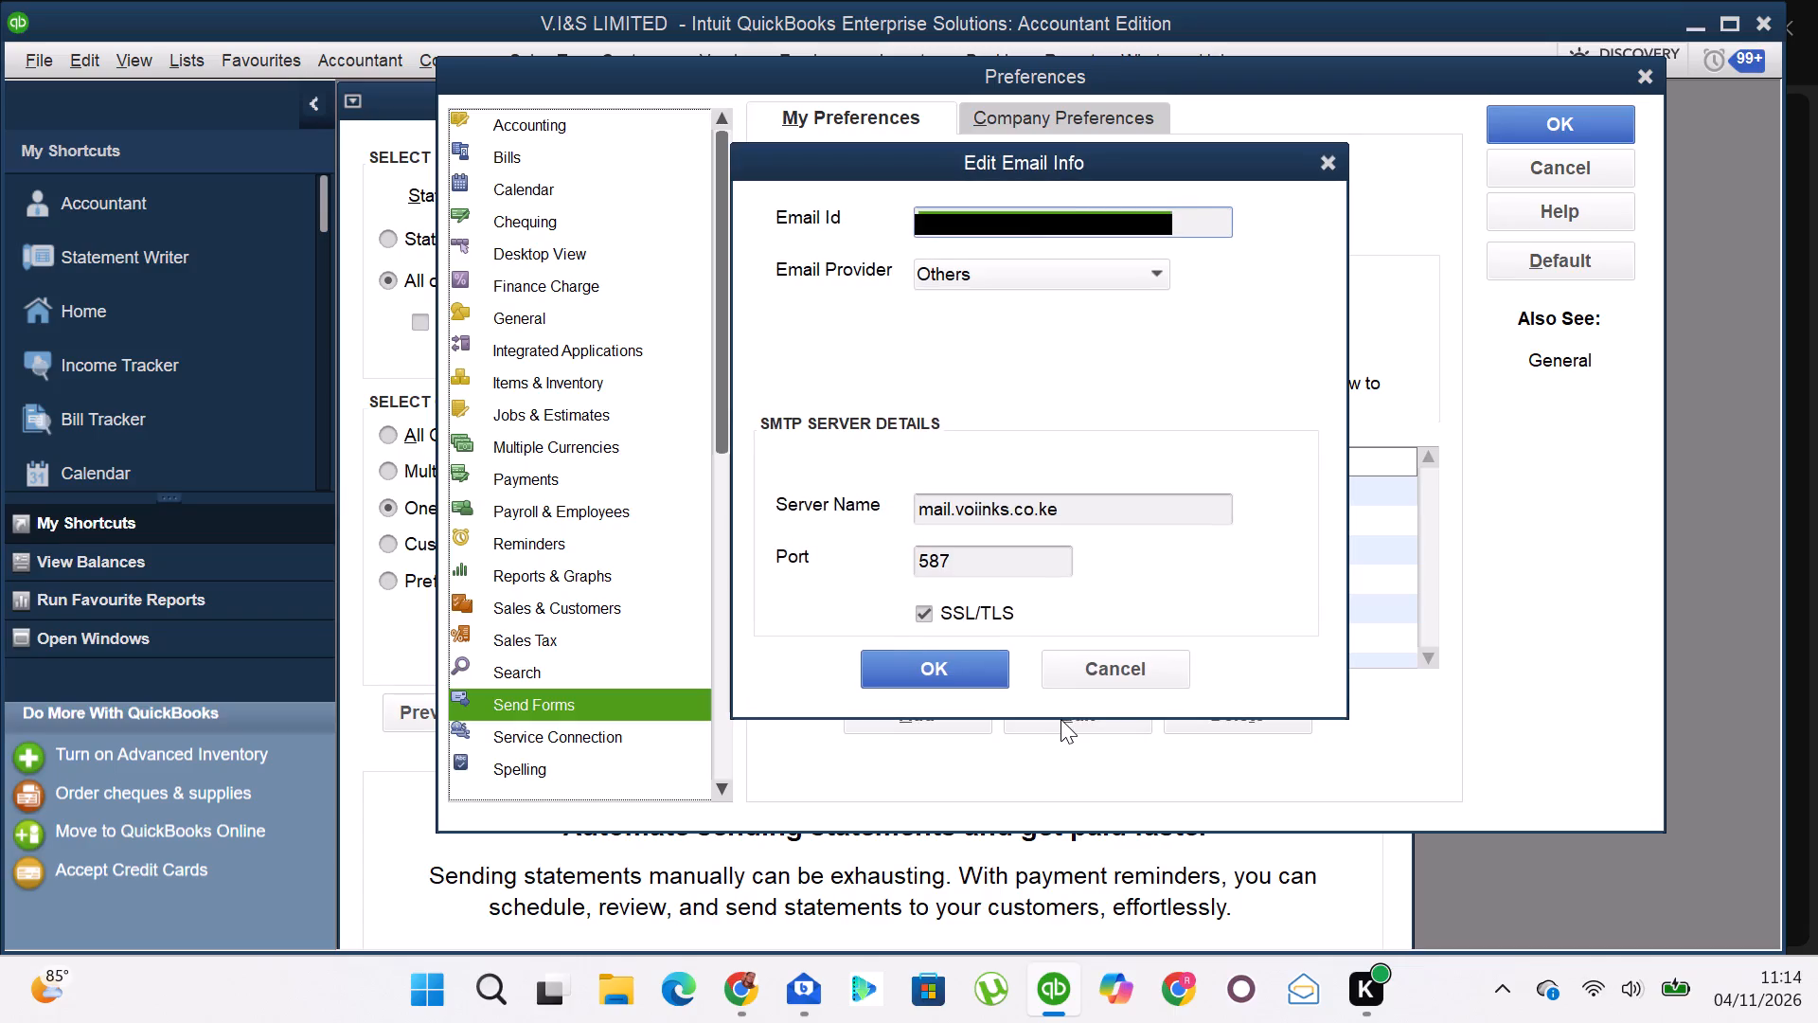
pyautogui.click(960, 547)
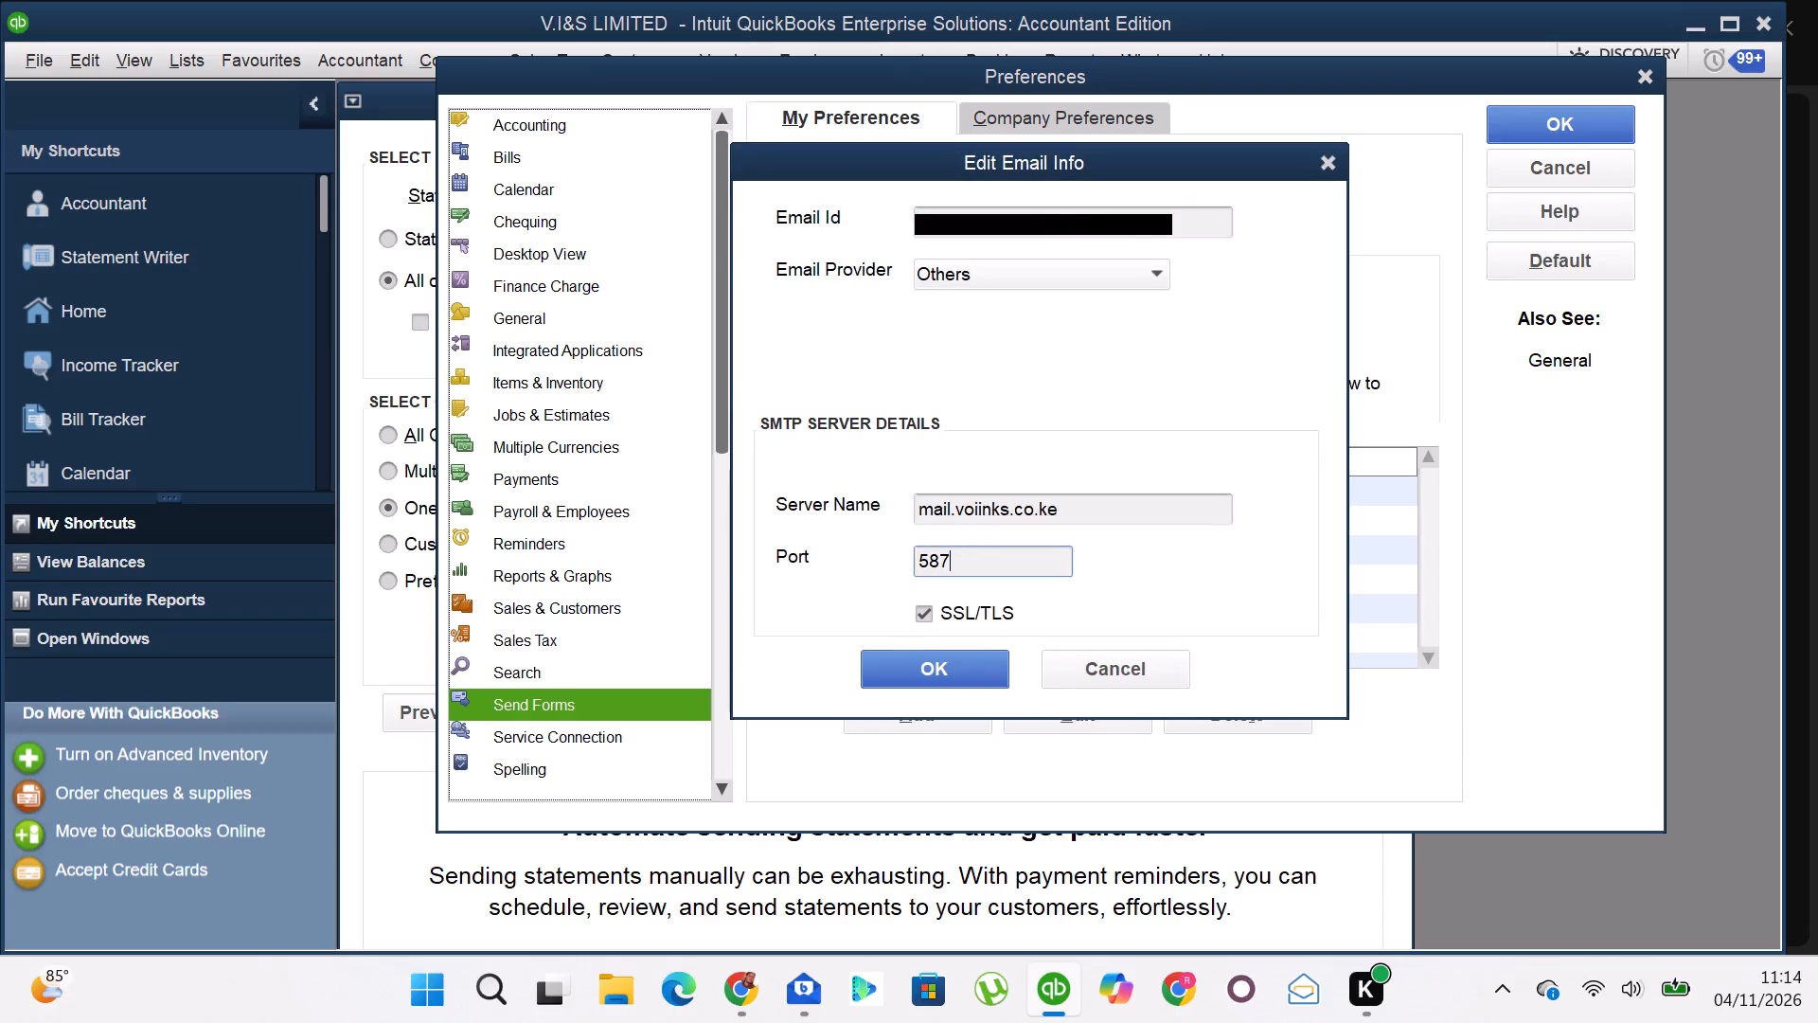
pyautogui.click(1146, 274)
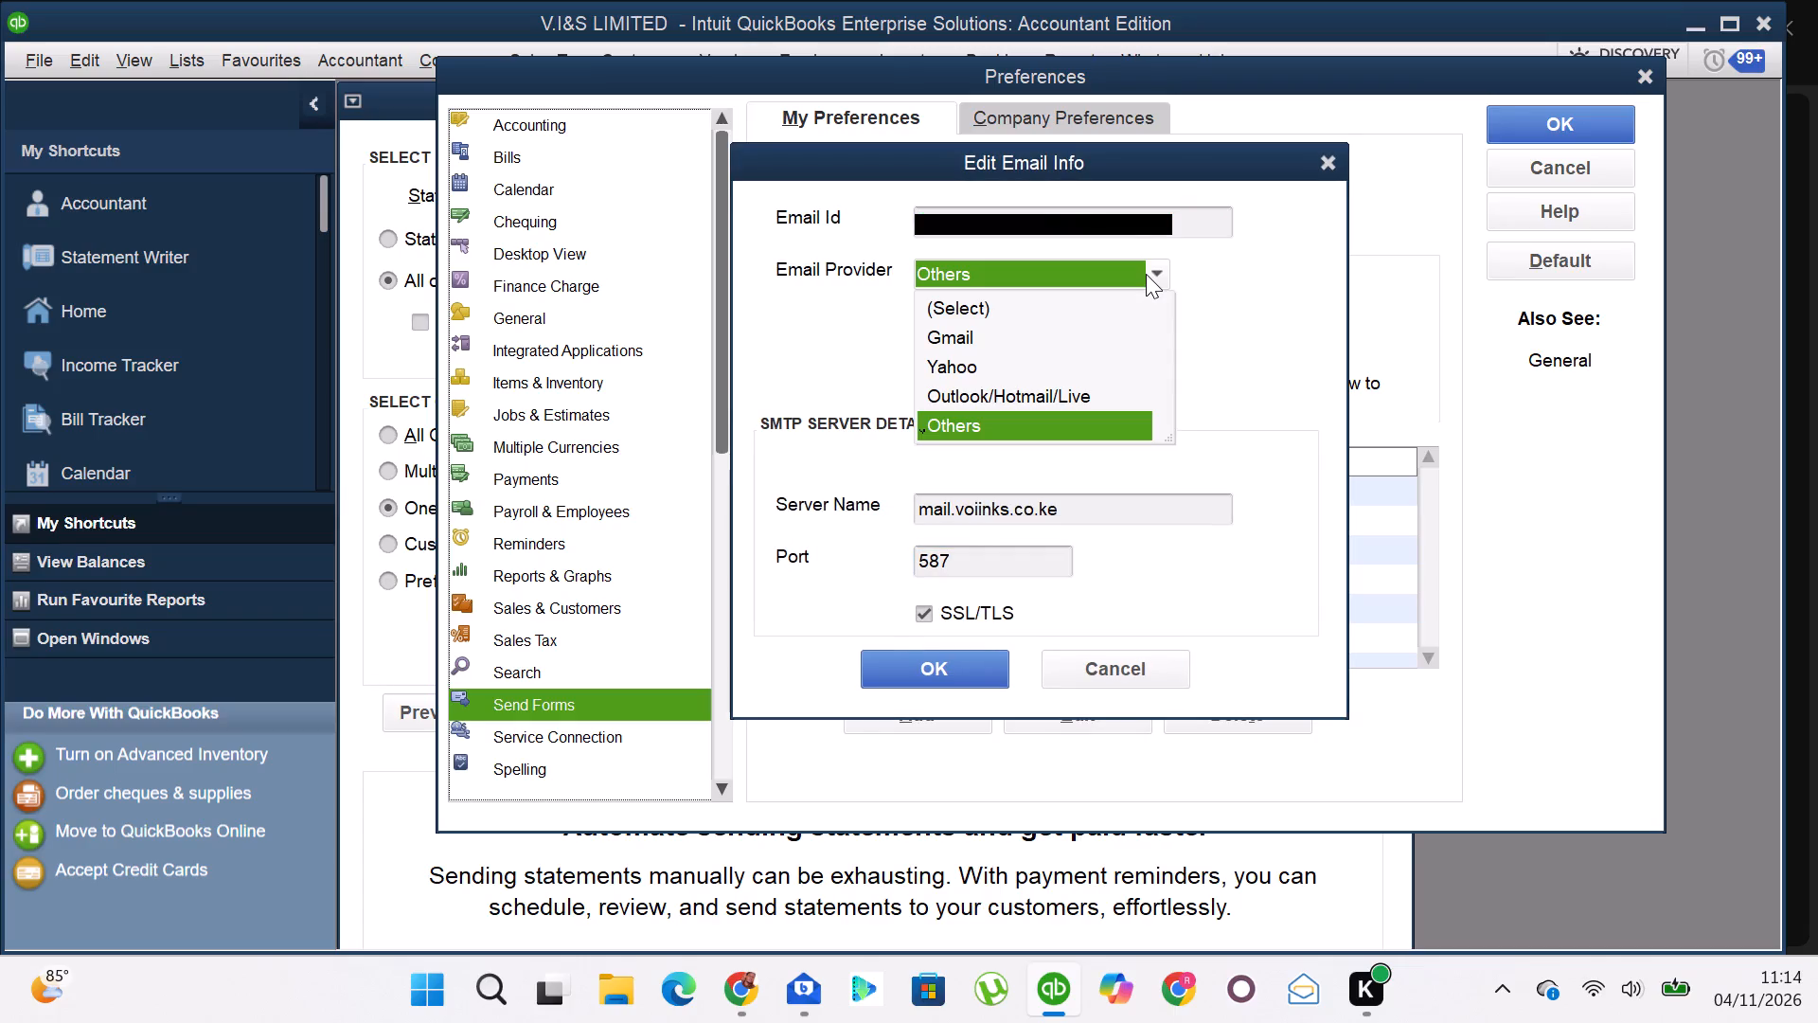
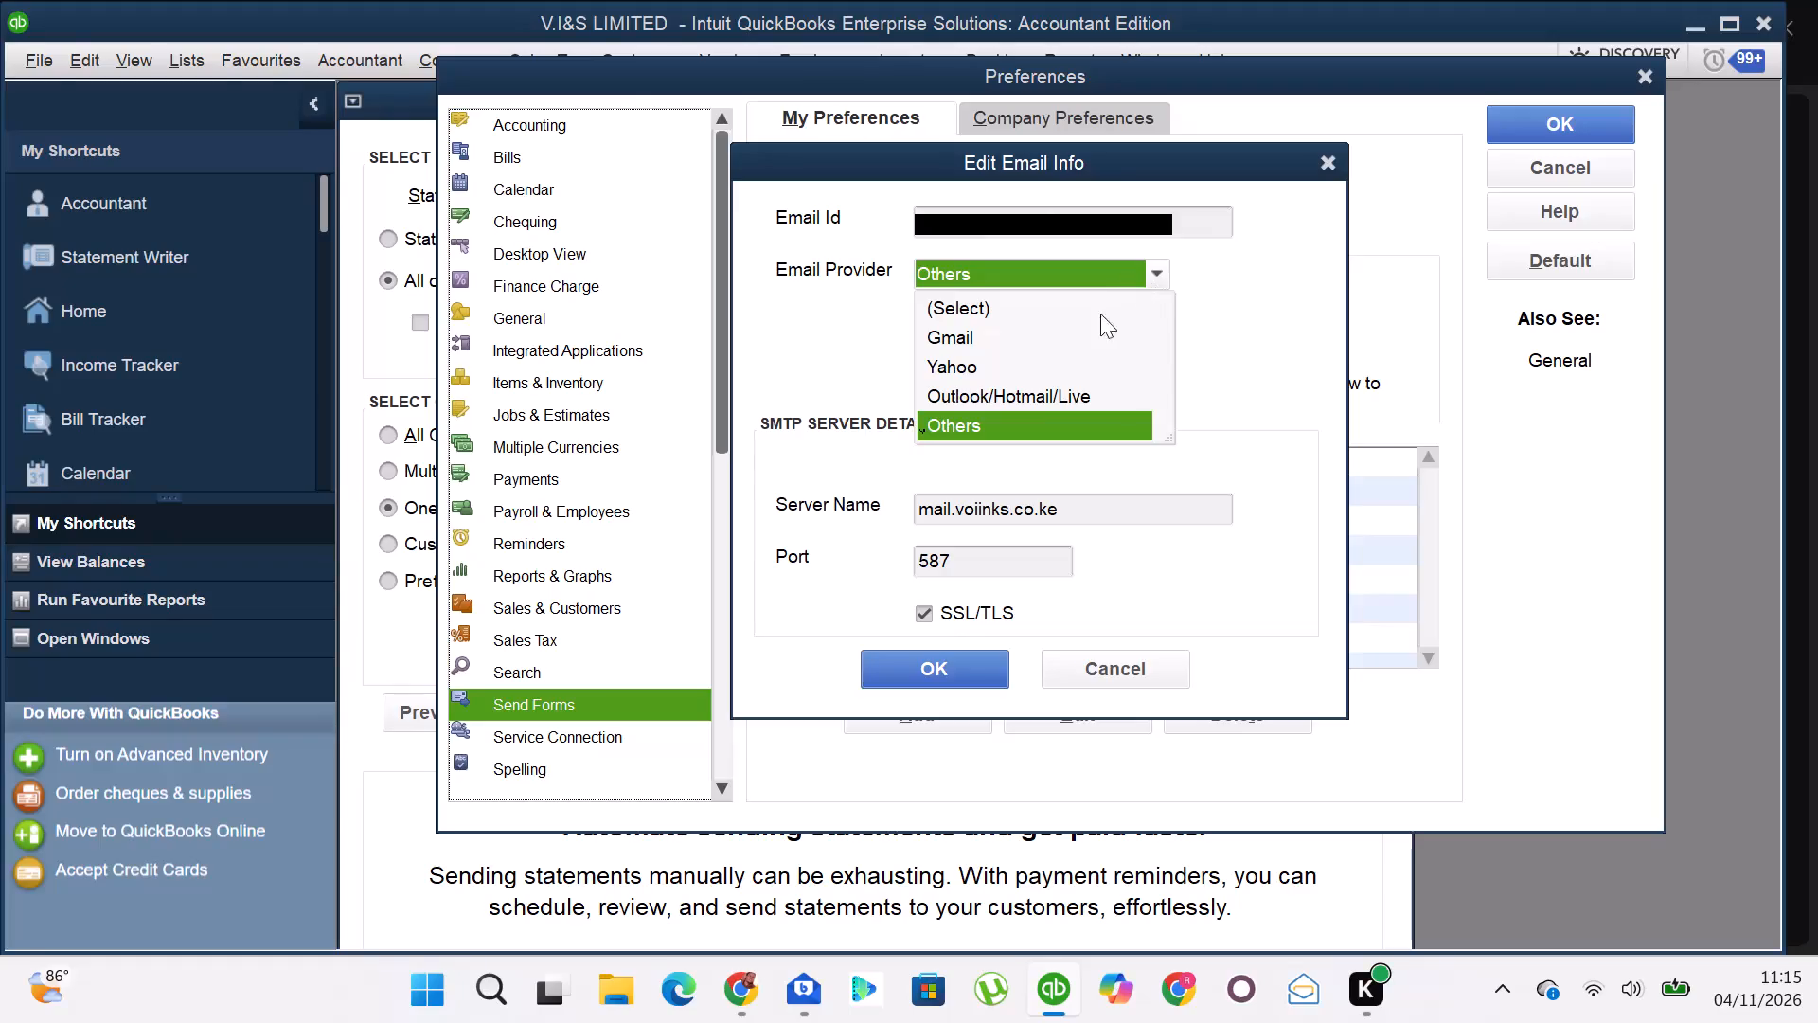
# Keep Others as the email provider and set the account's SMTP port to 465, saving the edited email info.
pyautogui.click(1017, 421)
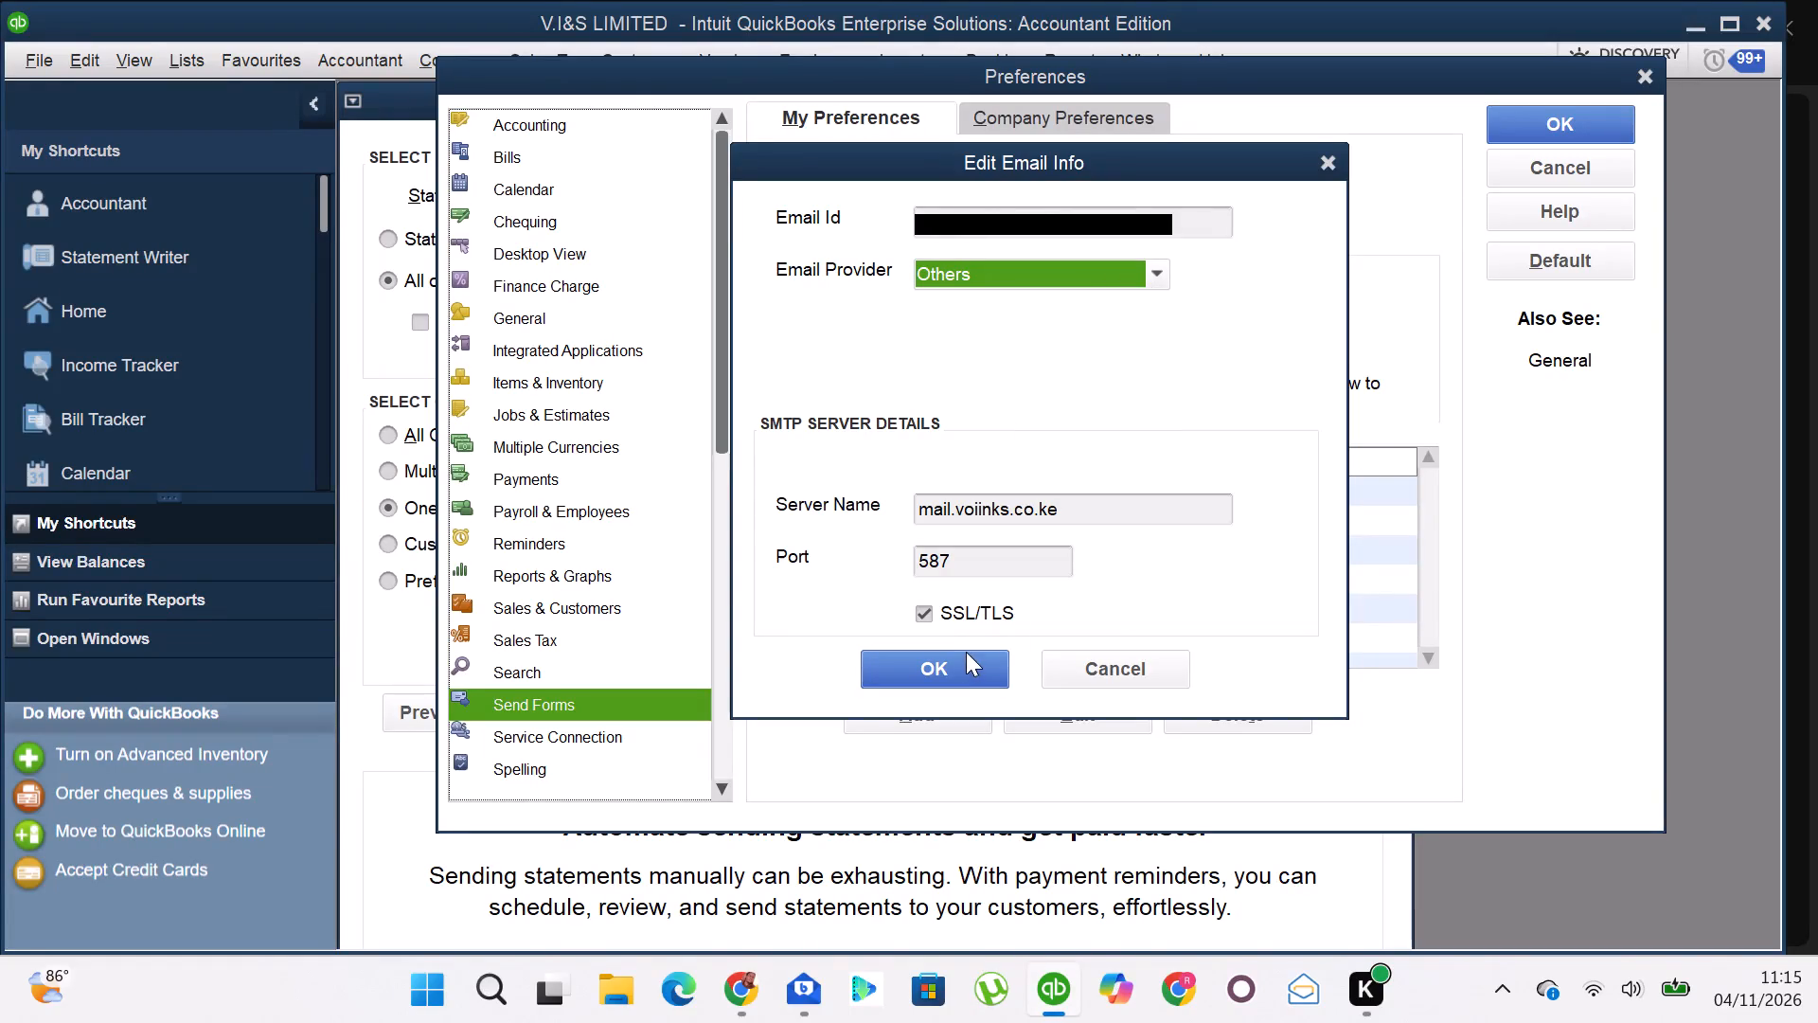
pyautogui.click(949, 561)
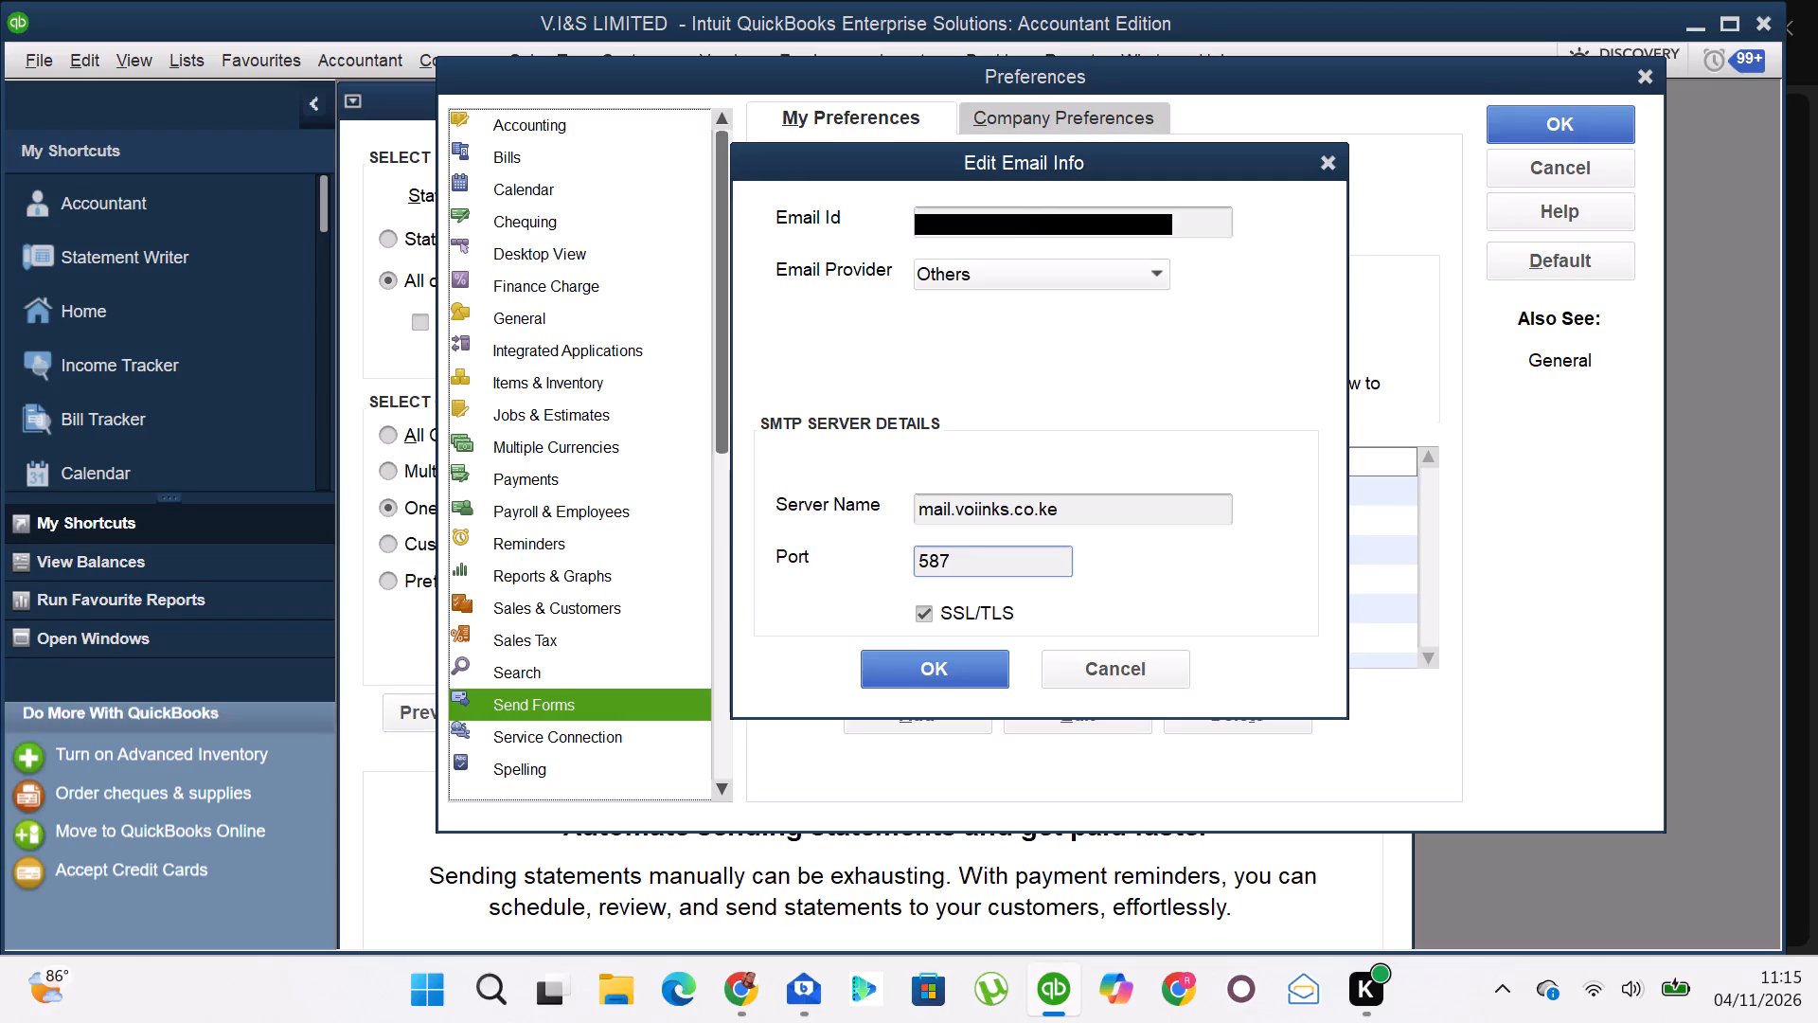
pyautogui.press('BackSpace')
pyautogui.press('BackSpace')
pyautogui.press('BackSpace')
pyautogui.write('465')
pyautogui.click(967, 669)
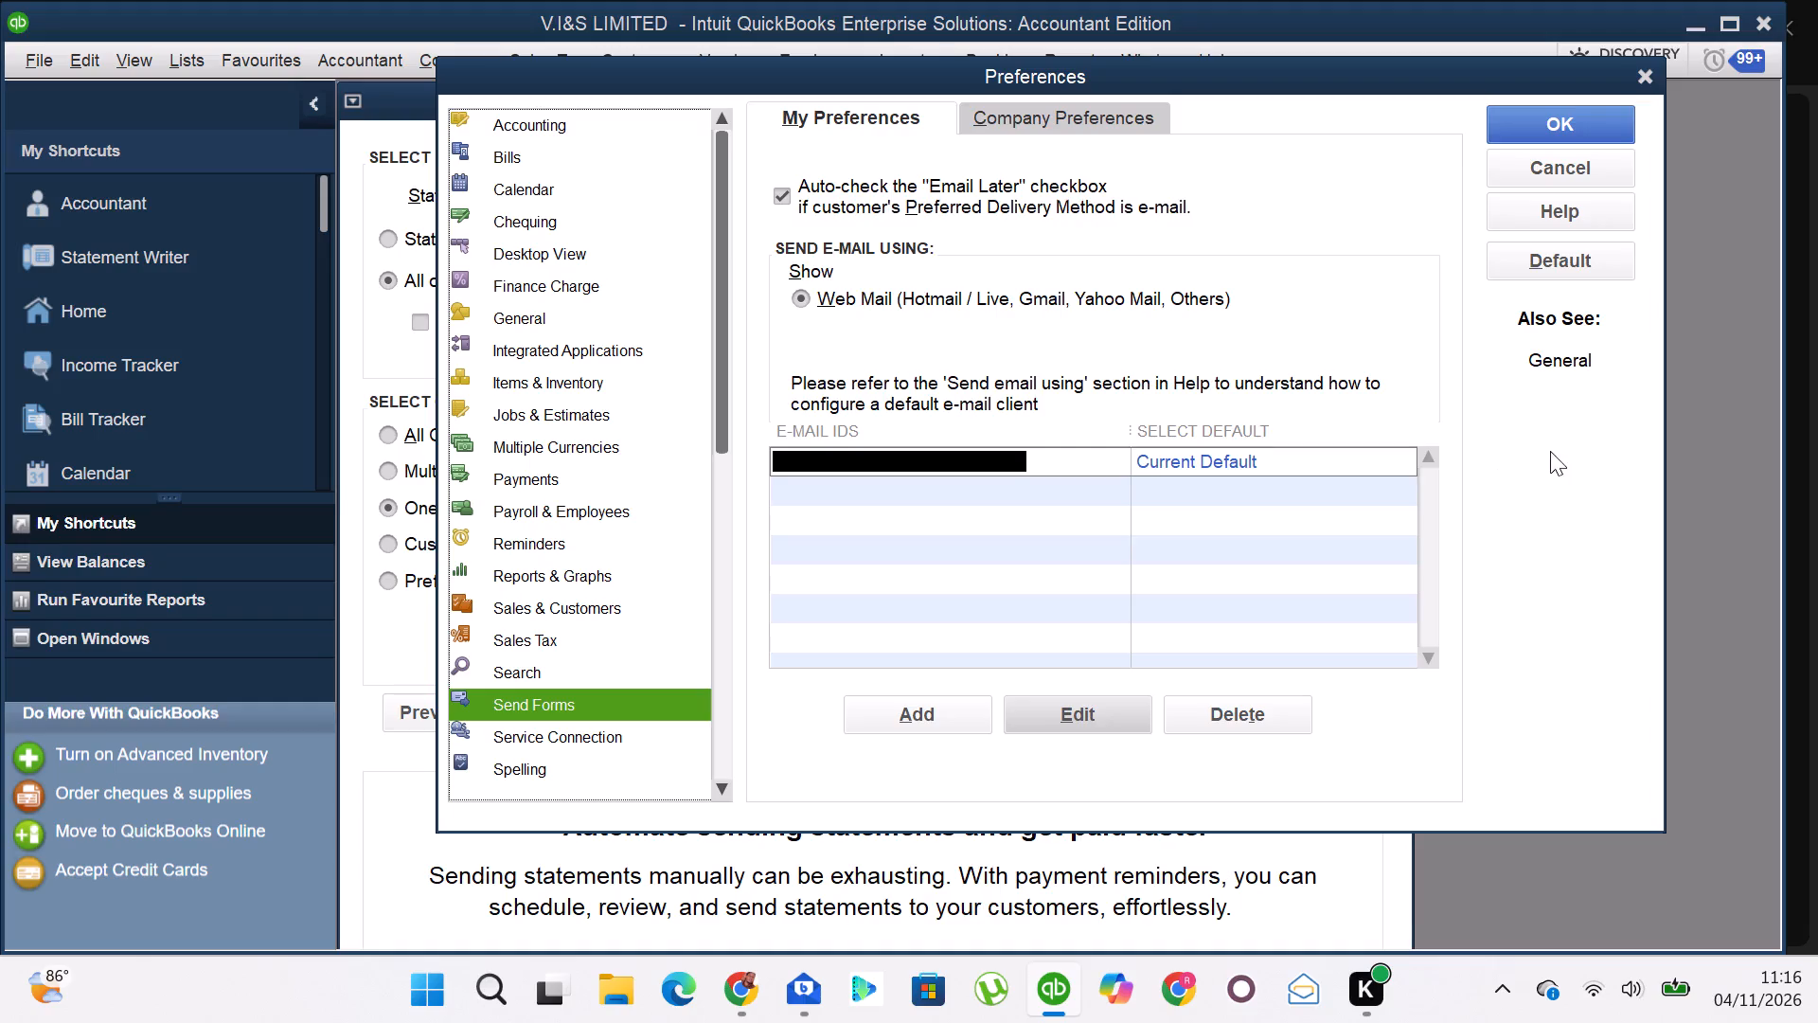
# Save the Send Forms preferences and return to the statement setup.
pyautogui.click(1569, 130)
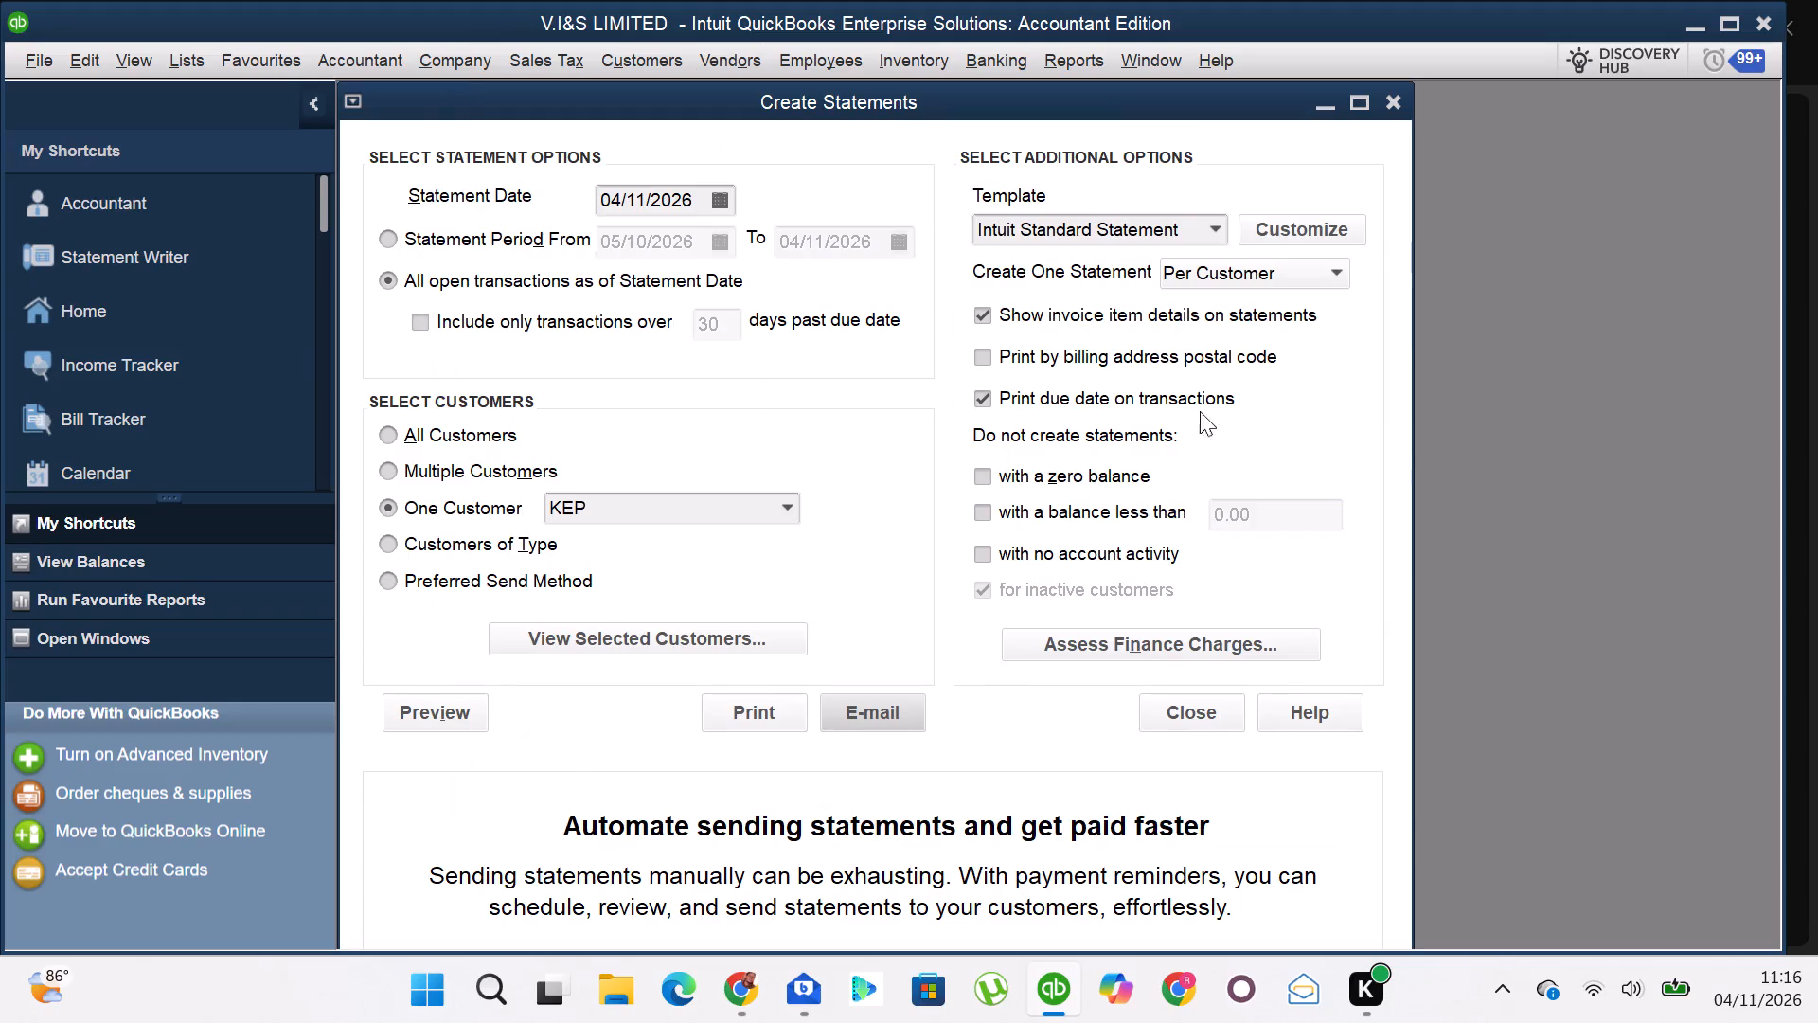
# Start e-mailing customer KEP's open-transactions statement again and remove the prefilled recipient address.
pyautogui.click(866, 717)
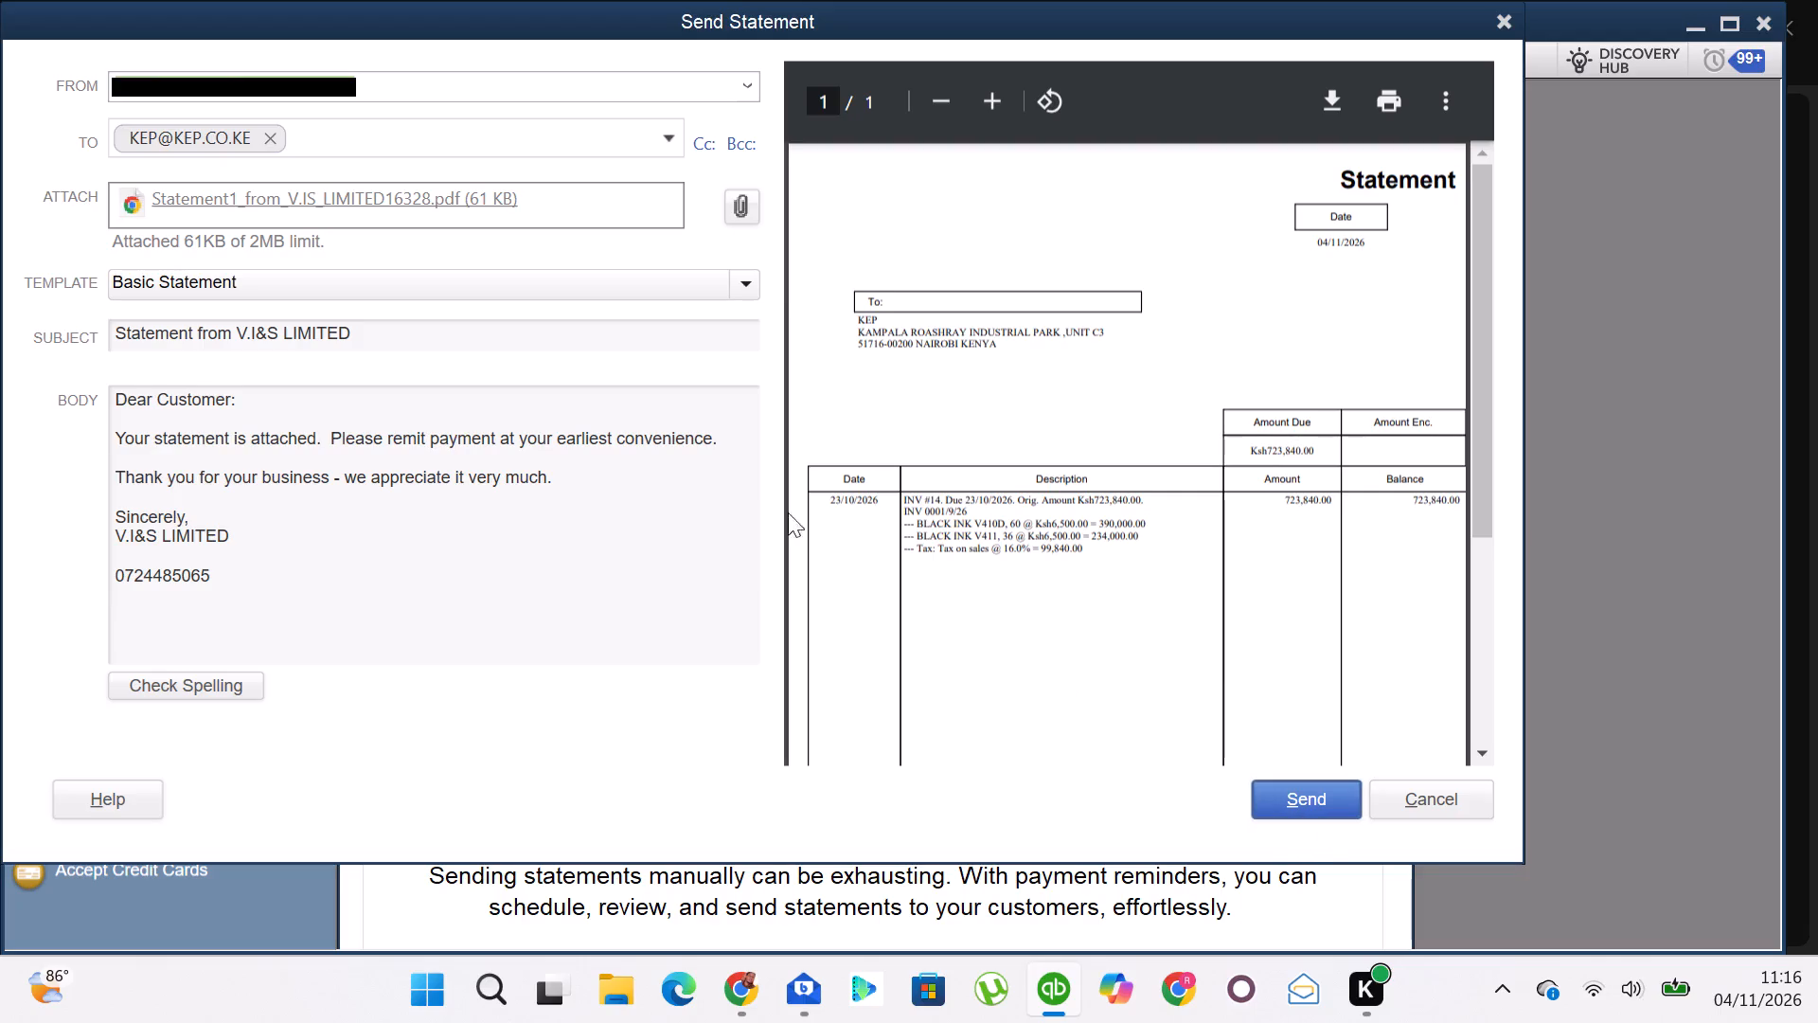
pyautogui.click(275, 146)
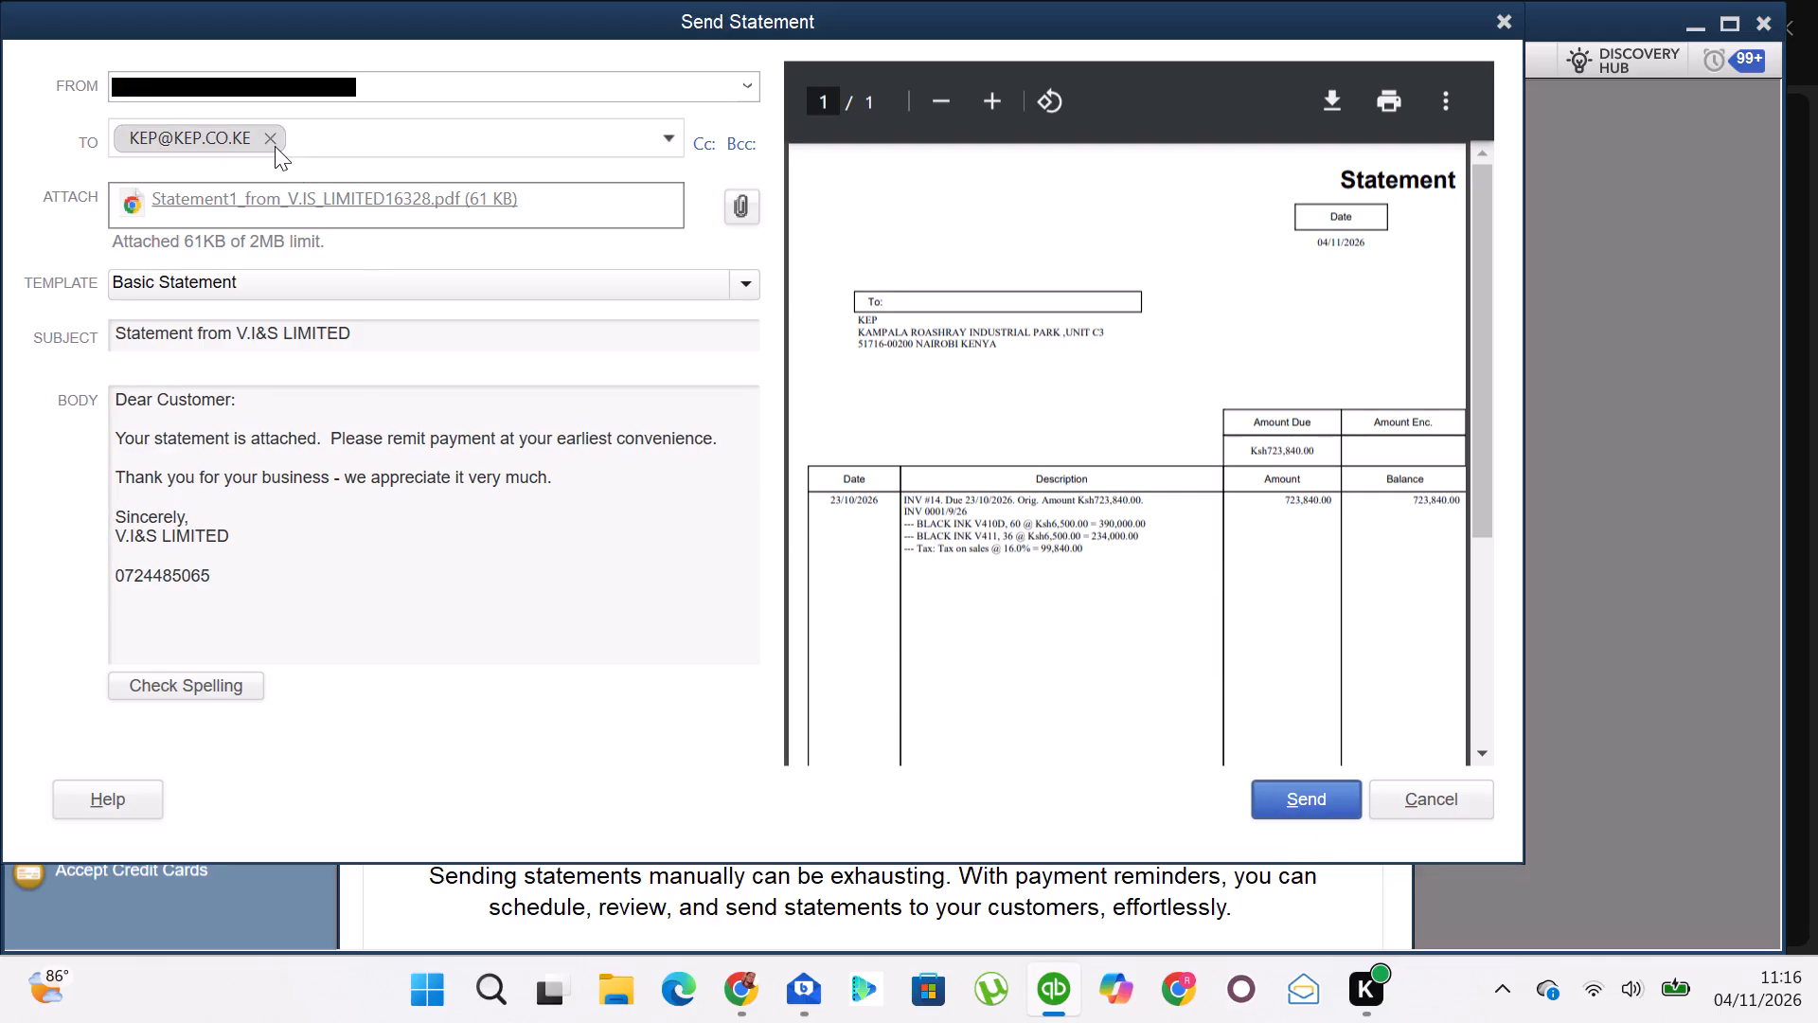
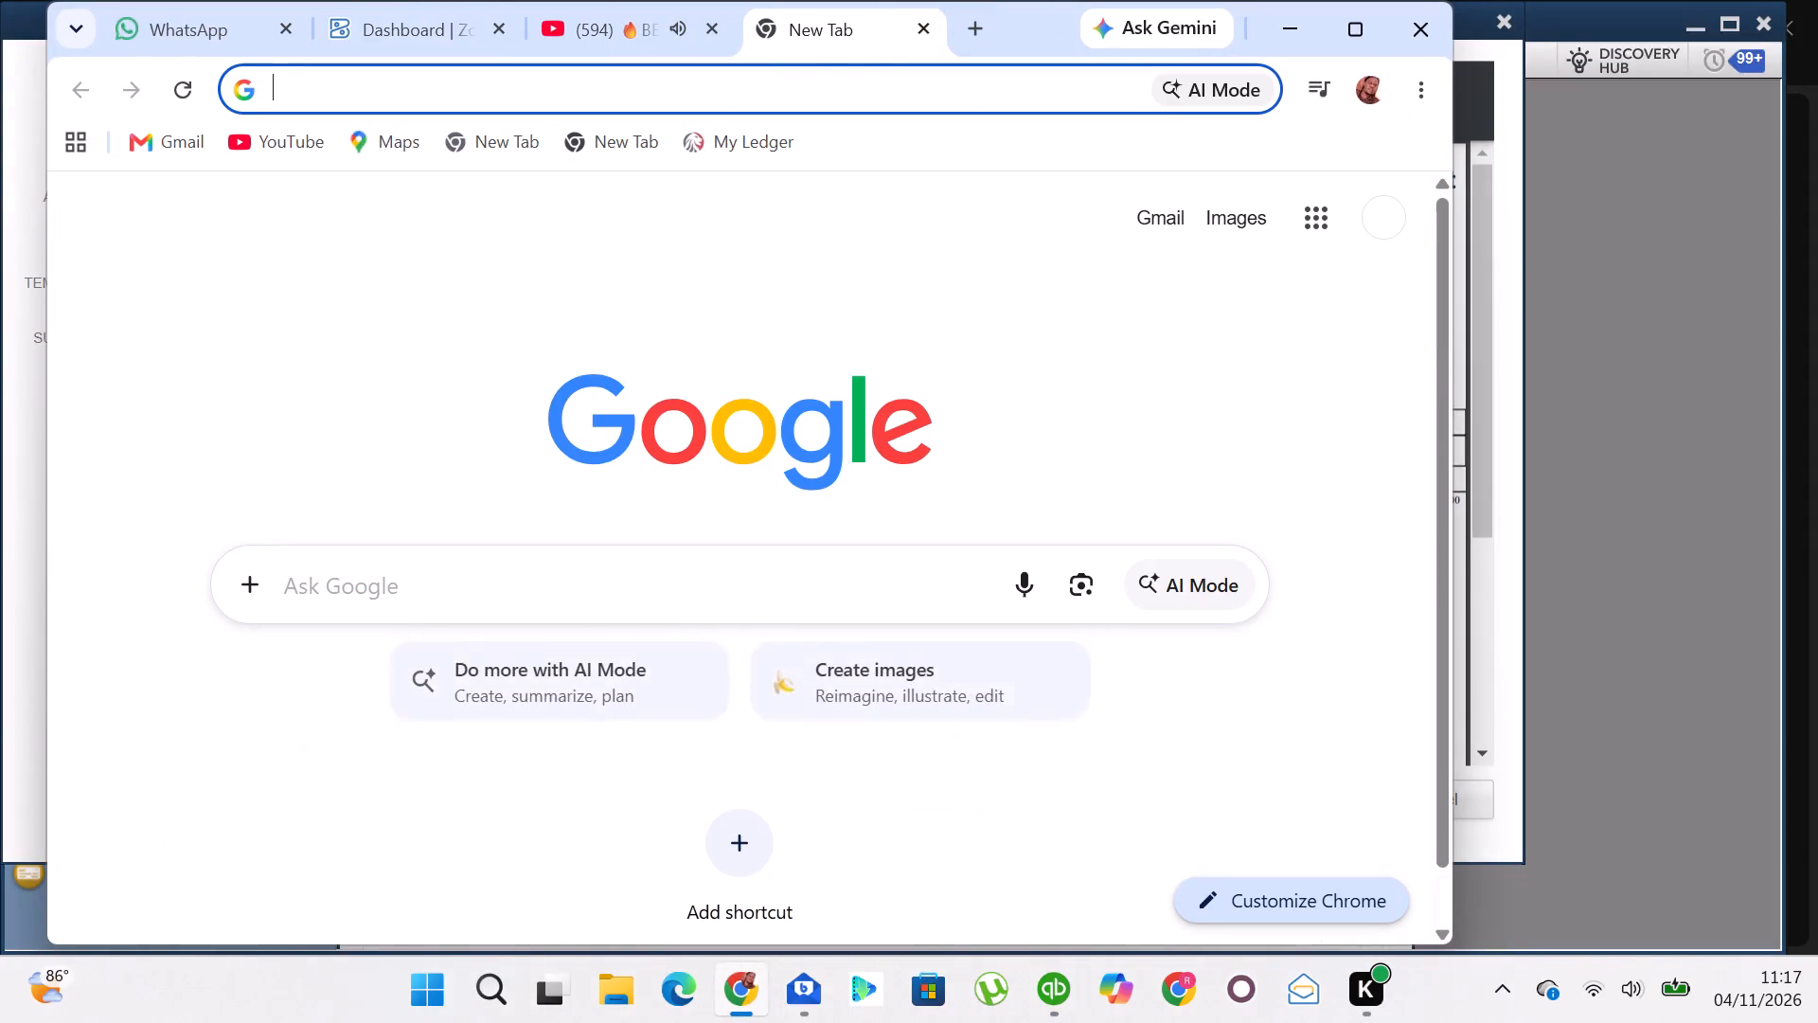
# Switch to Chrome, open the KRA iTax portal and start filing a return for the Value Added Tax (VAT) obligation.
pyautogui.write('it')
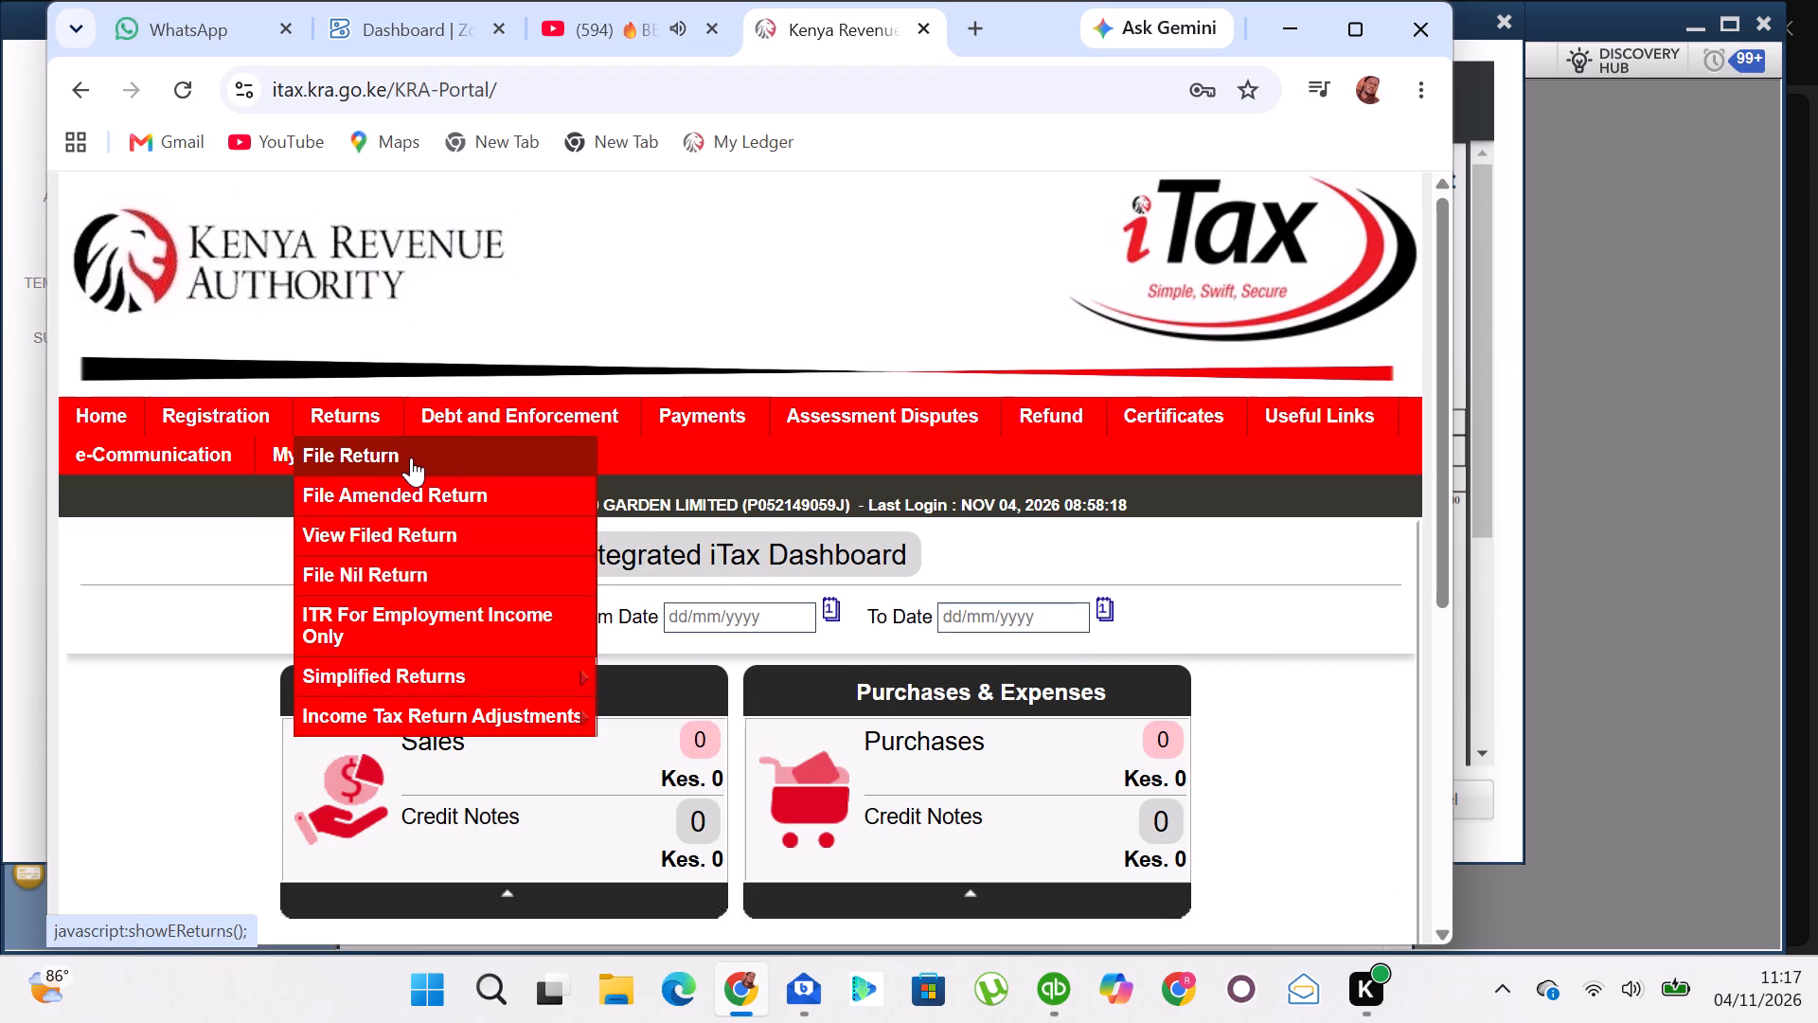
pyautogui.click(401, 458)
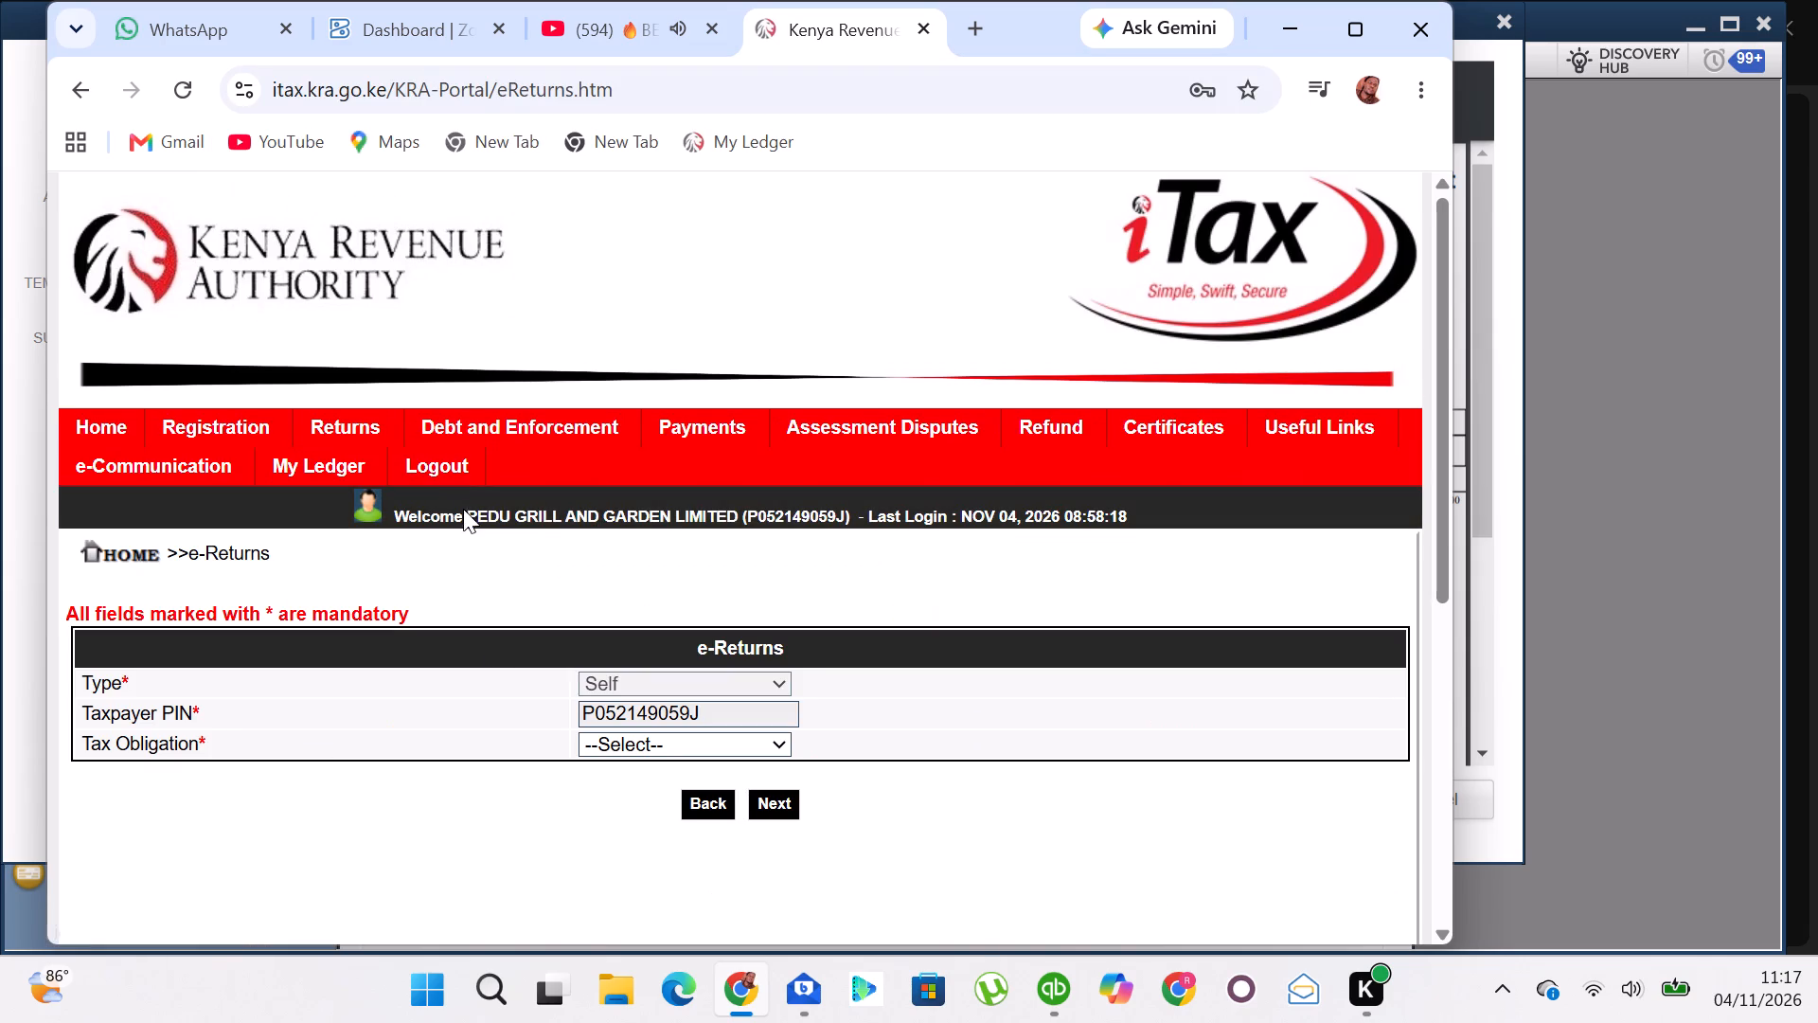
pyautogui.click(646, 745)
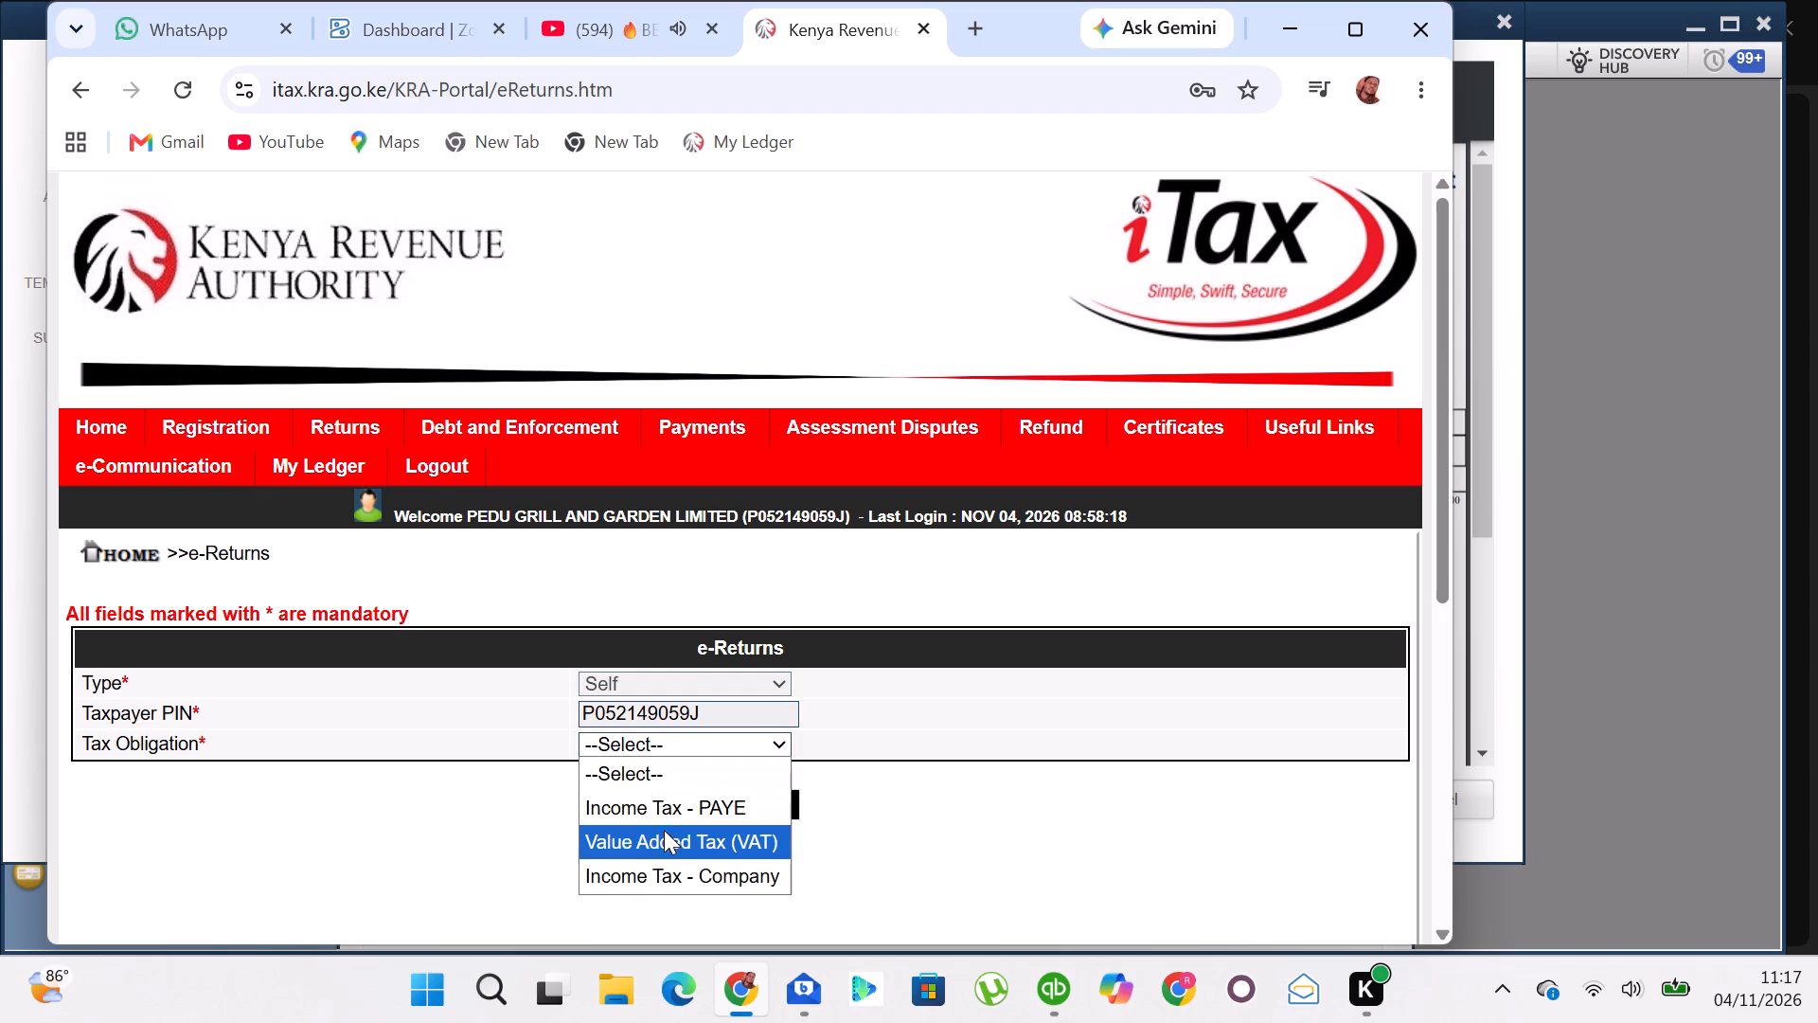
pyautogui.click(665, 835)
pyautogui.click(784, 799)
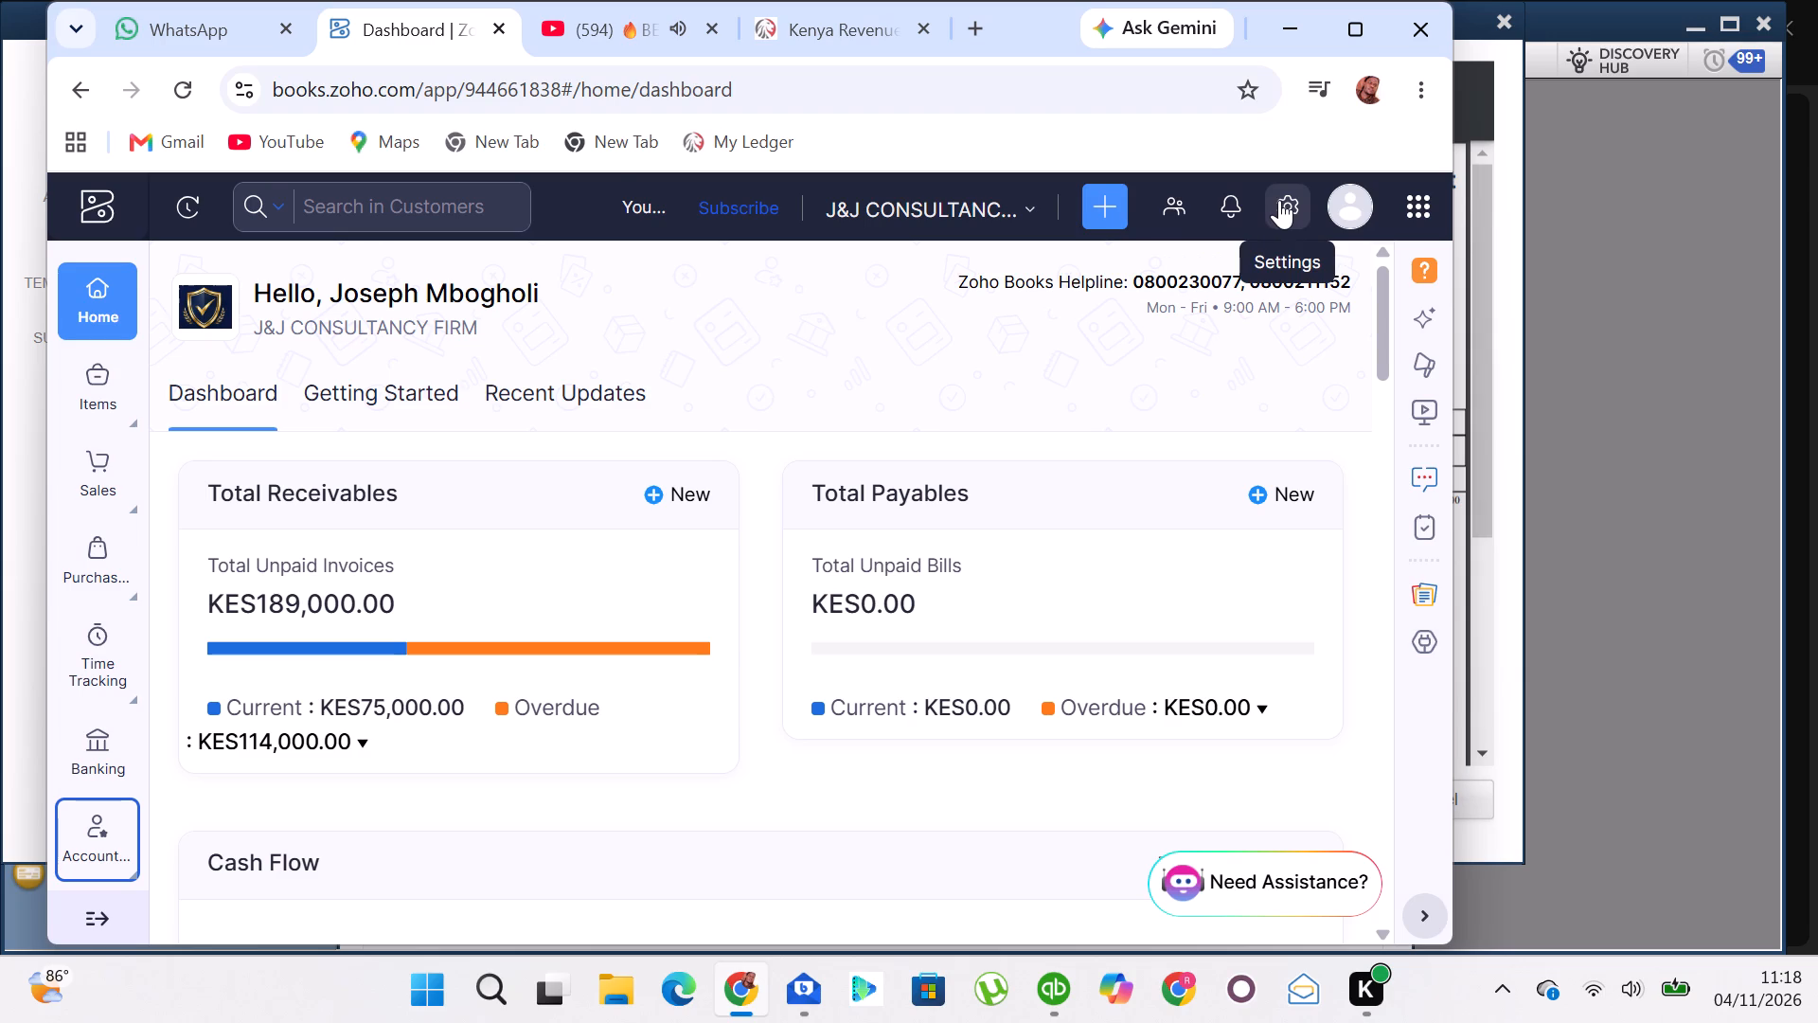
# In Zoho Books, open the settings page for J&J Consultancy Firm and look through the organization settings.
pyautogui.click(131, 294)
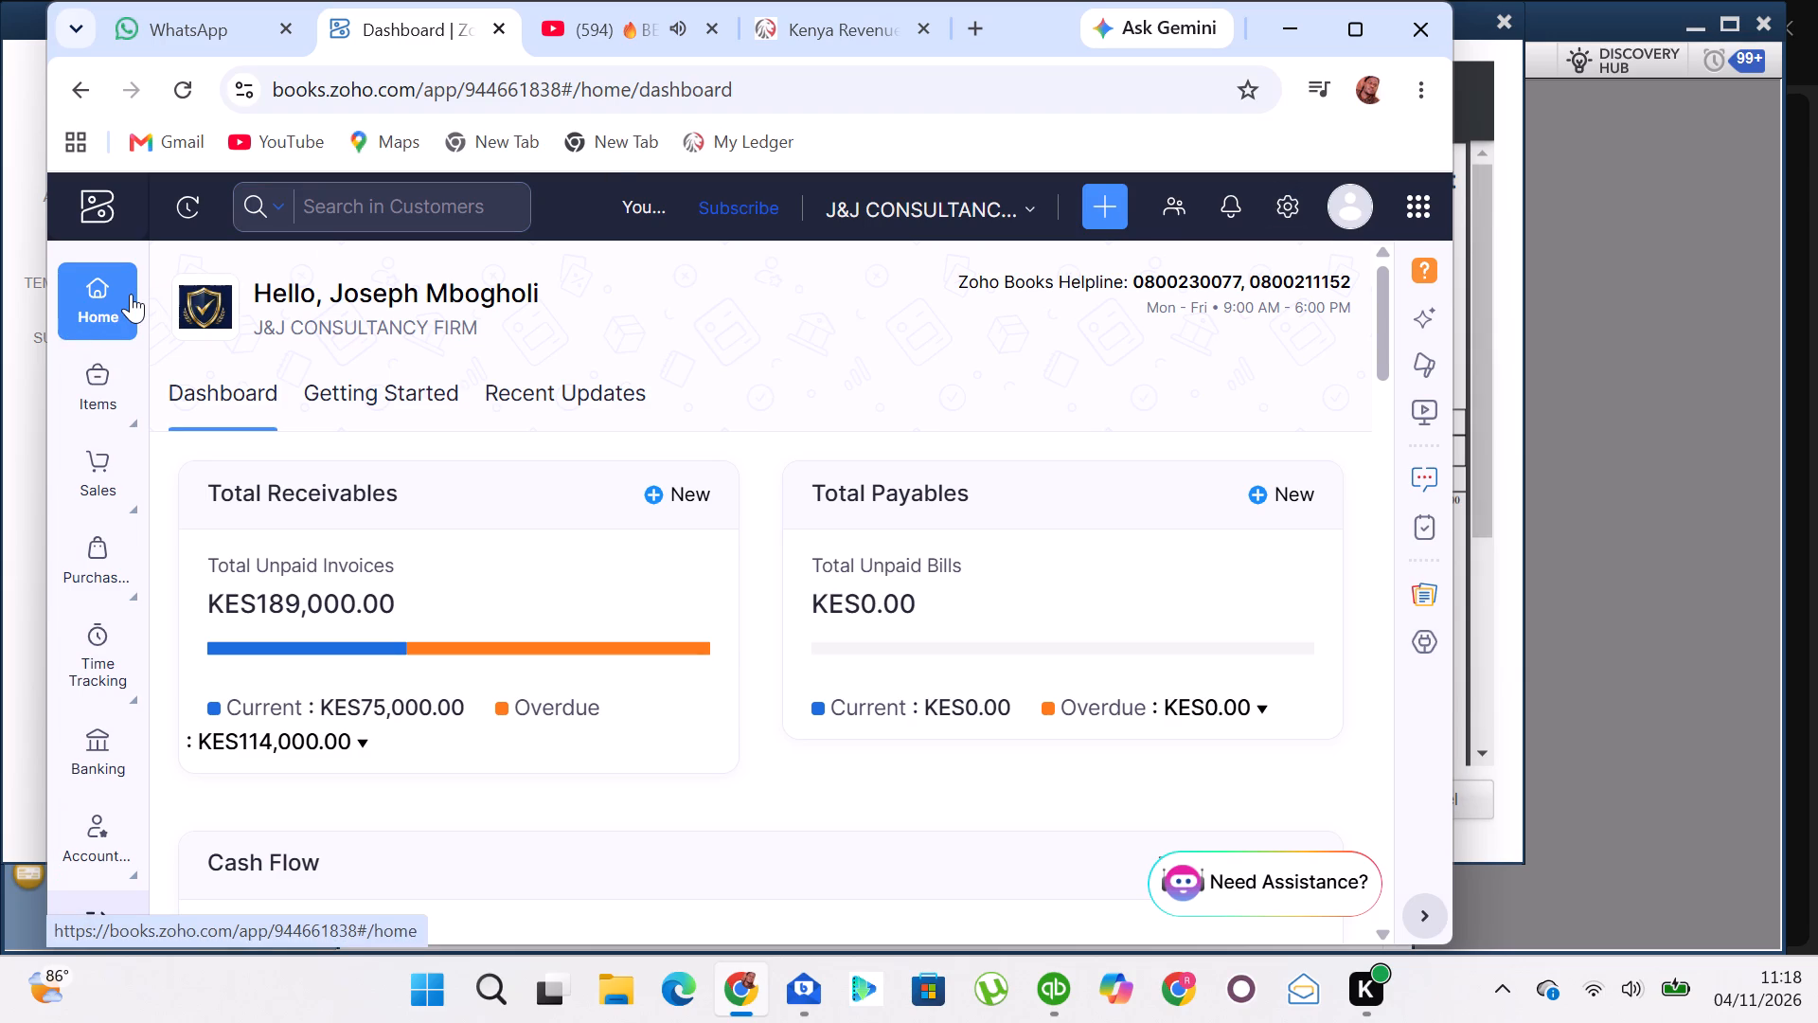
pyautogui.click(1283, 219)
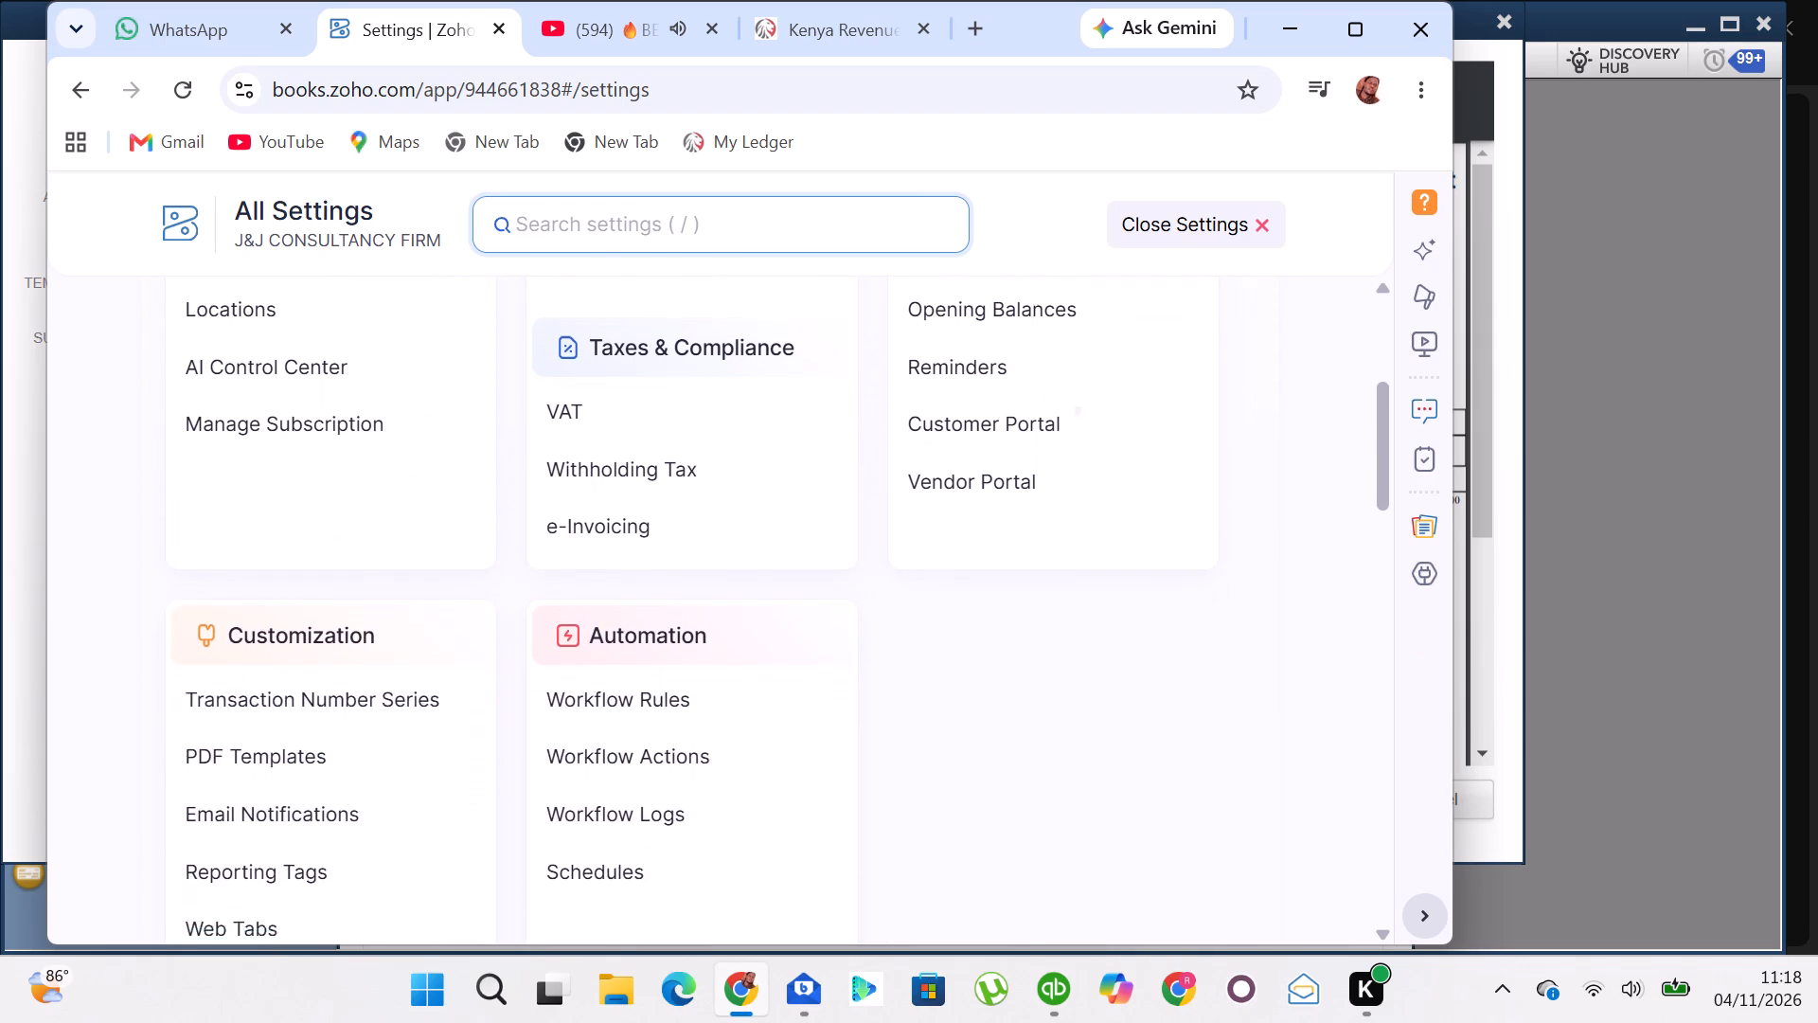
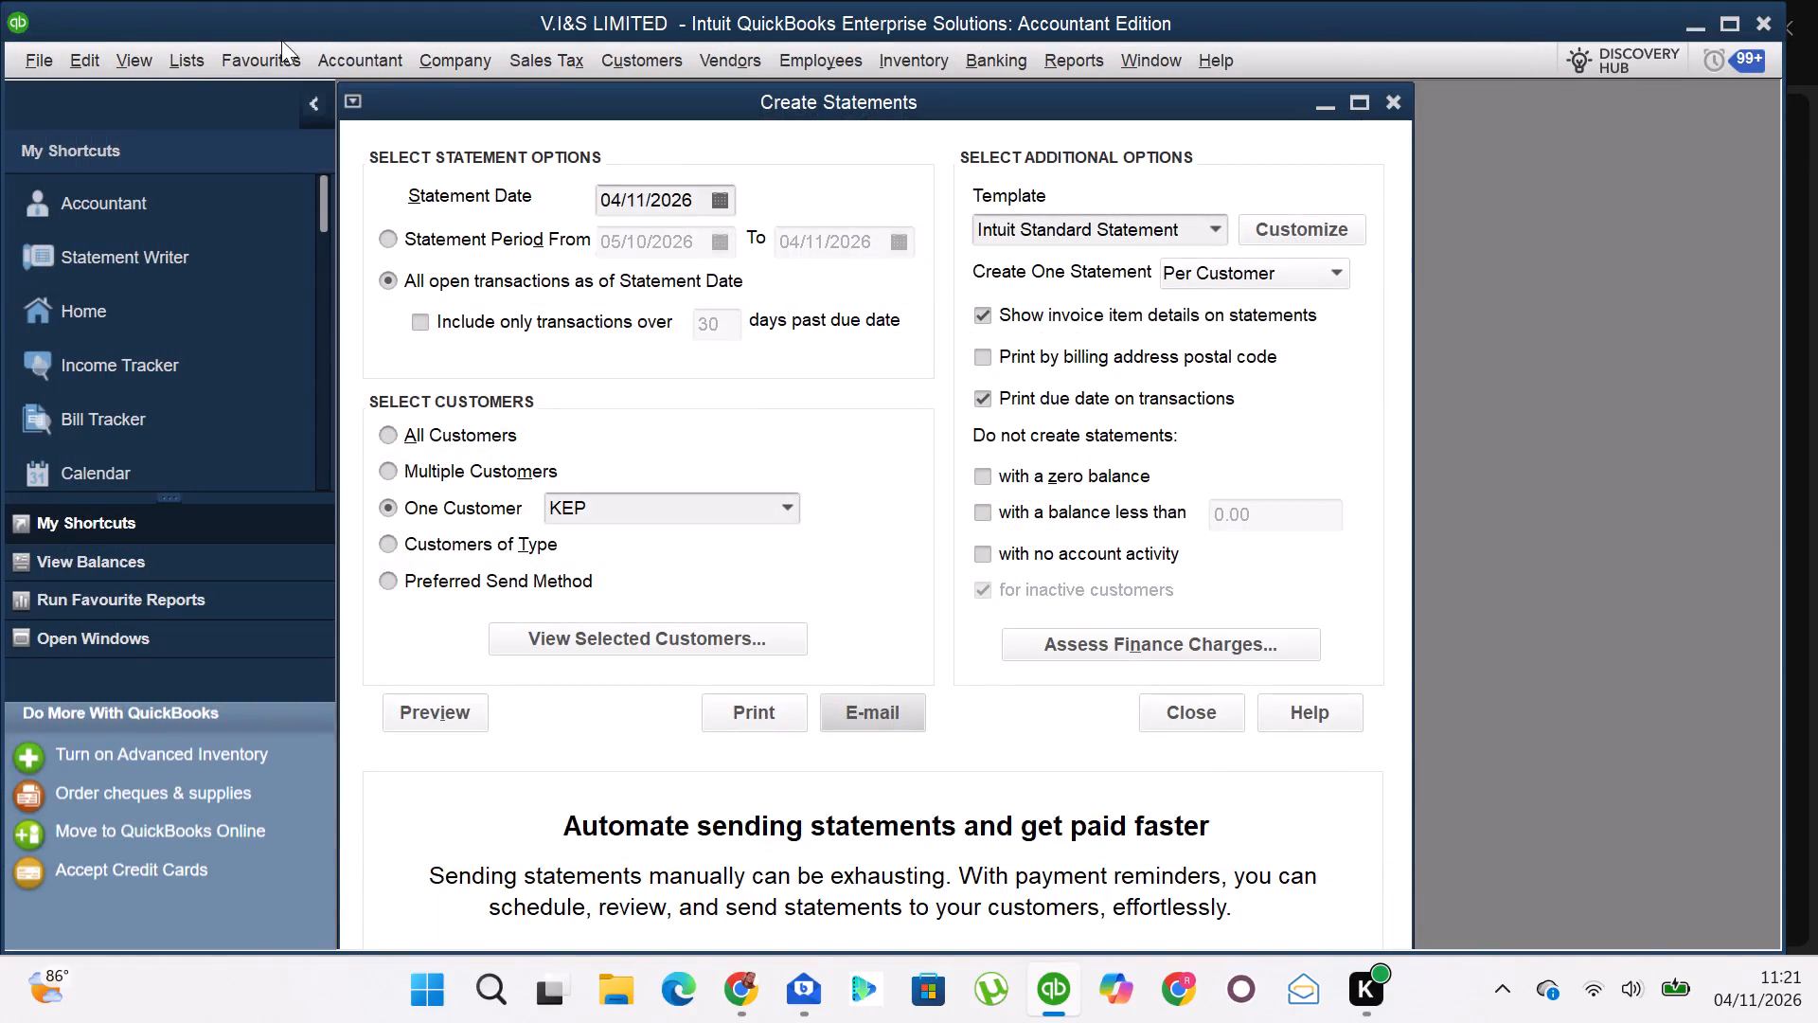
# Open the Send Forms preferences that hold the outgoing email accounts.
pyautogui.click(139, 54)
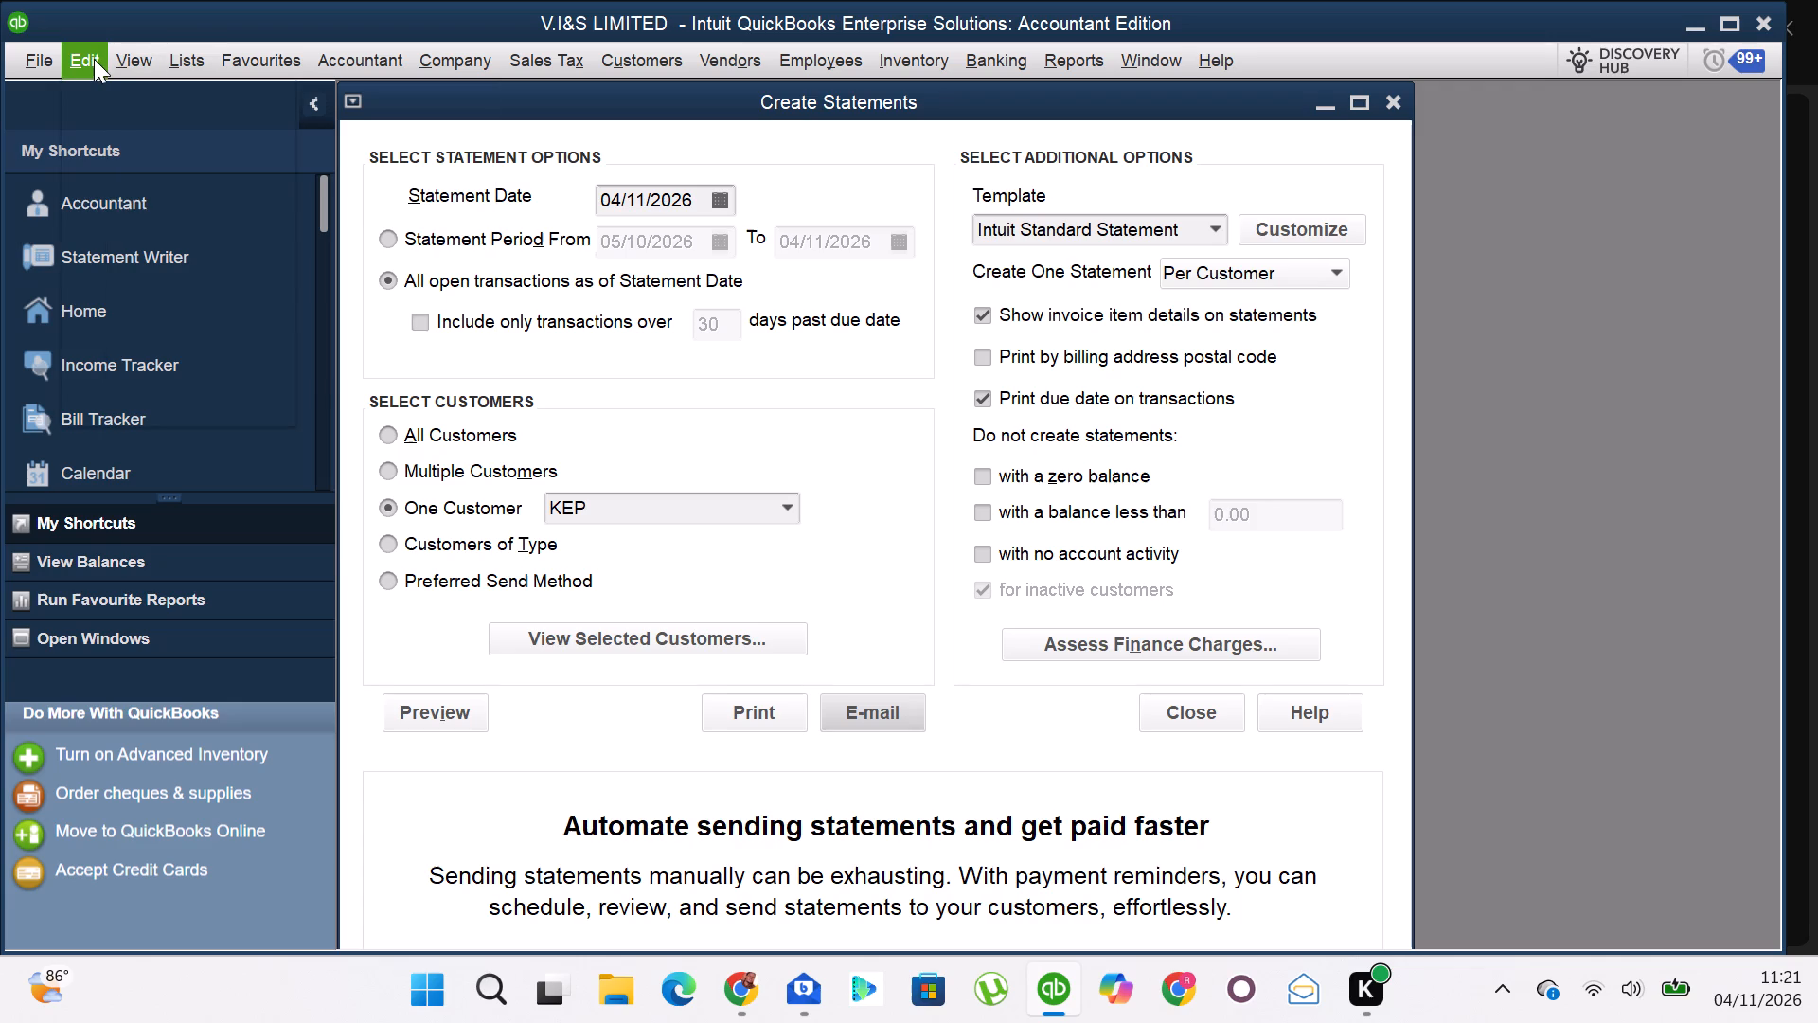
pyautogui.click(93, 59)
pyautogui.click(79, 42)
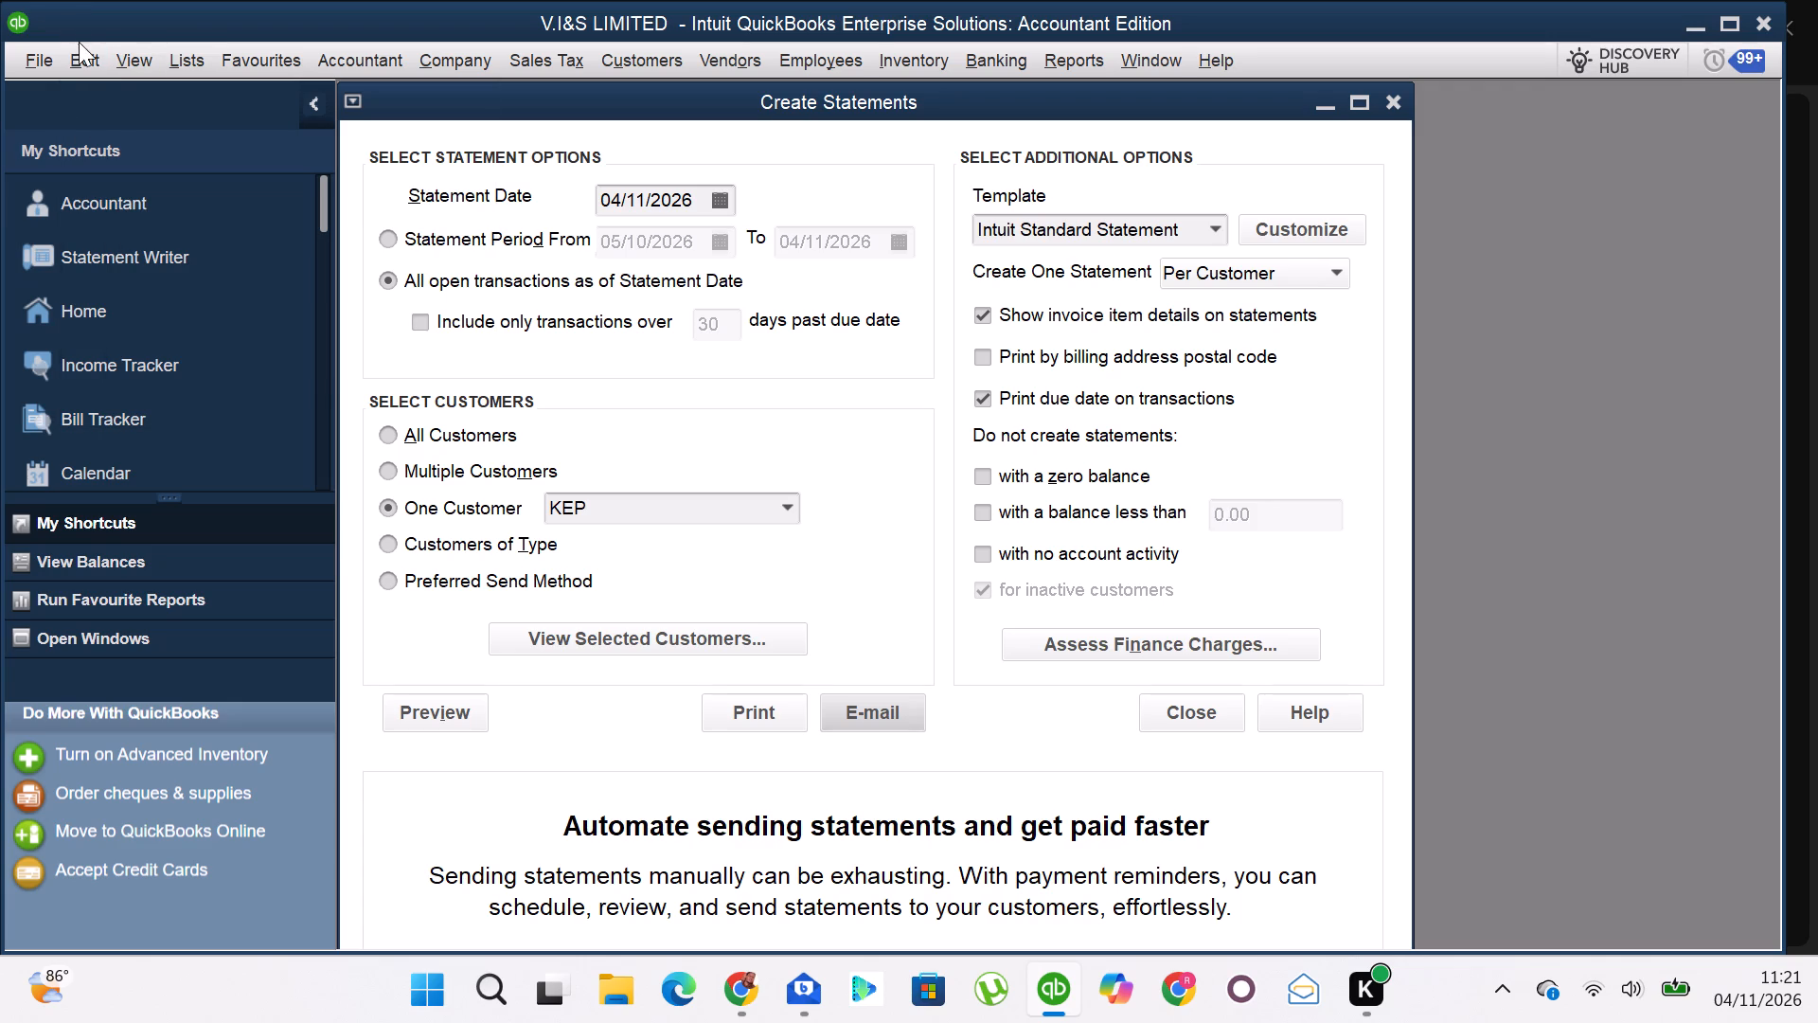
pyautogui.click(78, 54)
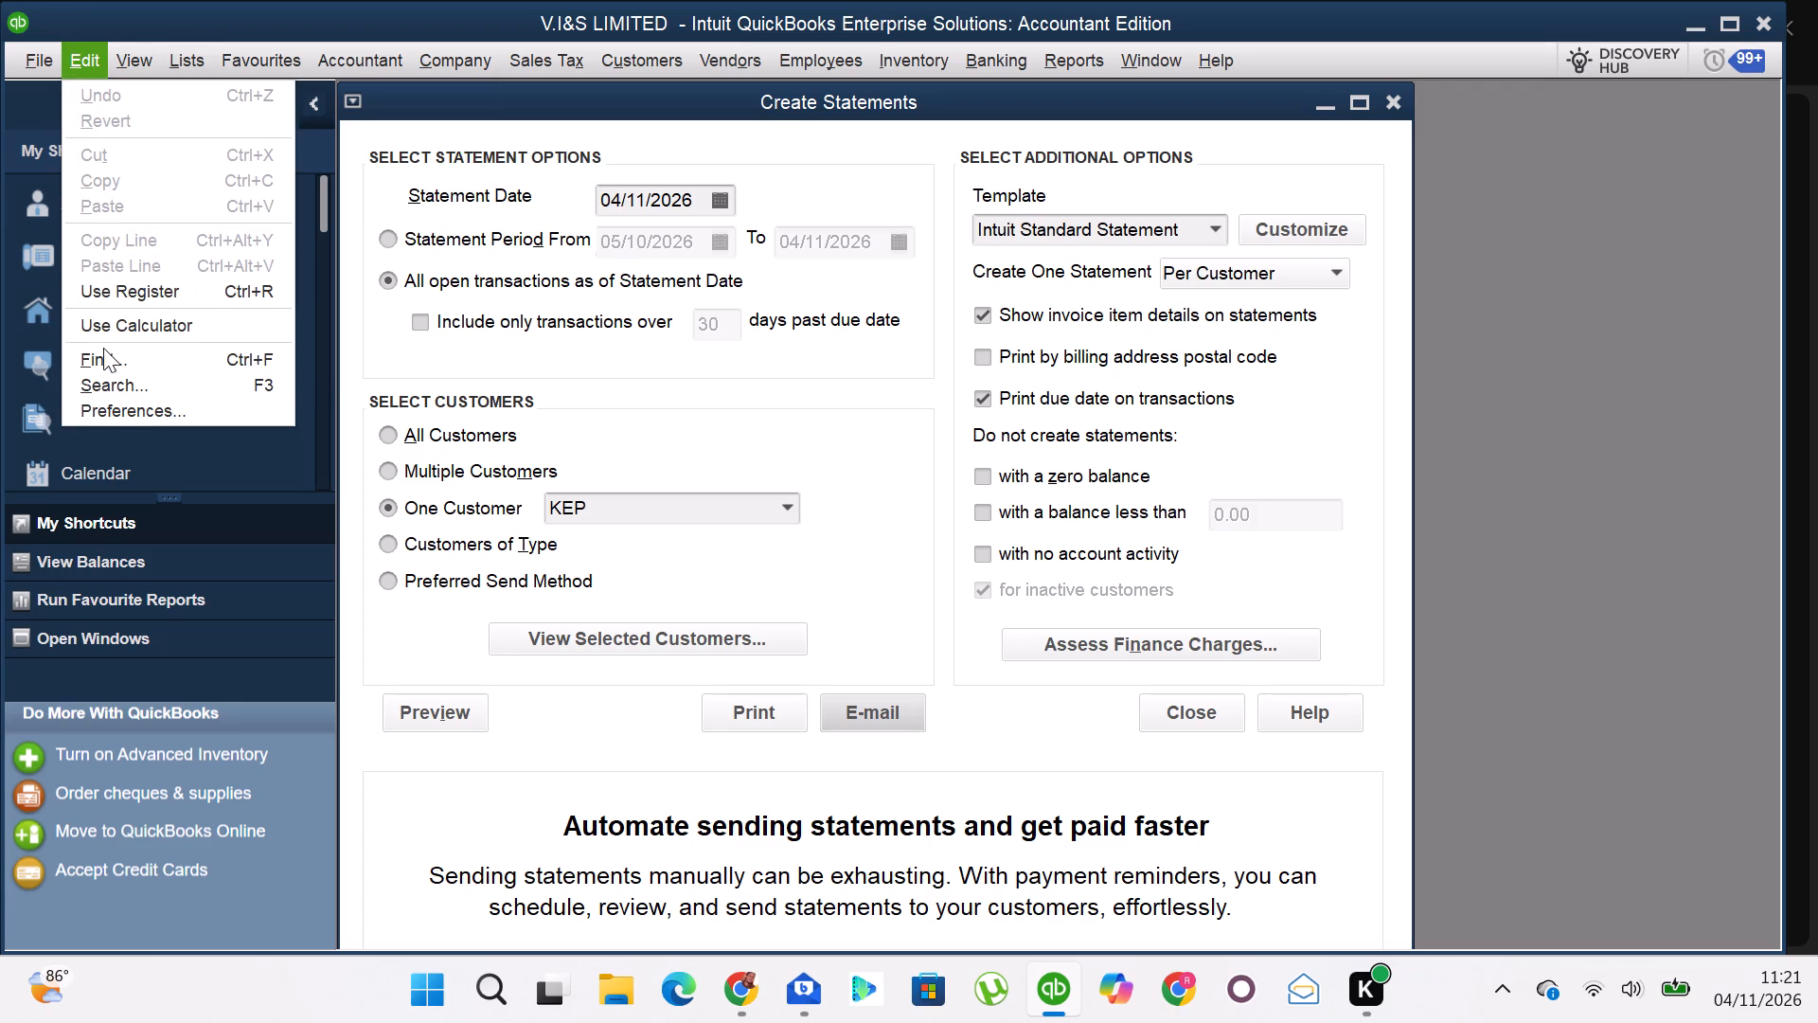
pyautogui.click(110, 406)
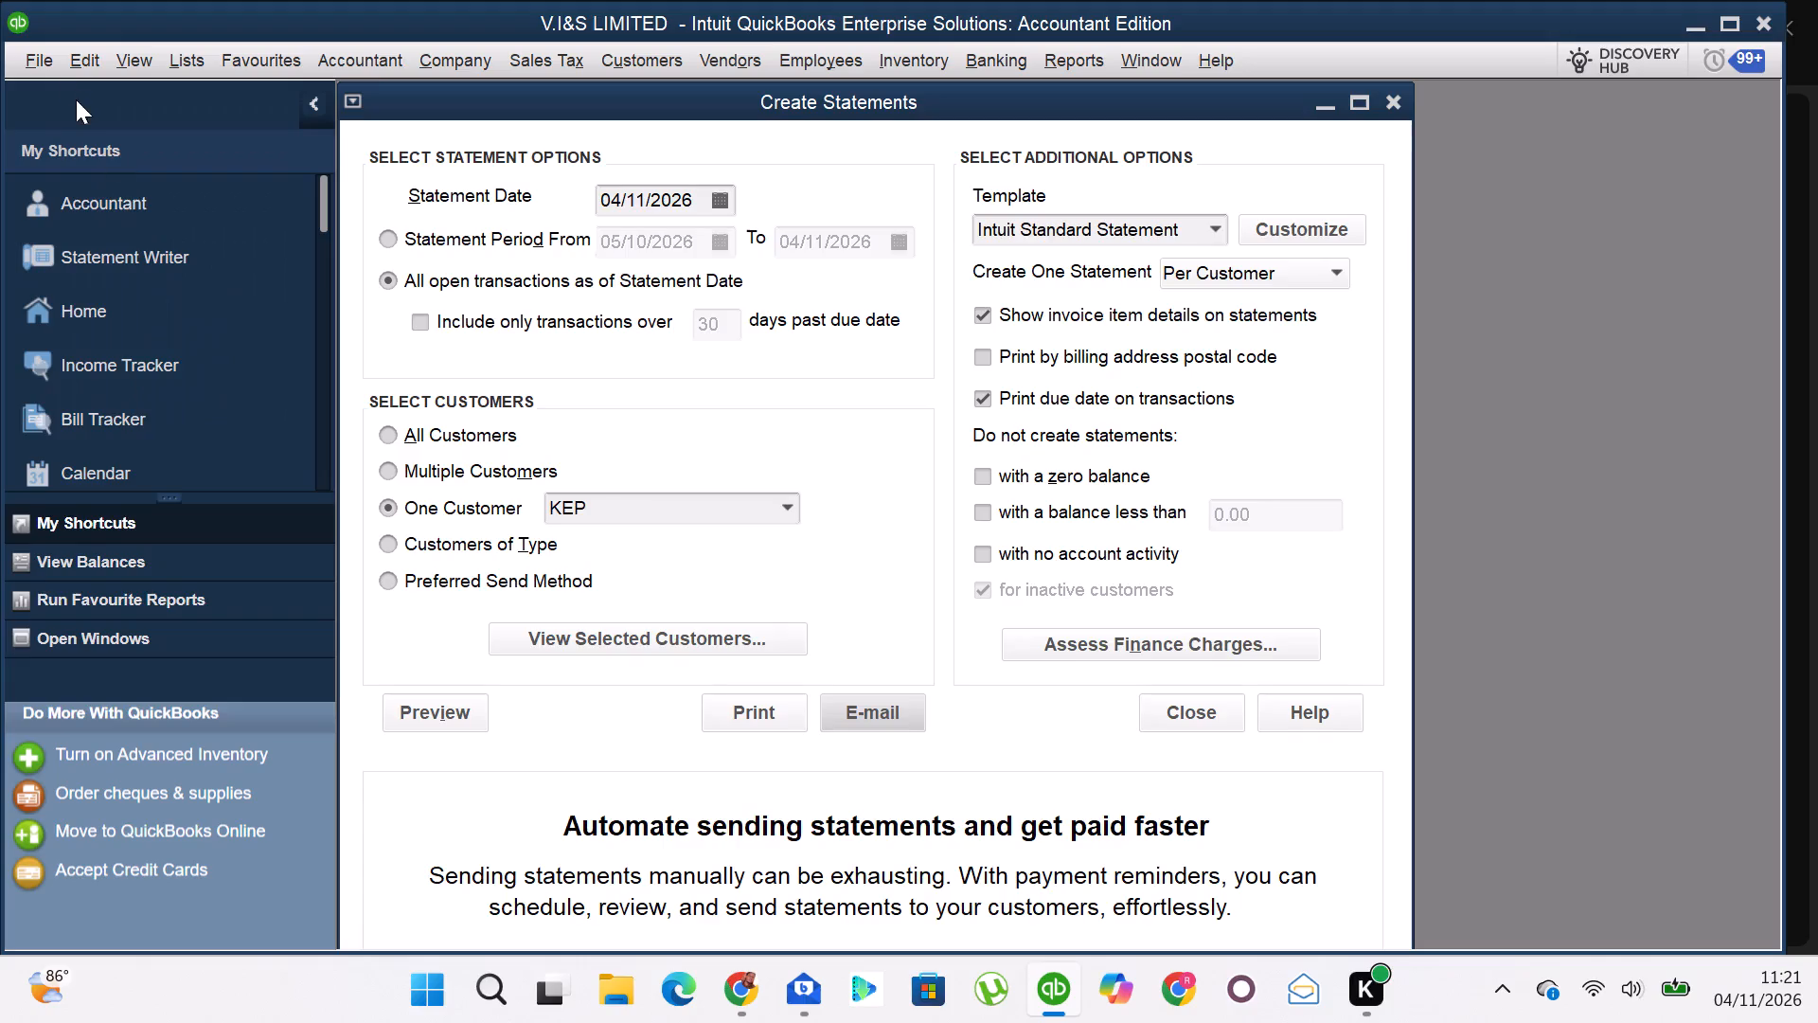
pyautogui.click(79, 60)
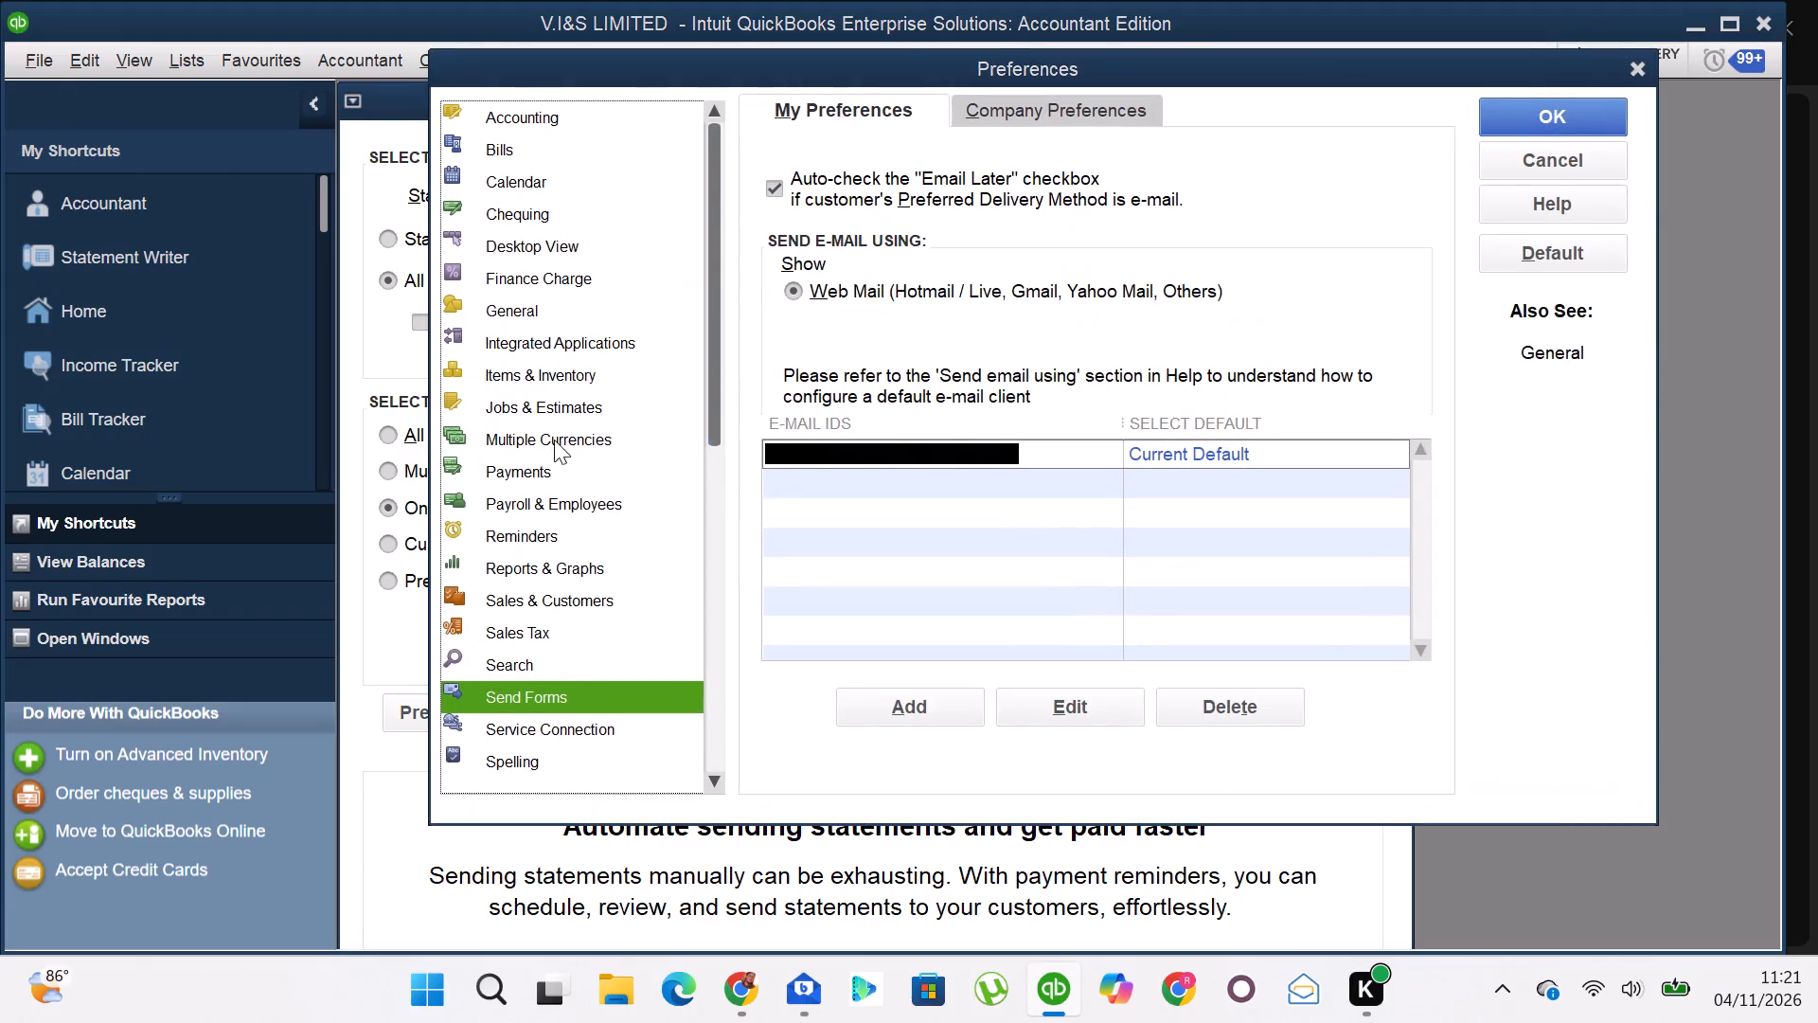
# Edit the default email account's SMTP details to port 587 with SSL/TLS turned off, and save the preferences.
pyautogui.click(1061, 721)
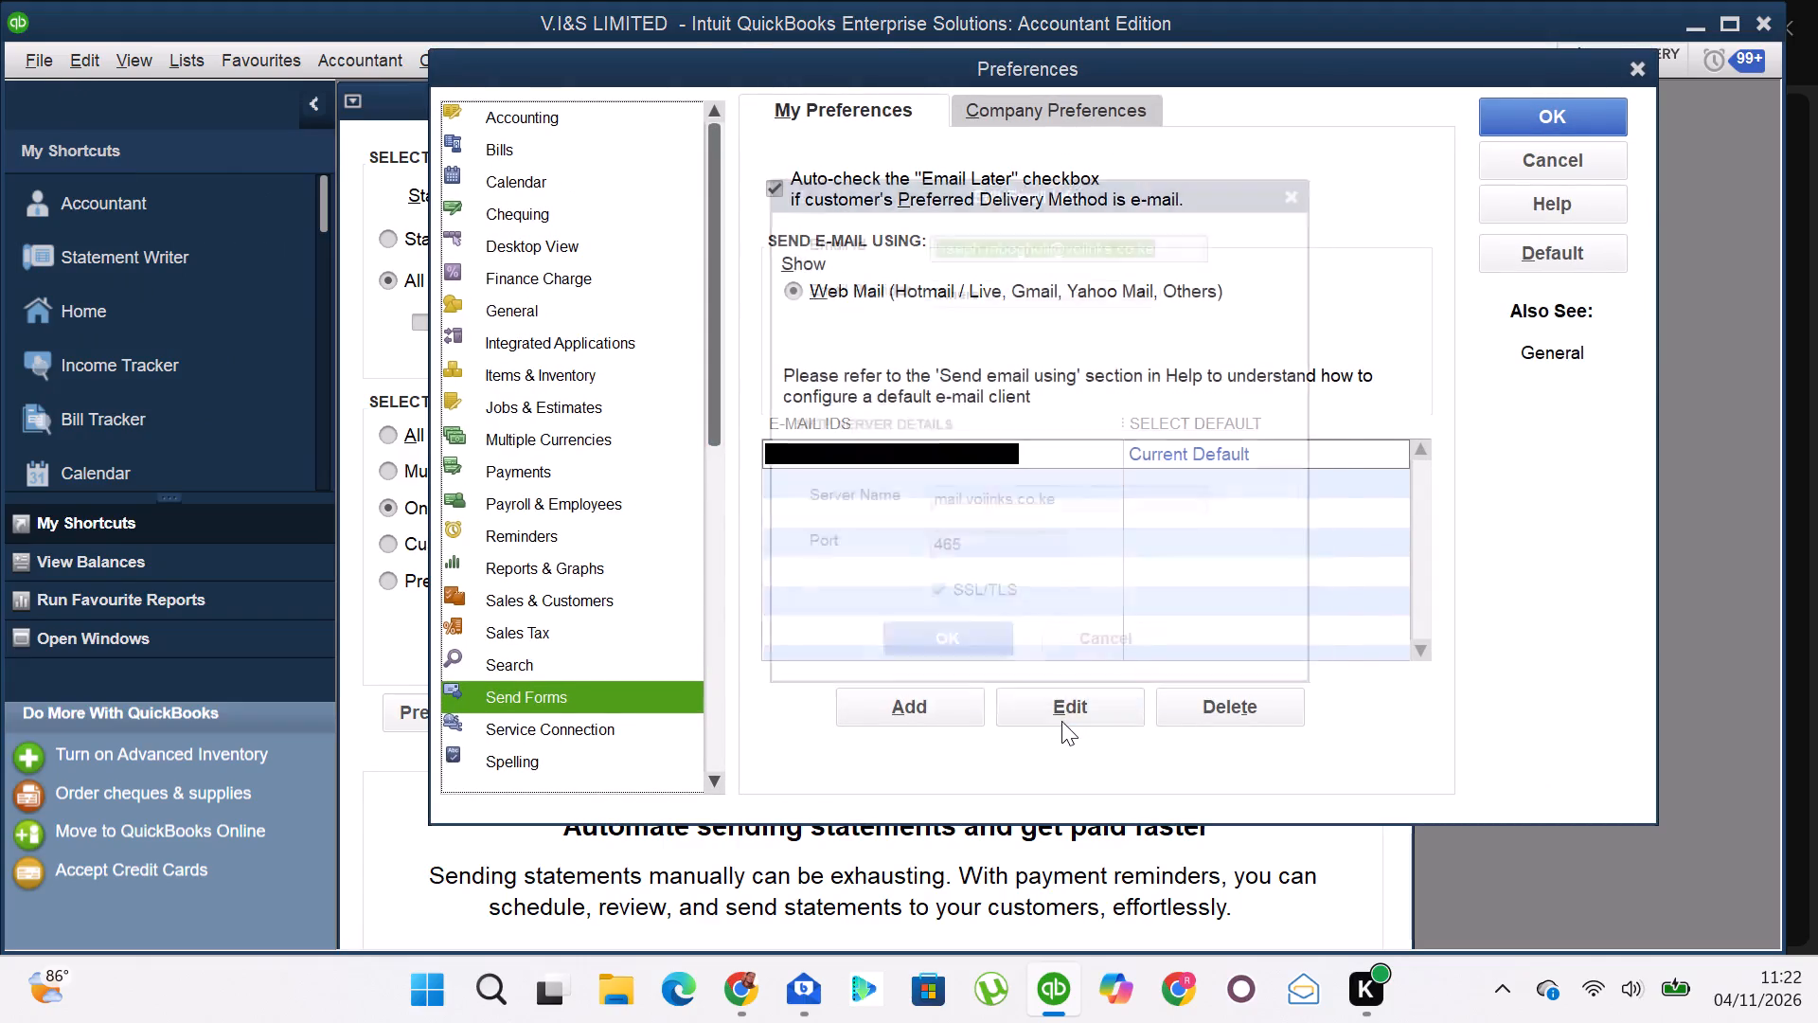
pyautogui.click(1018, 553)
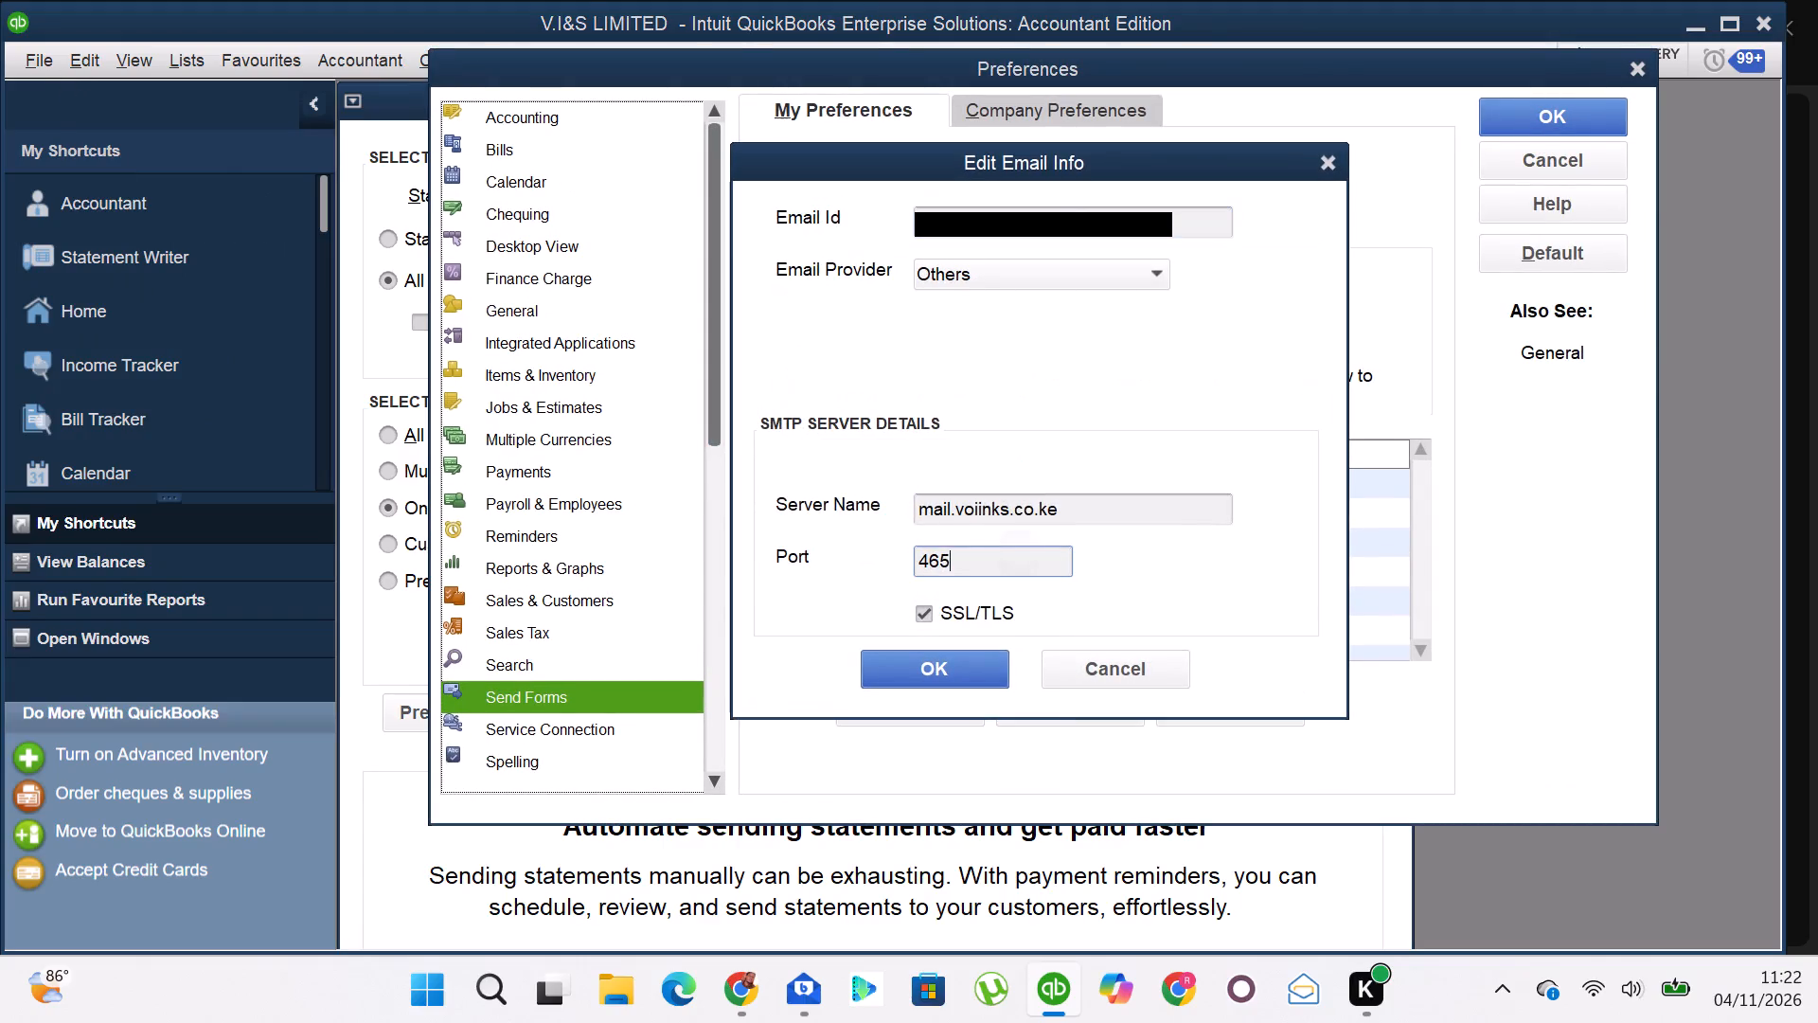
pyautogui.press('BackSpace')
pyautogui.press('BackSpace')
pyautogui.press('BackSpace')
pyautogui.press('BackSpace')
pyautogui.press('BackSpace')
pyautogui.press('BackSpace')
pyautogui.press('BackSpace')
pyautogui.press('BackSpace')
pyautogui.press('BackSpace')
pyautogui.press('BackSpace')
pyautogui.press('BackSpace')
pyautogui.press('BackSpace')
pyautogui.press('BackSpace')
pyautogui.press('BackSpace')
pyautogui.press('BackSpace')
pyautogui.press('BackSpace')
pyautogui.press('BackSpace')
pyautogui.press('BackSpace')
pyautogui.press('BackSpace')
pyautogui.press('5')
pyautogui.write('87')
pyautogui.click(938, 619)
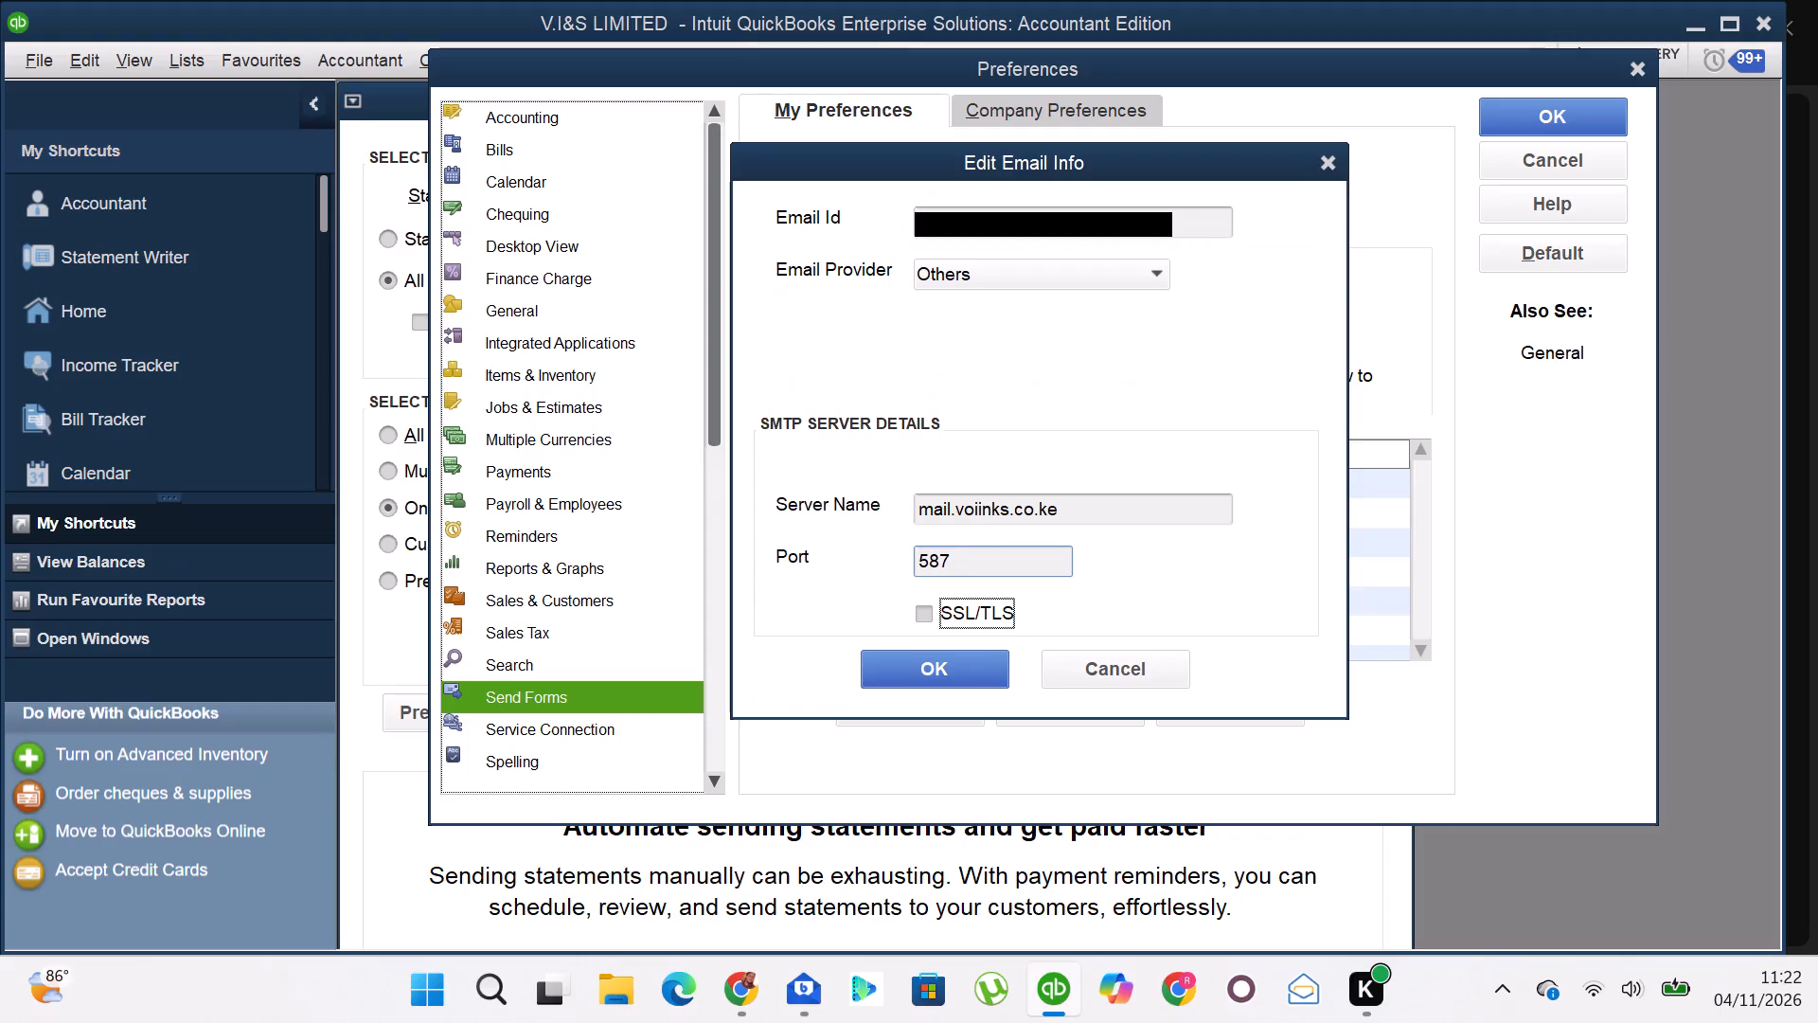
pyautogui.click(942, 678)
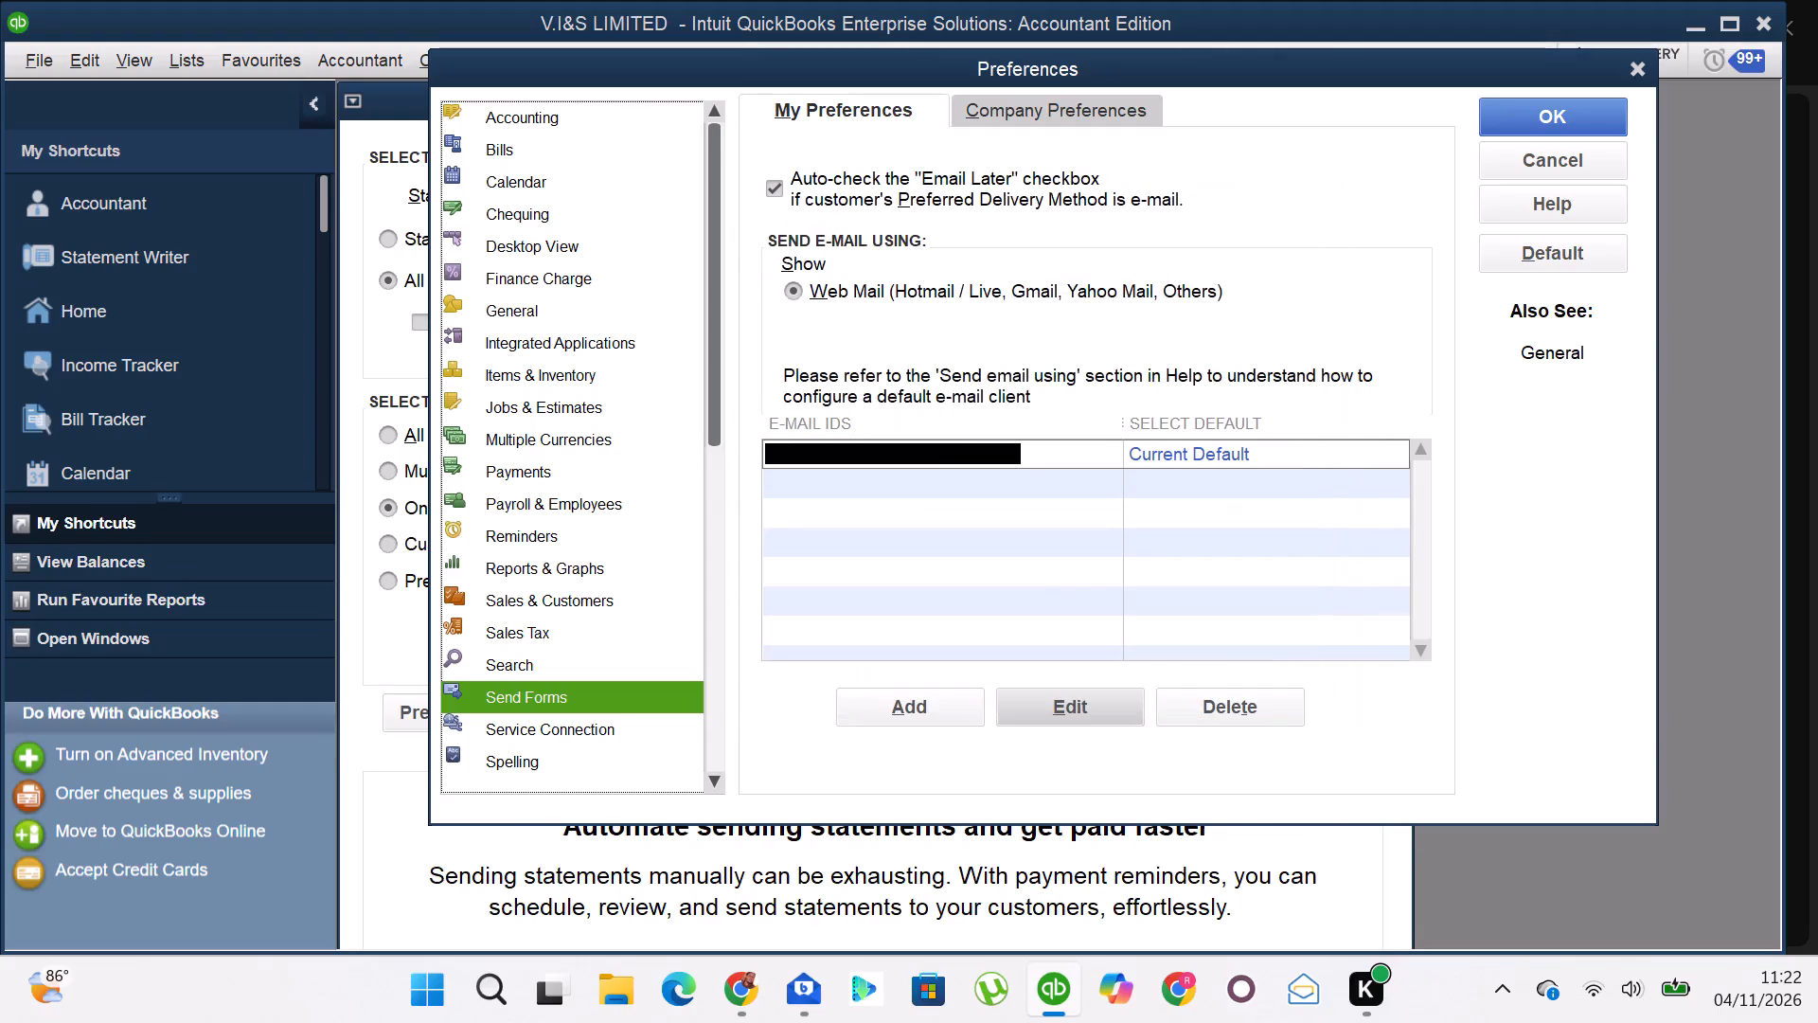
pyautogui.click(1552, 128)
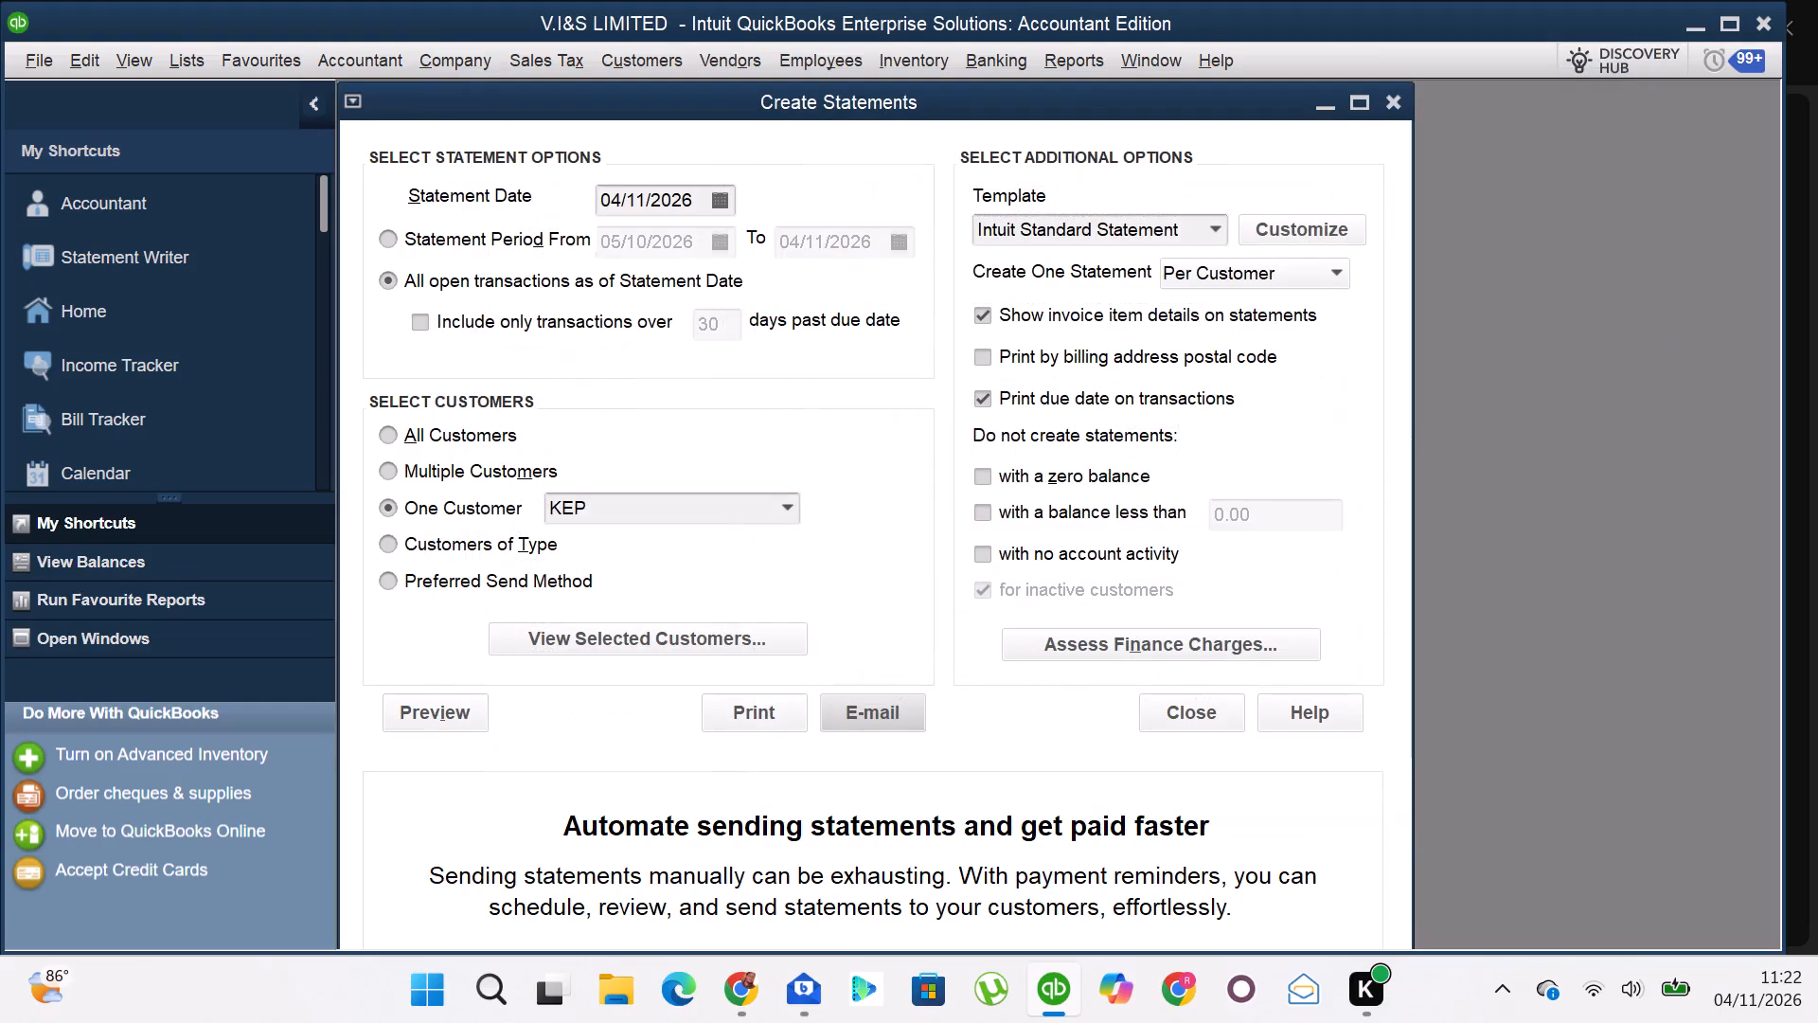
# Prepare the email of KEP's open-transactions statement and start editing its recipient field.
pyautogui.click(875, 728)
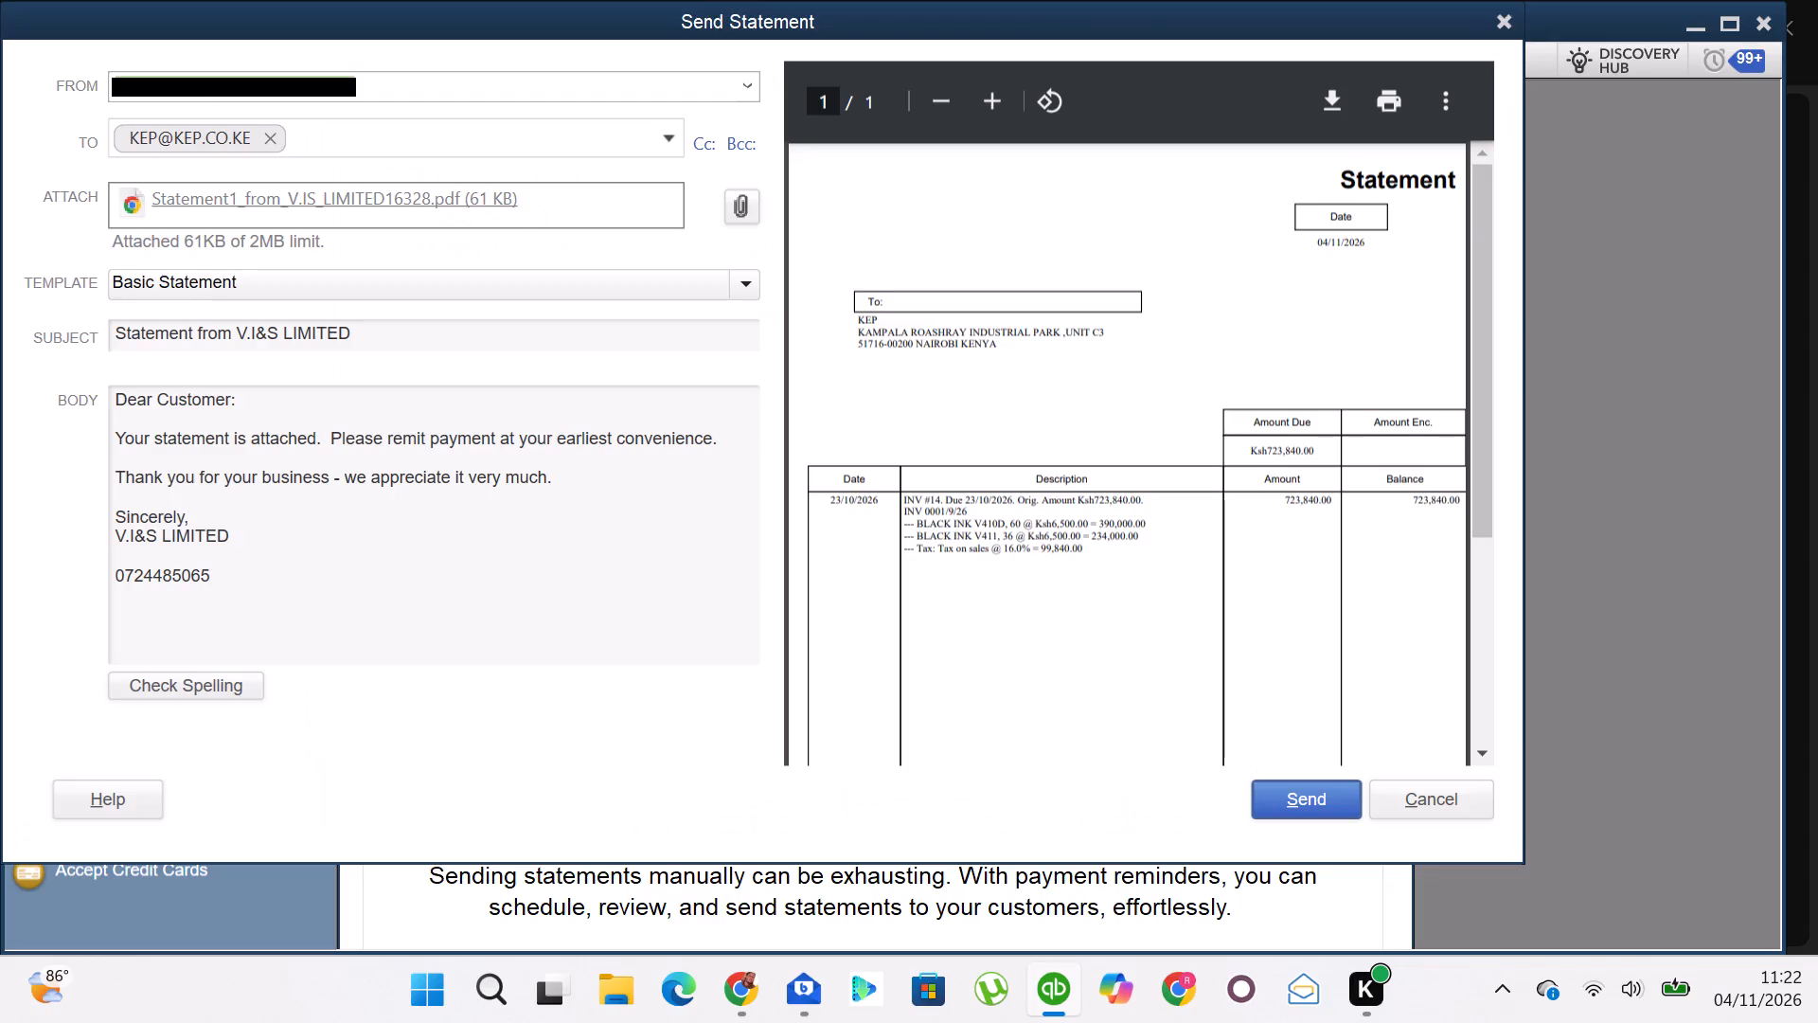
pyautogui.click(273, 133)
pyautogui.click(294, 138)
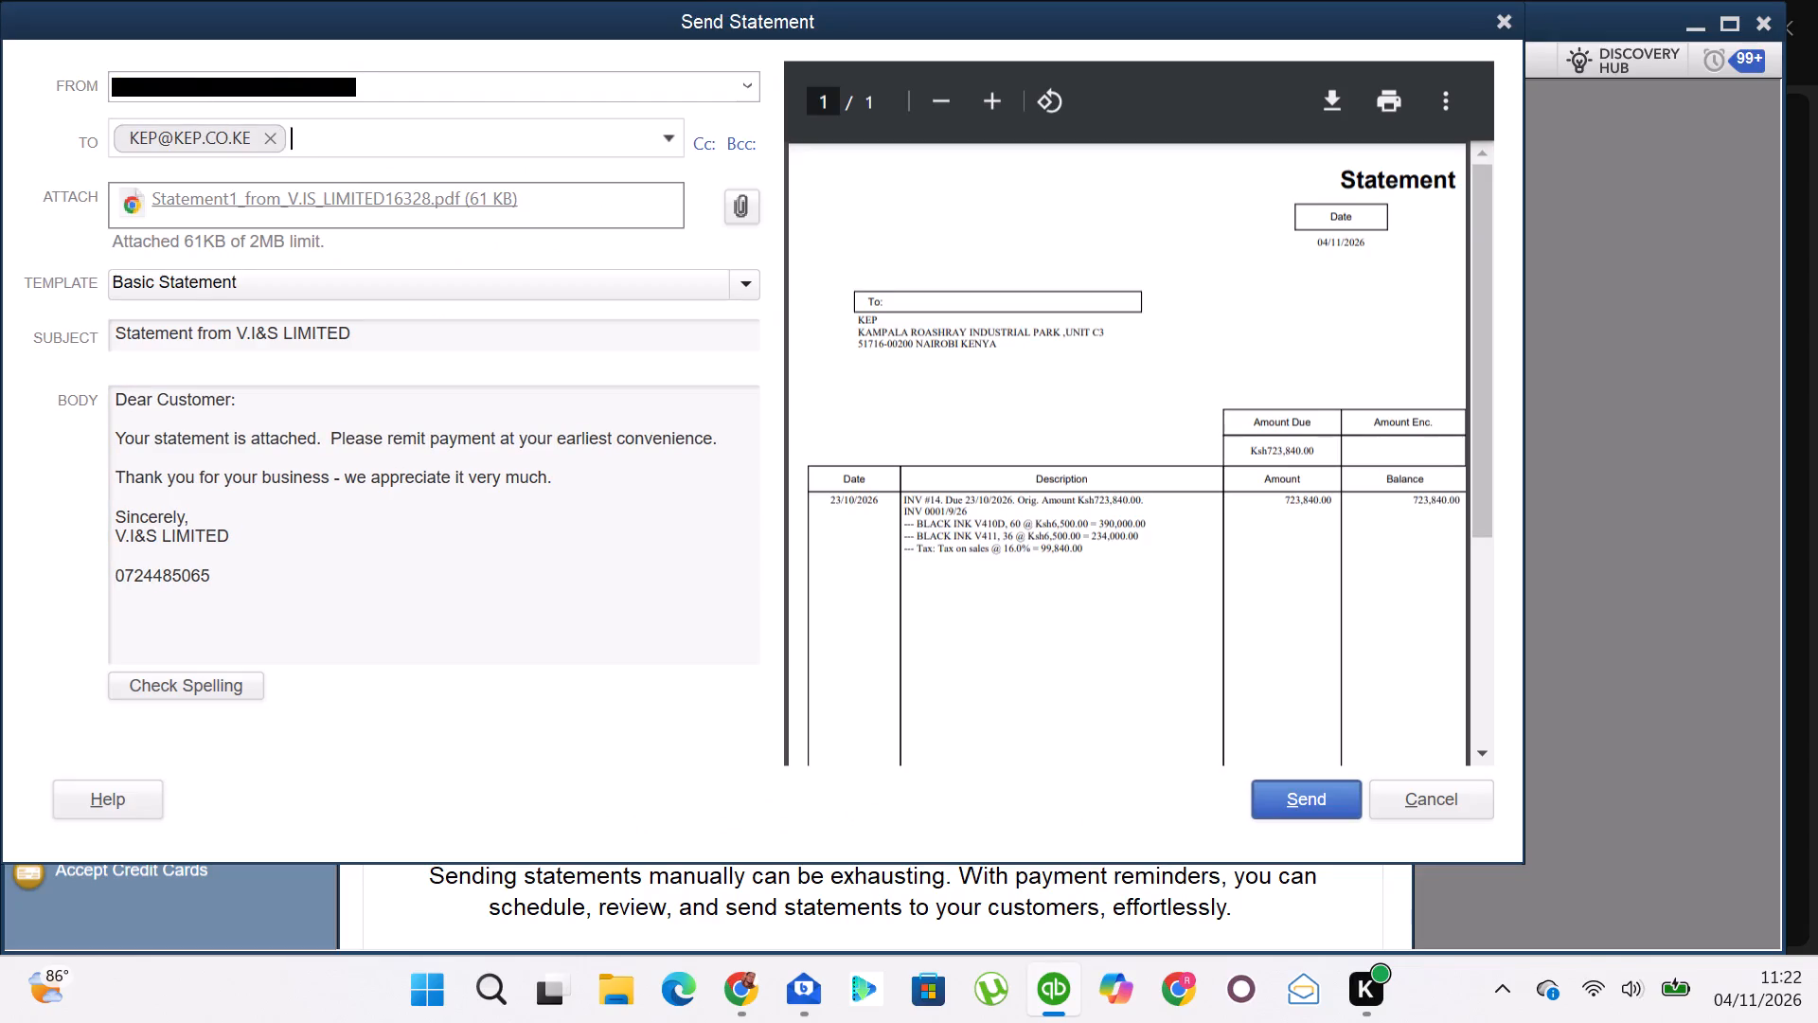
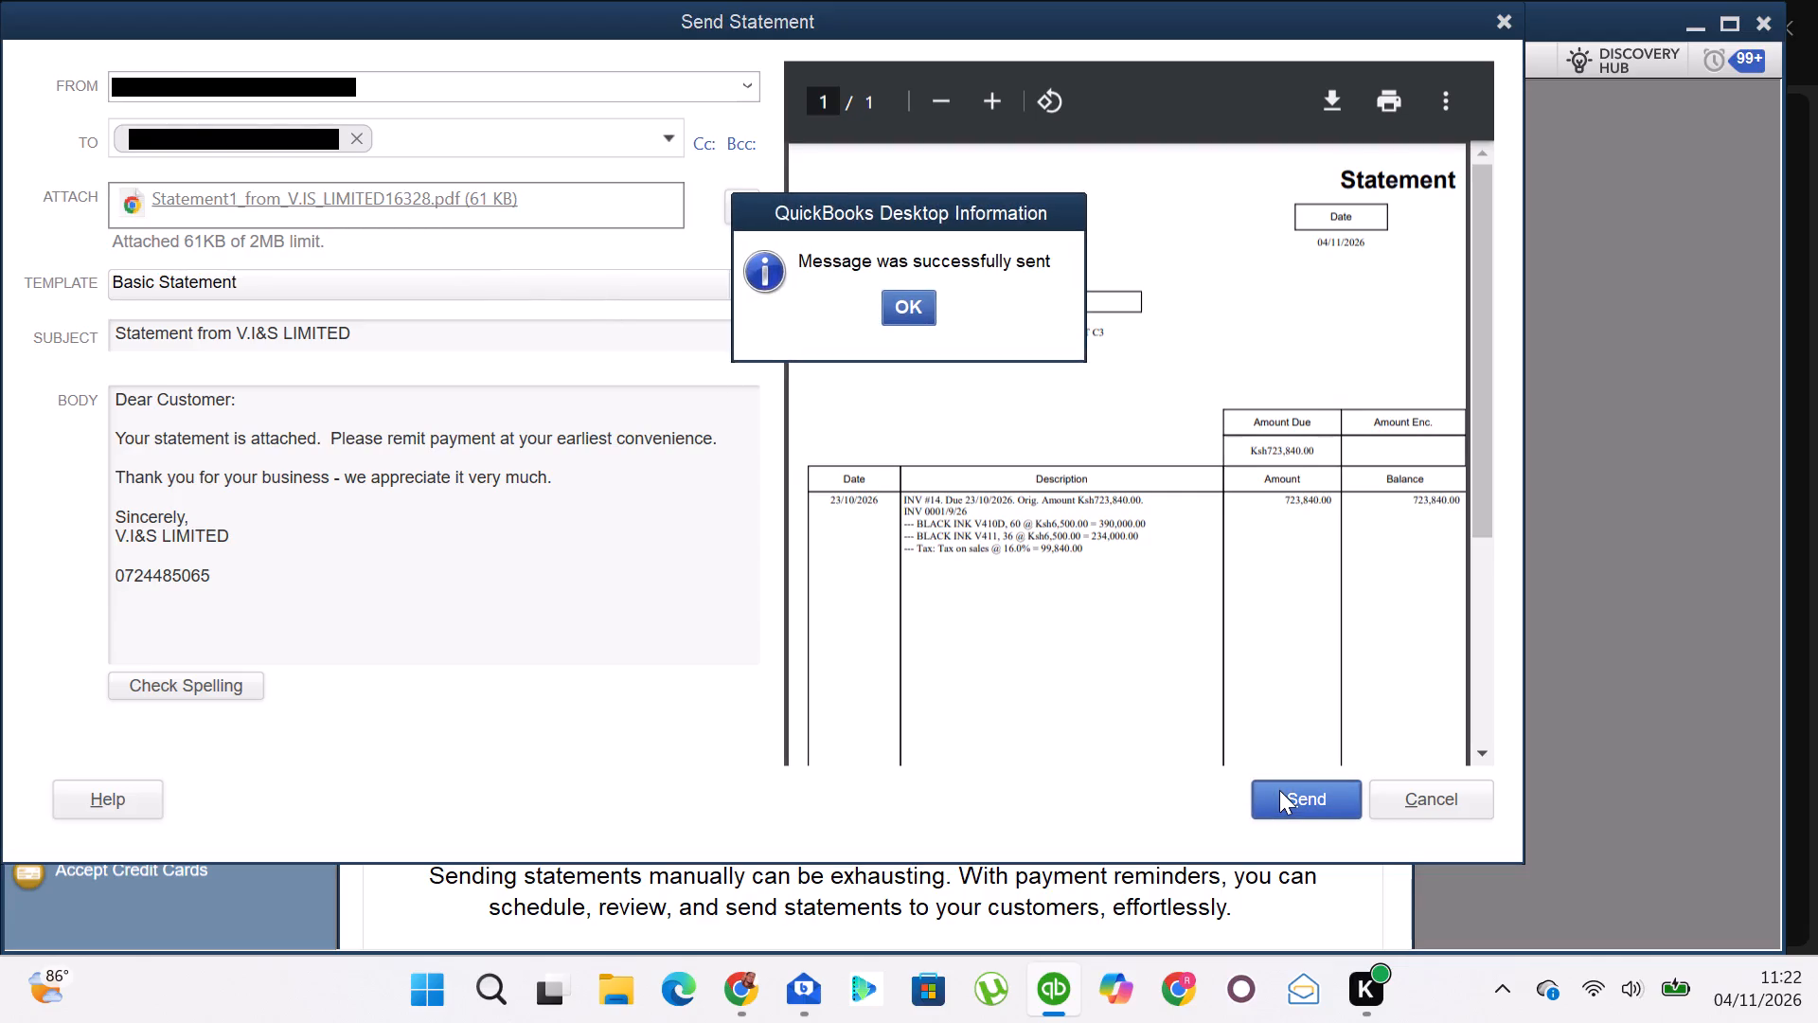
# Finish sending KEP's statement without saving the new email address for future emails, and close the Create Statements window.
pyautogui.click(917, 310)
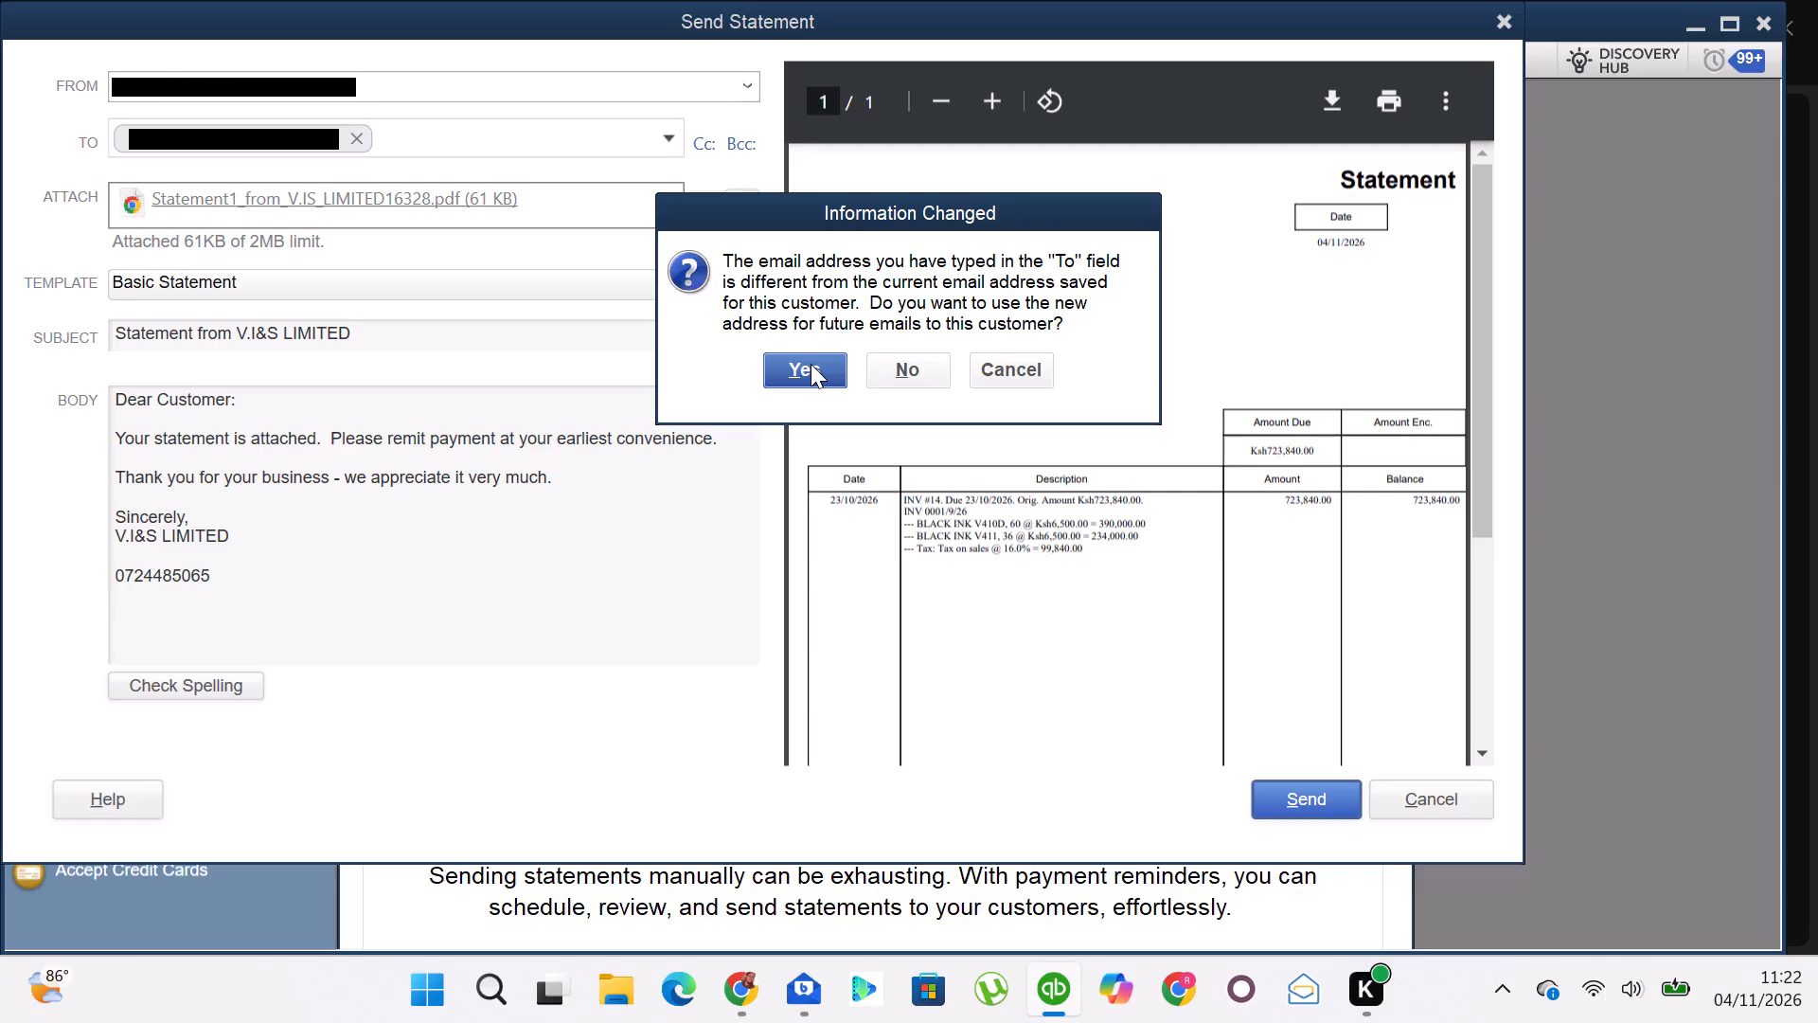
pyautogui.click(880, 375)
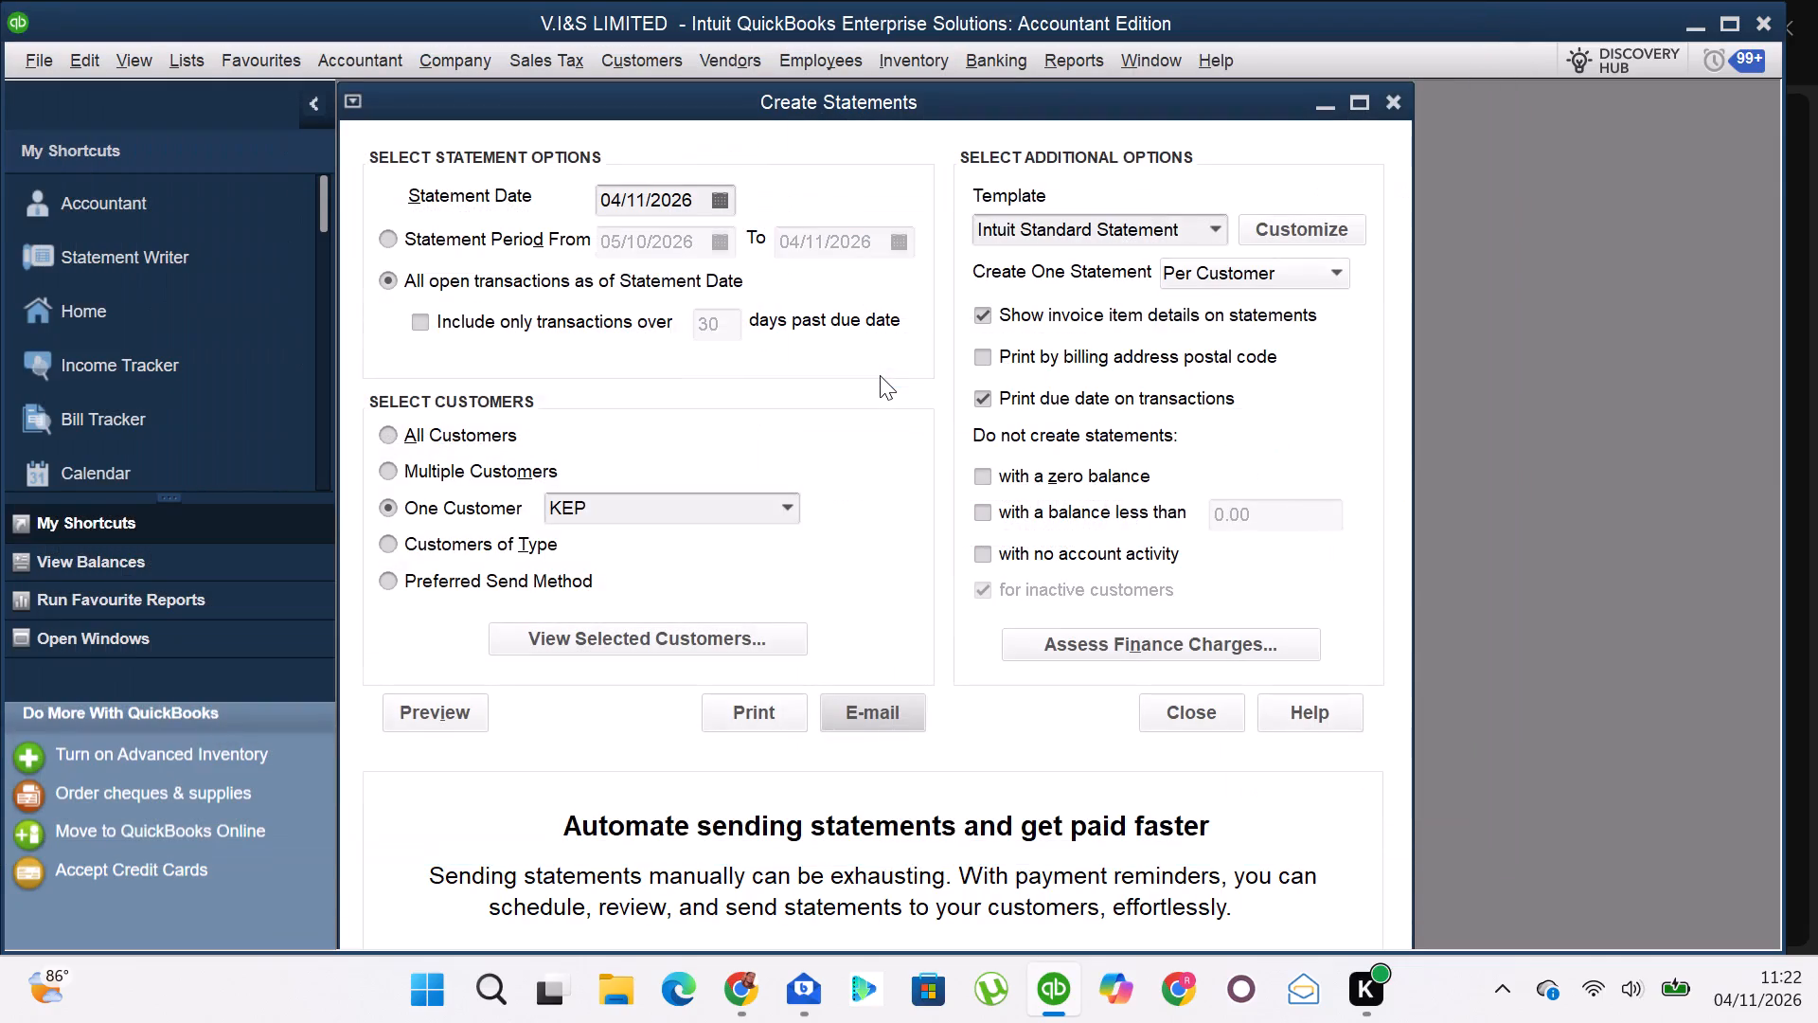
pyautogui.click(1390, 102)
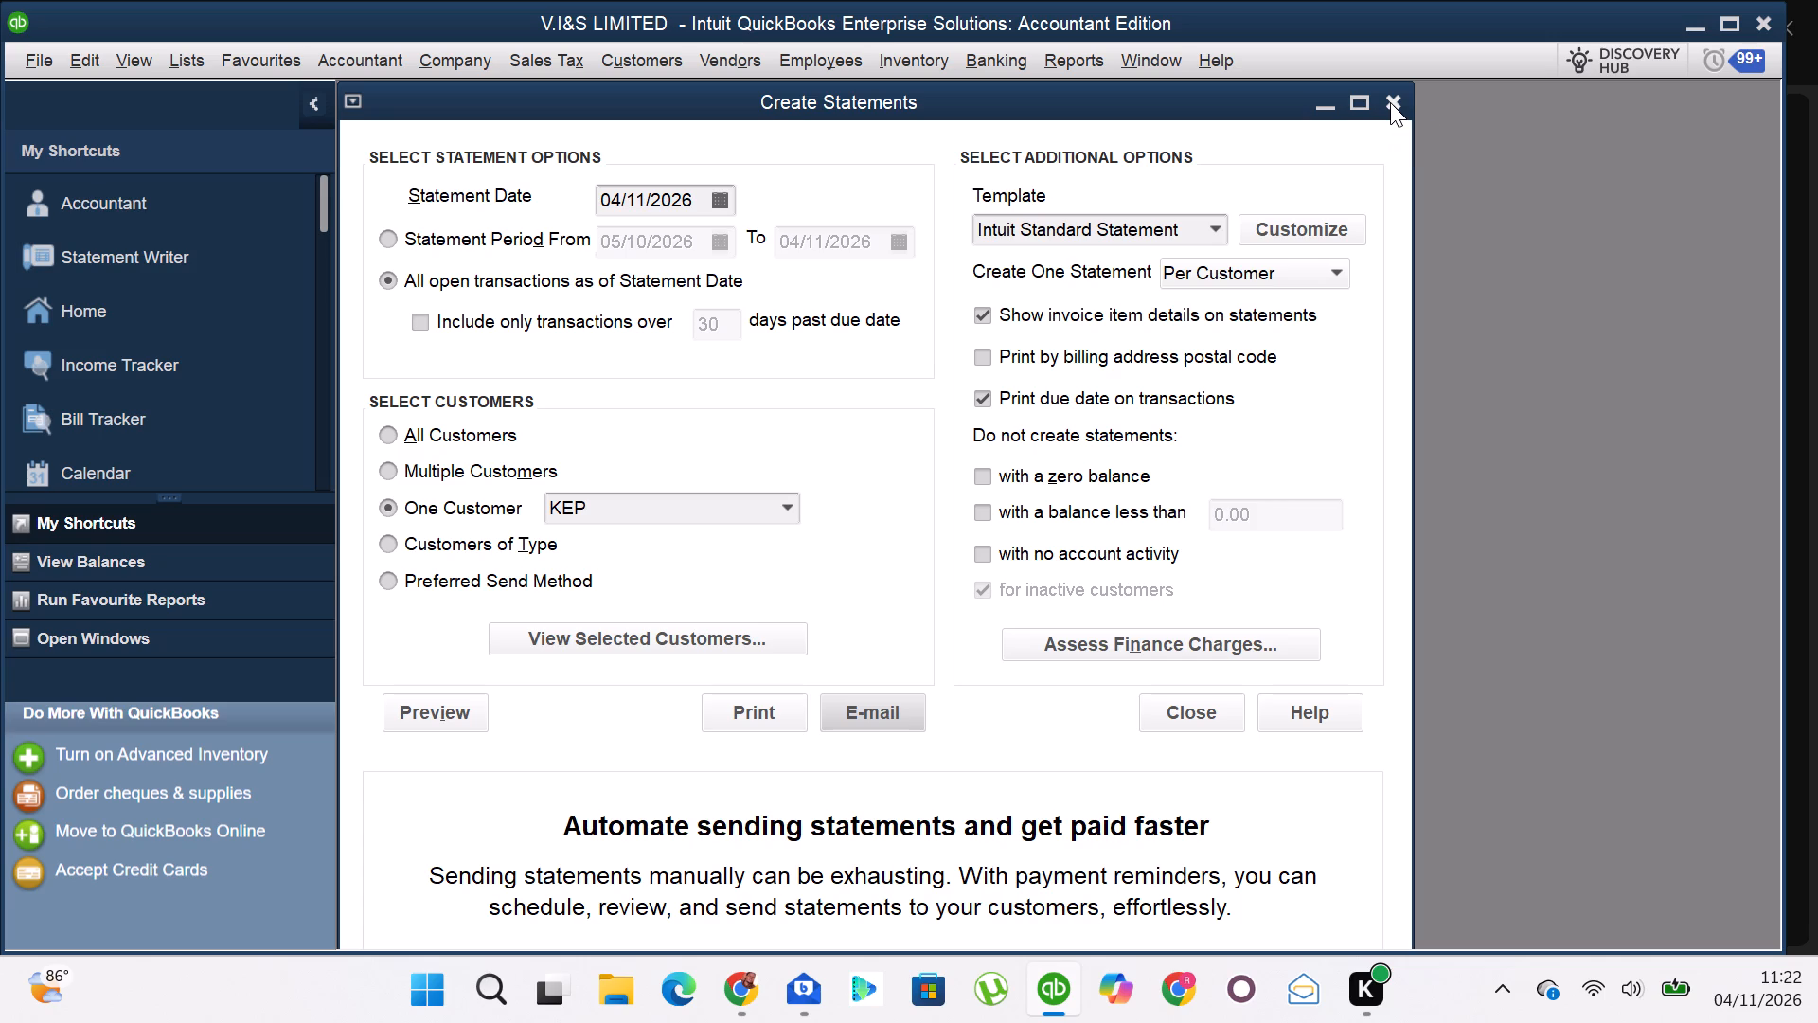
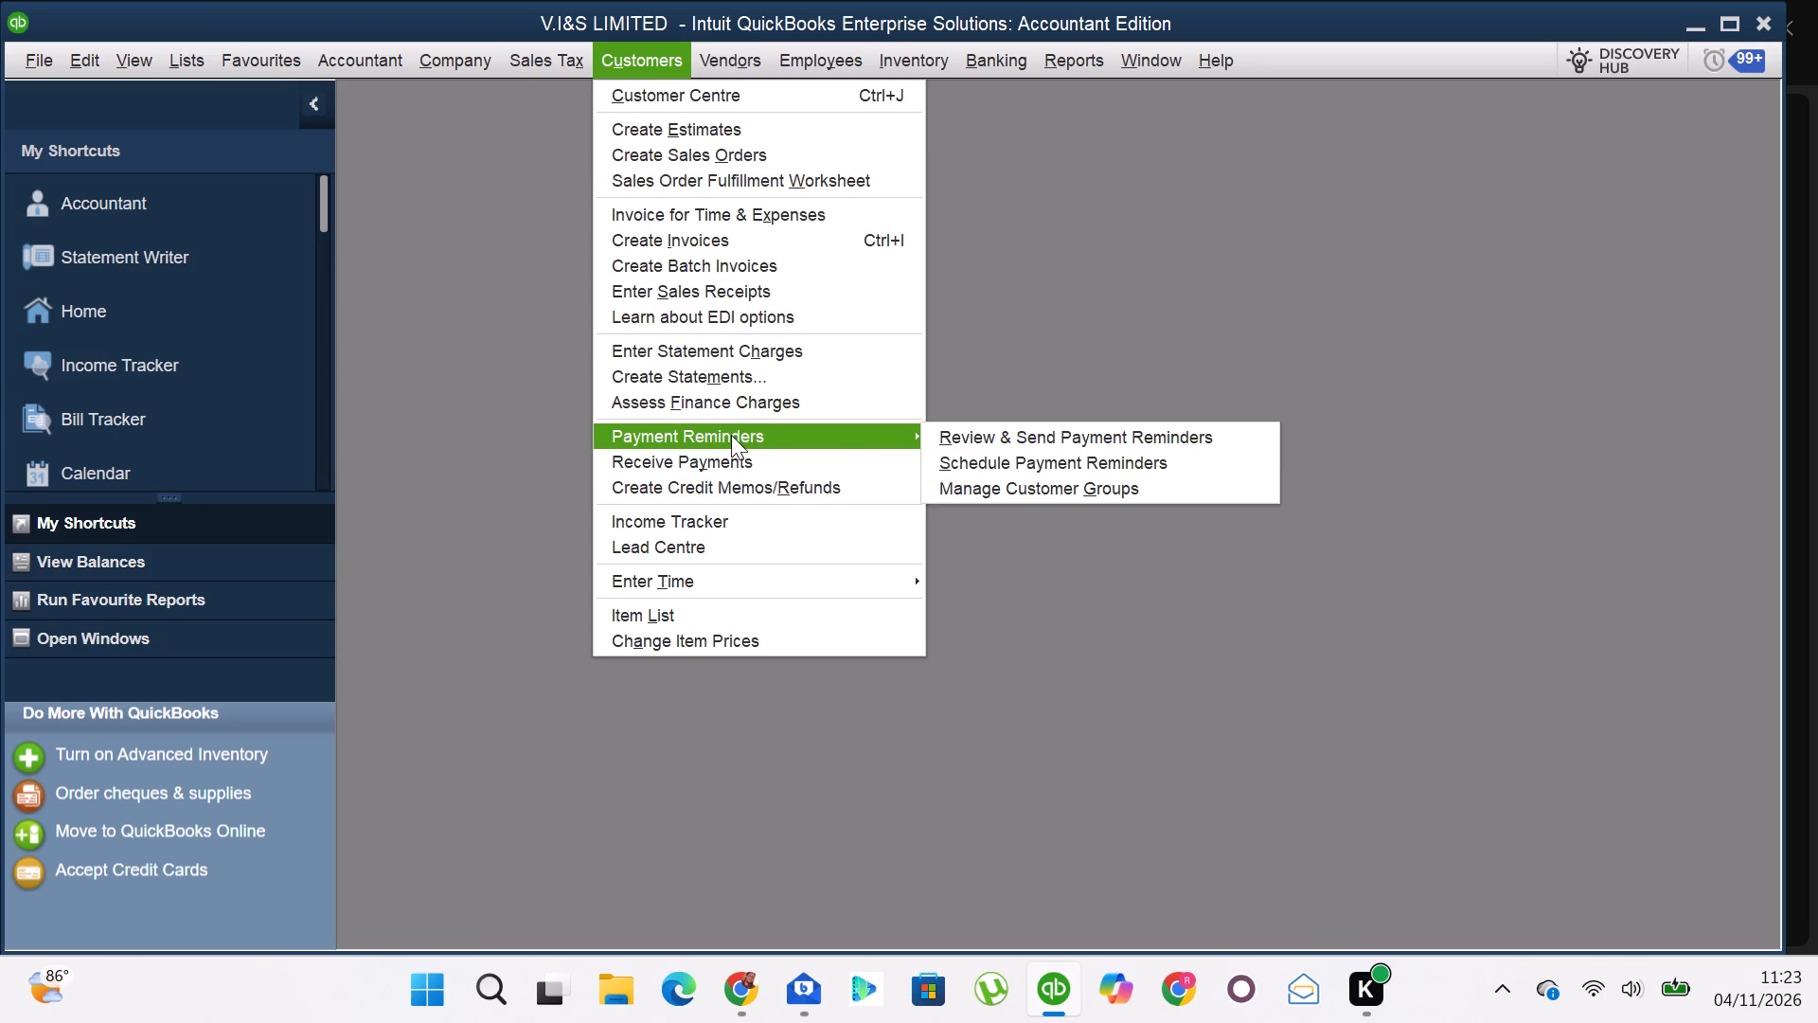
pyautogui.click(1001, 470)
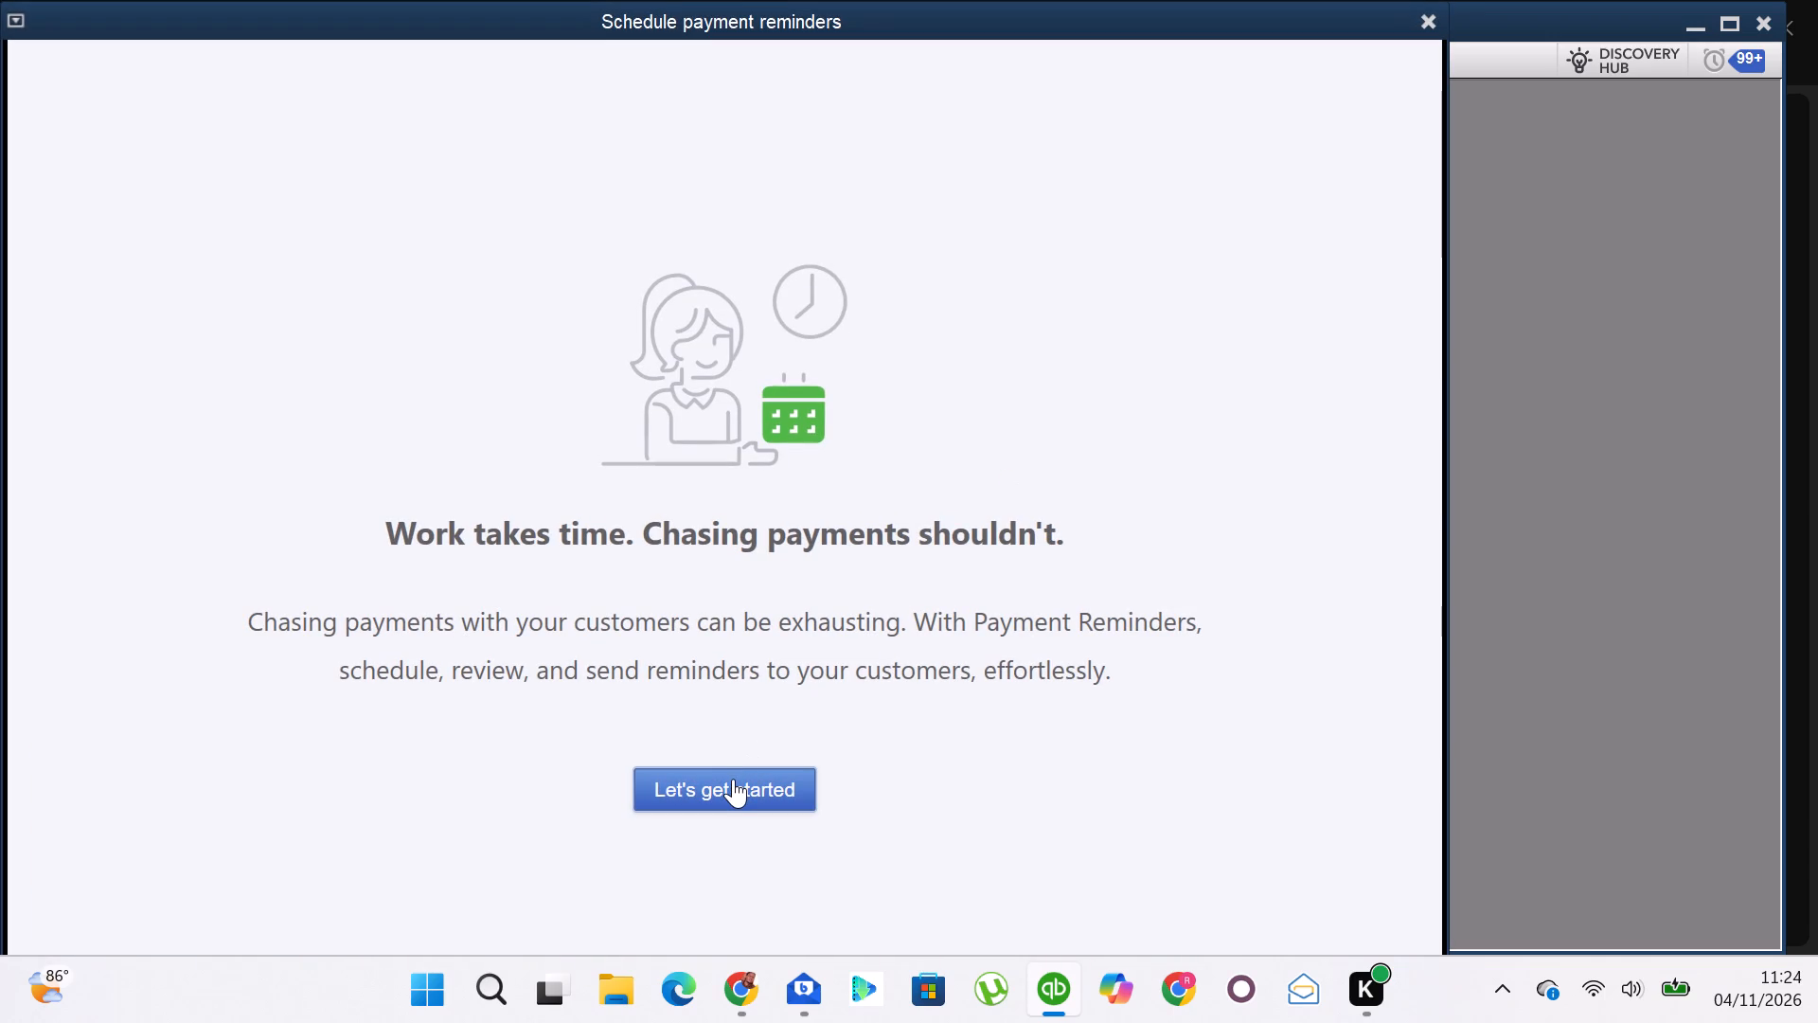
pyautogui.click(732, 779)
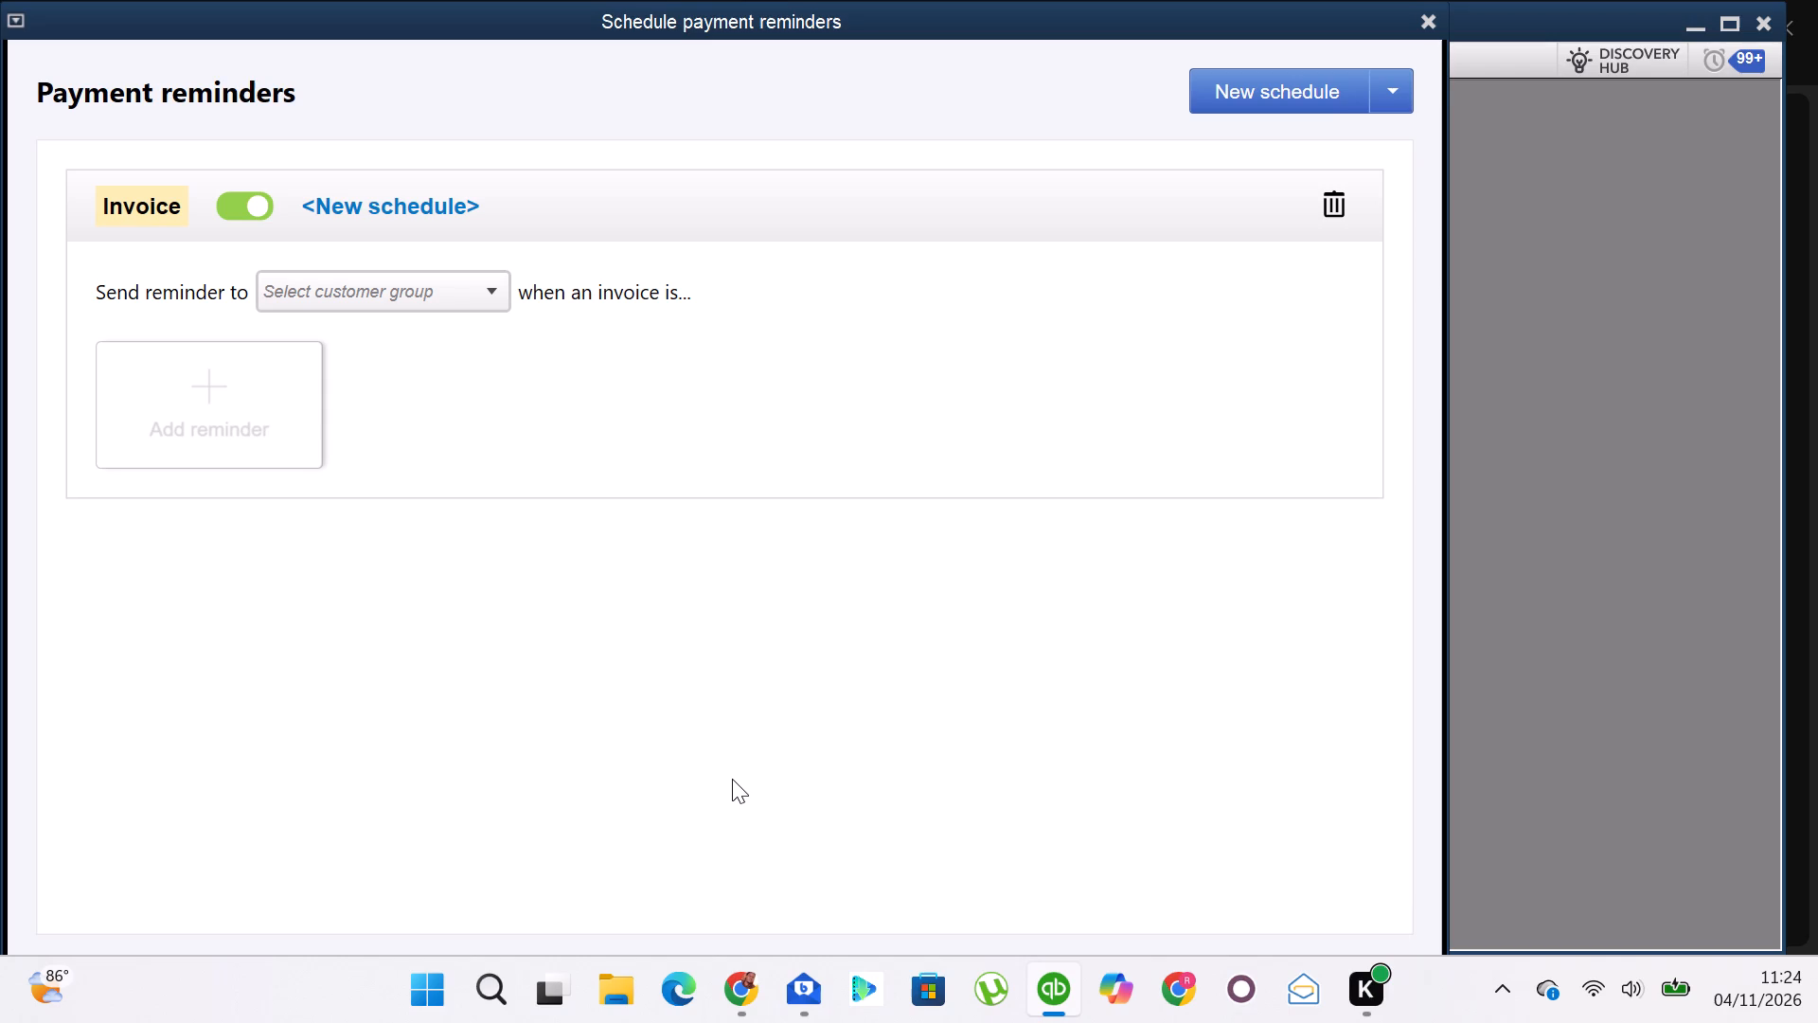
# Add a new customer group for the invoice reminder schedule, entering Lilian in the group name.
pyautogui.click(444, 294)
pyautogui.click(437, 292)
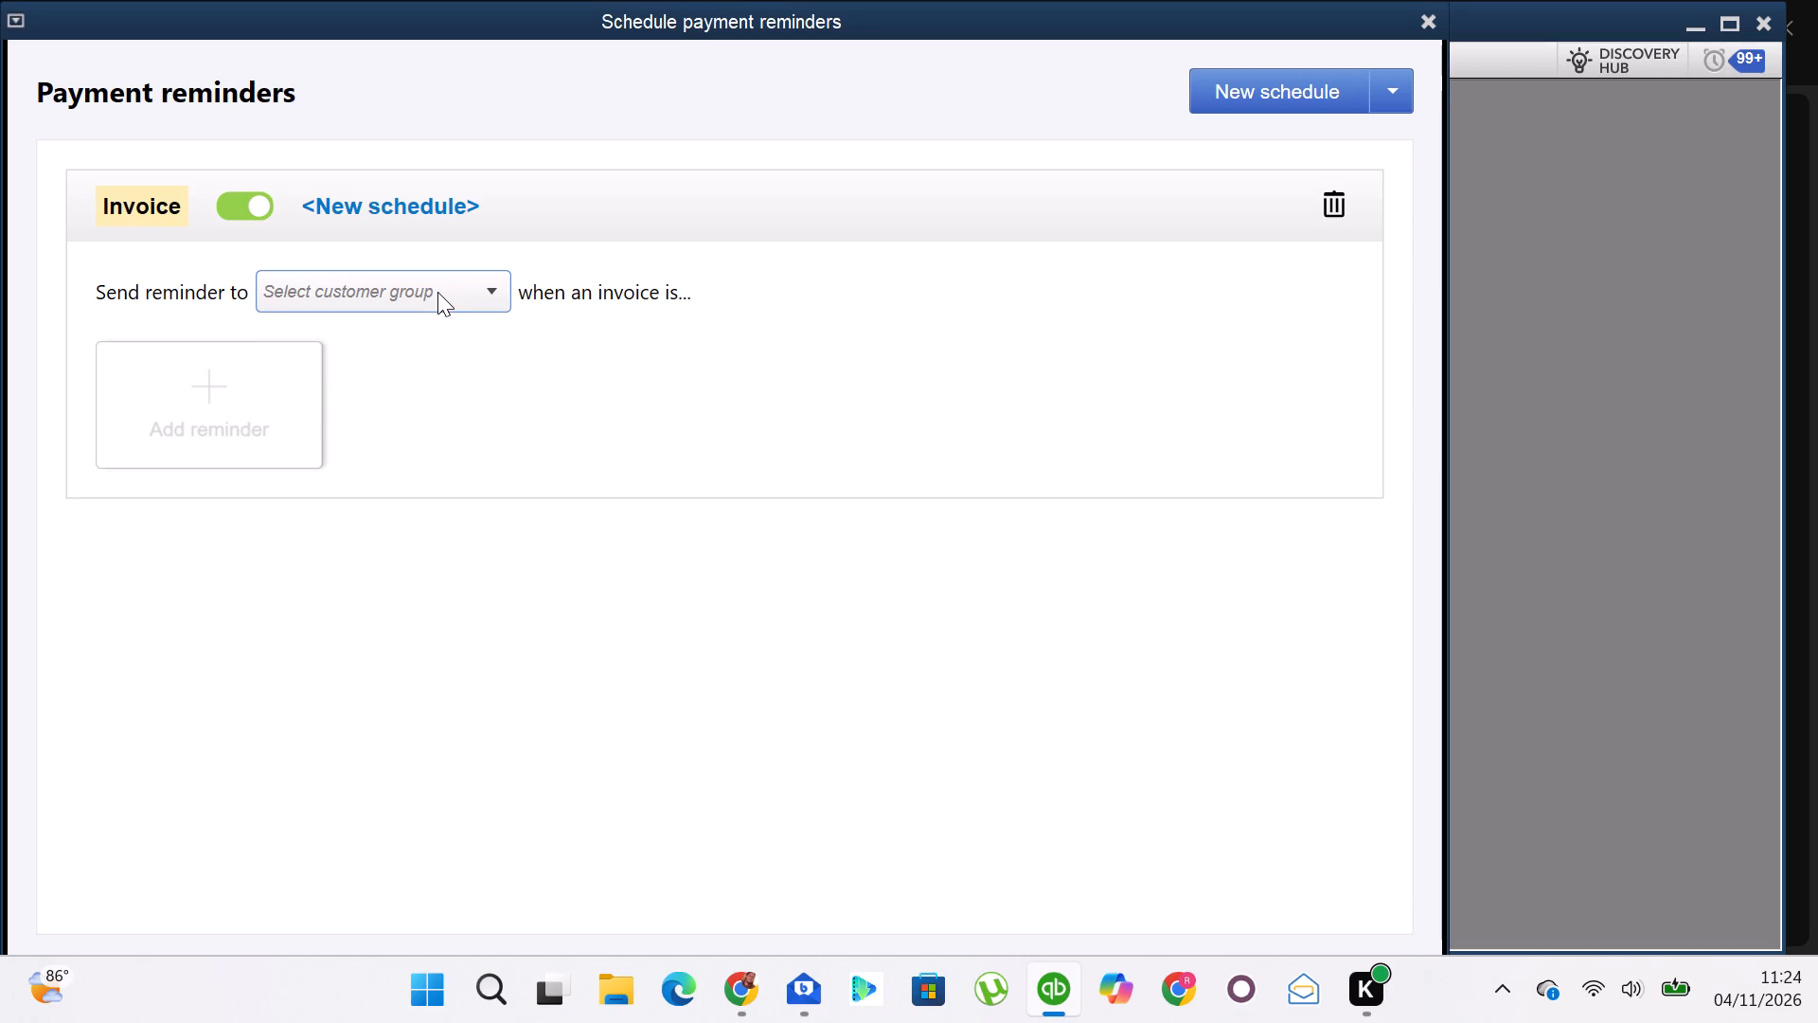
pyautogui.click(437, 292)
pyautogui.press('k')
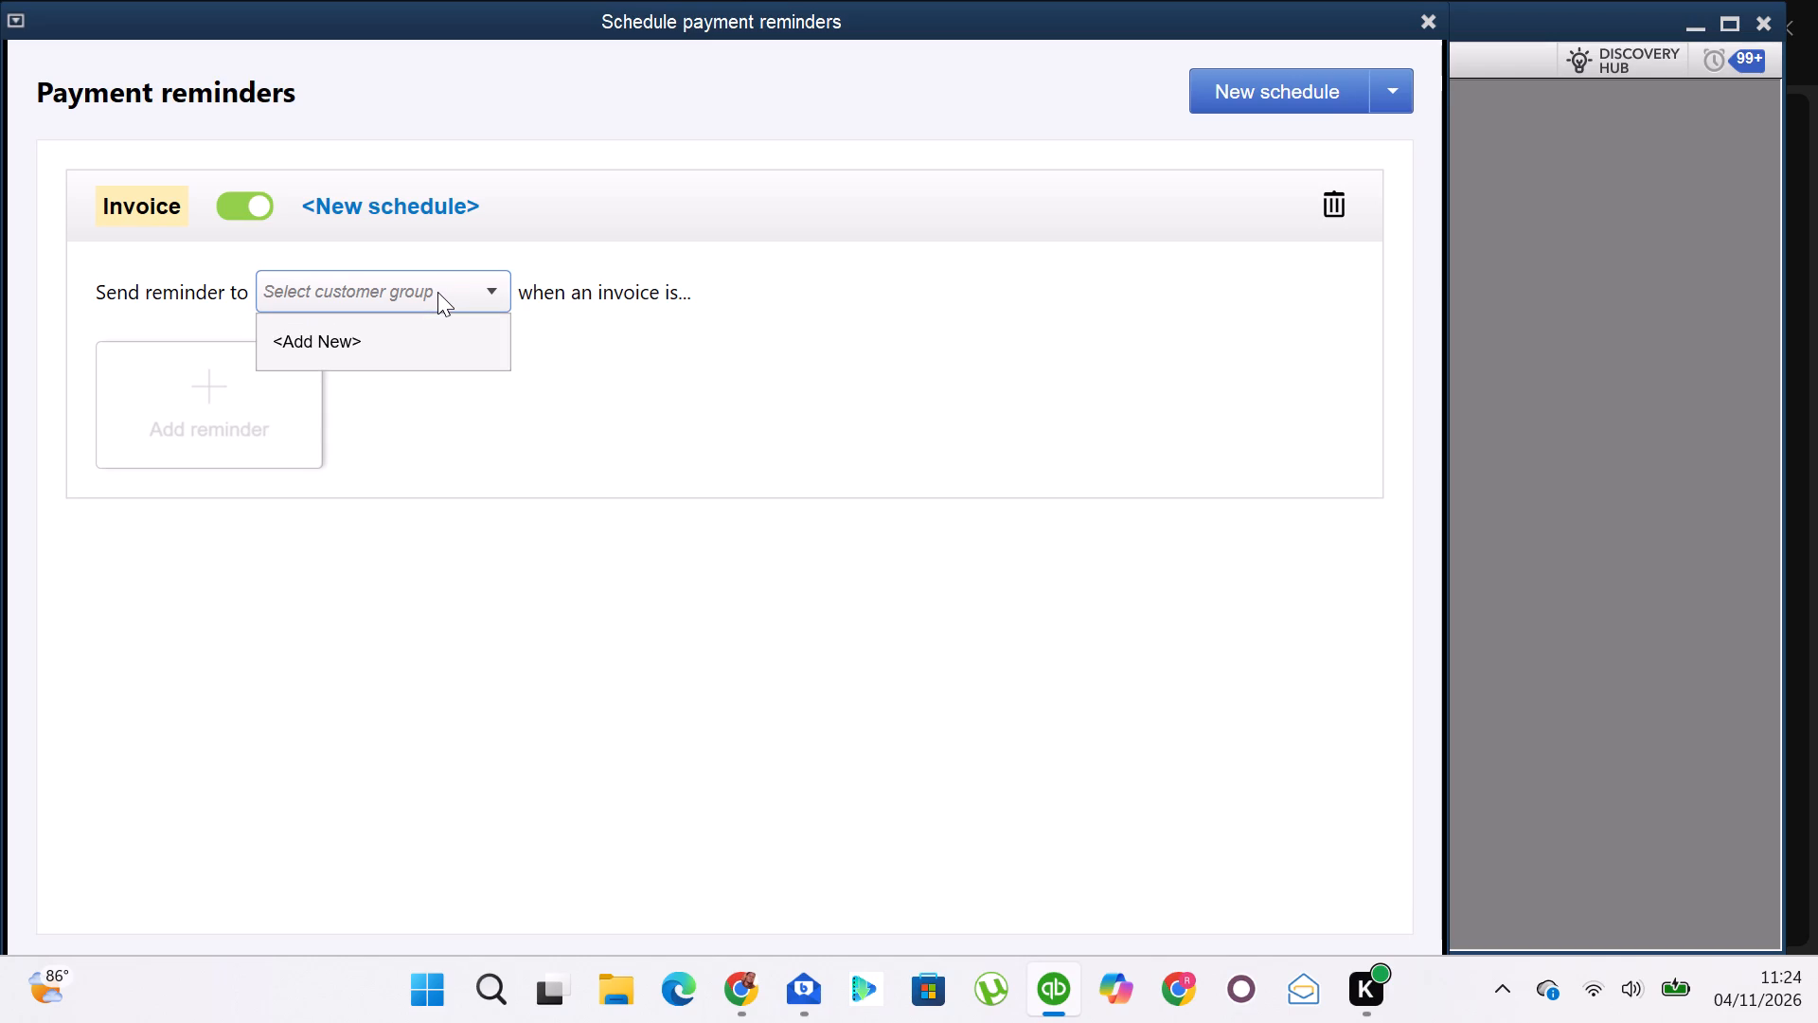
pyautogui.click(495, 289)
pyautogui.click(495, 287)
pyautogui.click(378, 341)
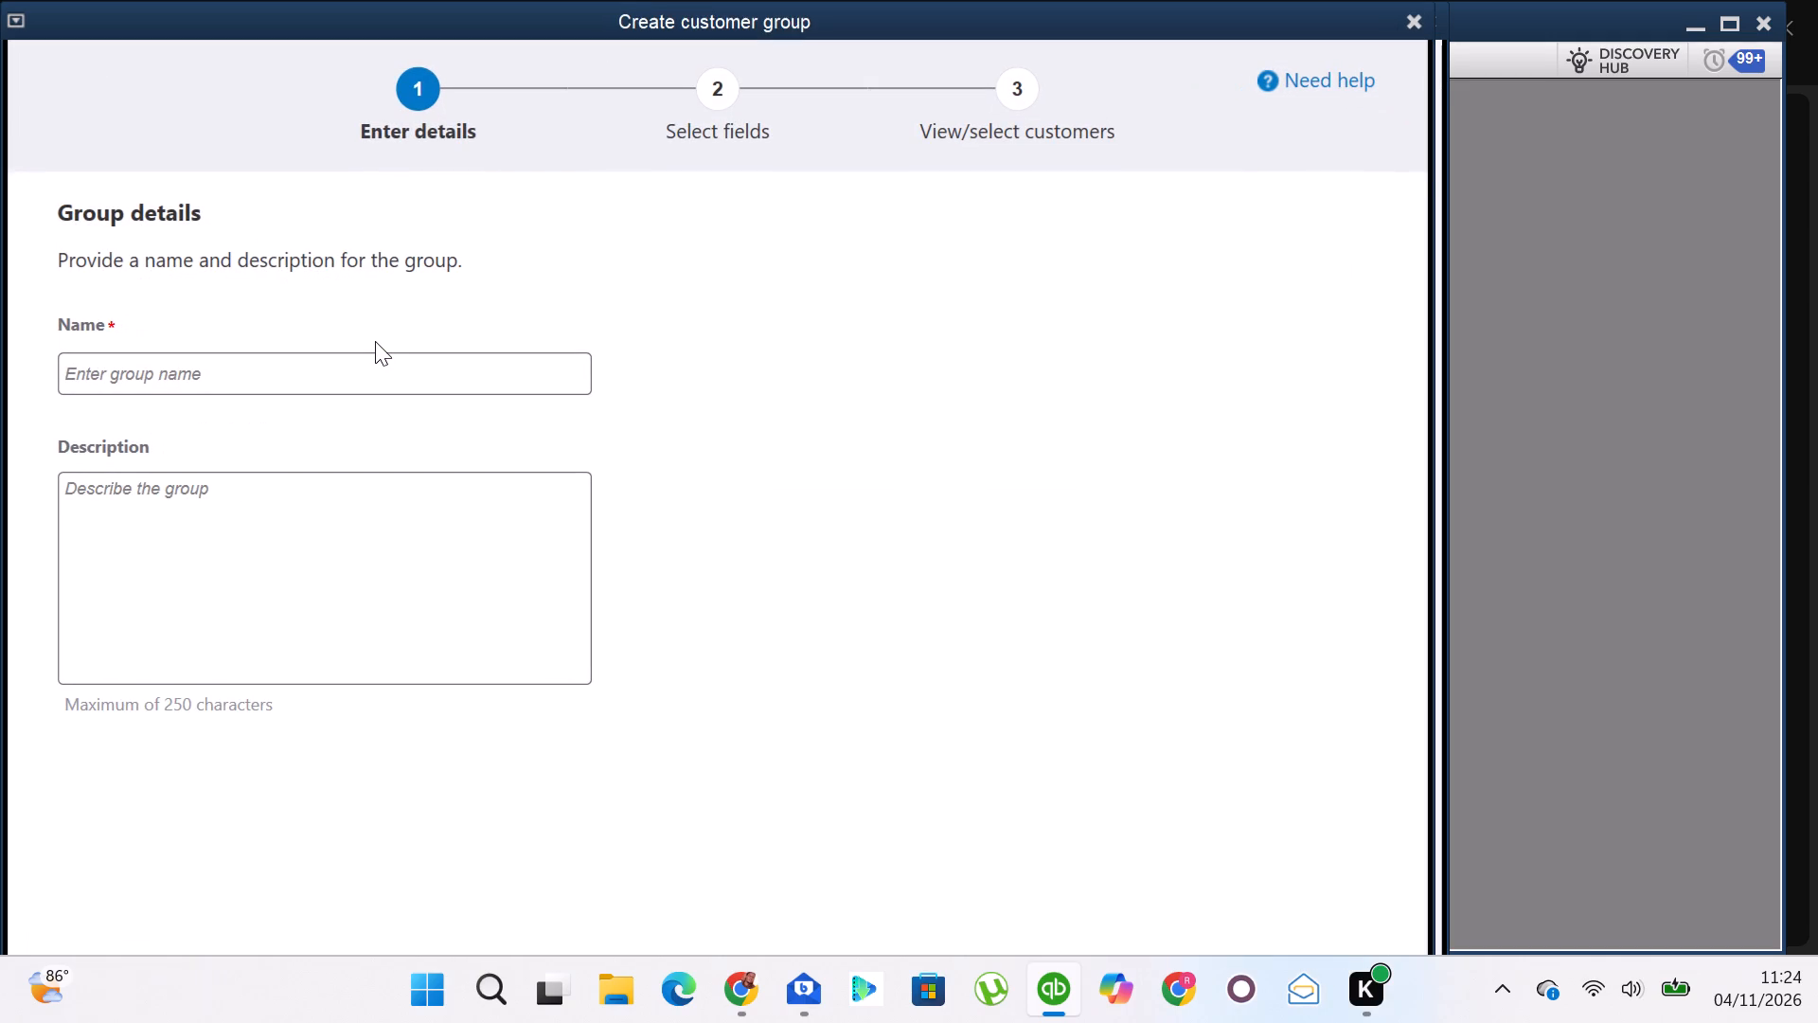
pyautogui.click(326, 376)
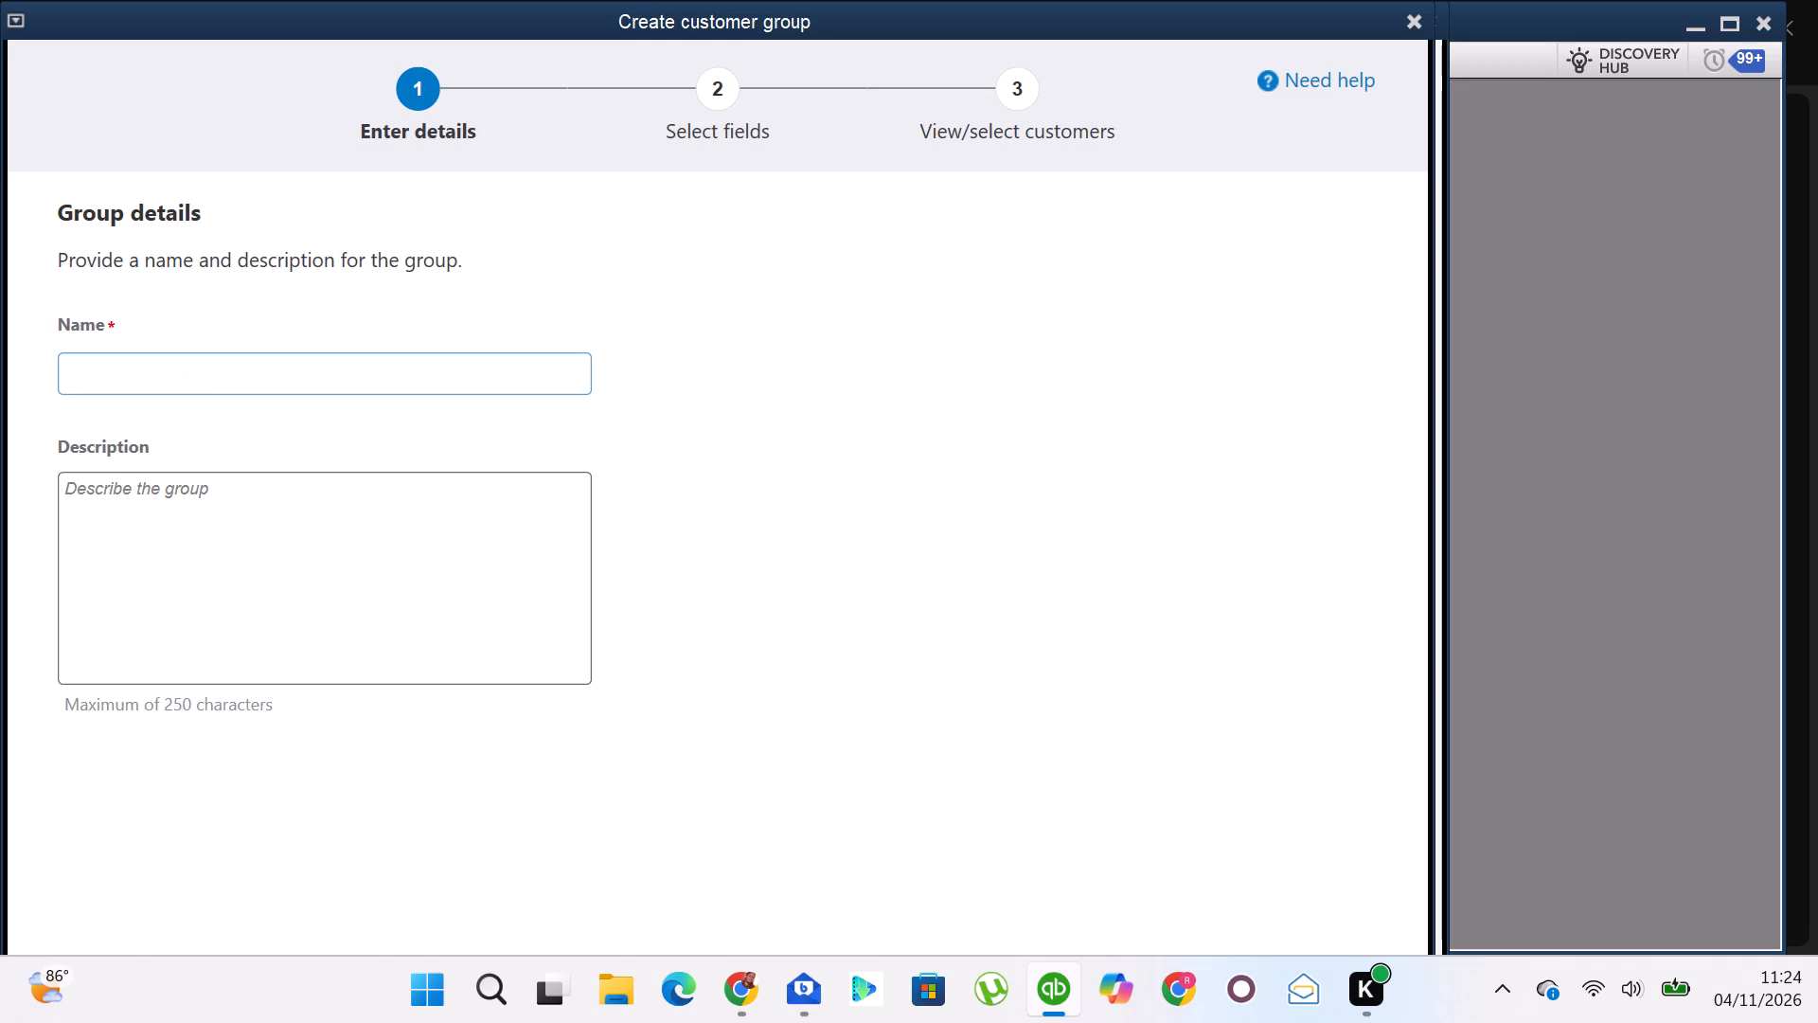
pyautogui.write('Lilian')
pyautogui.press('space')
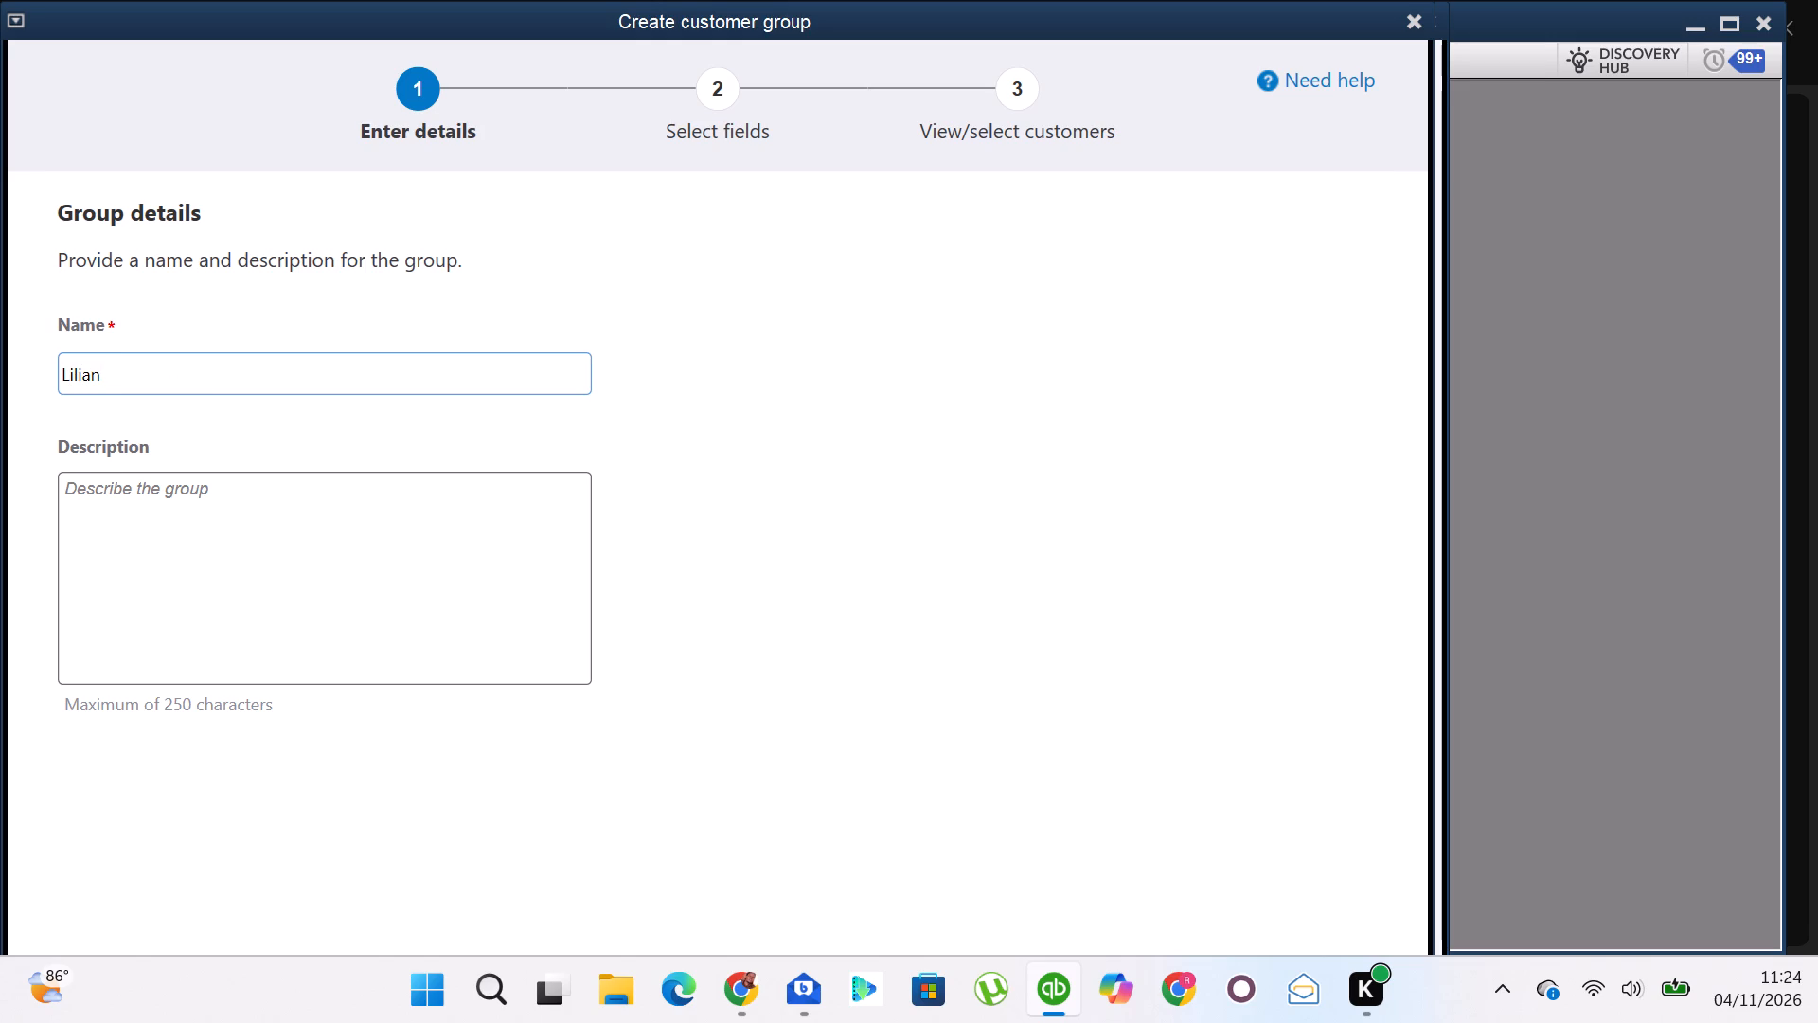
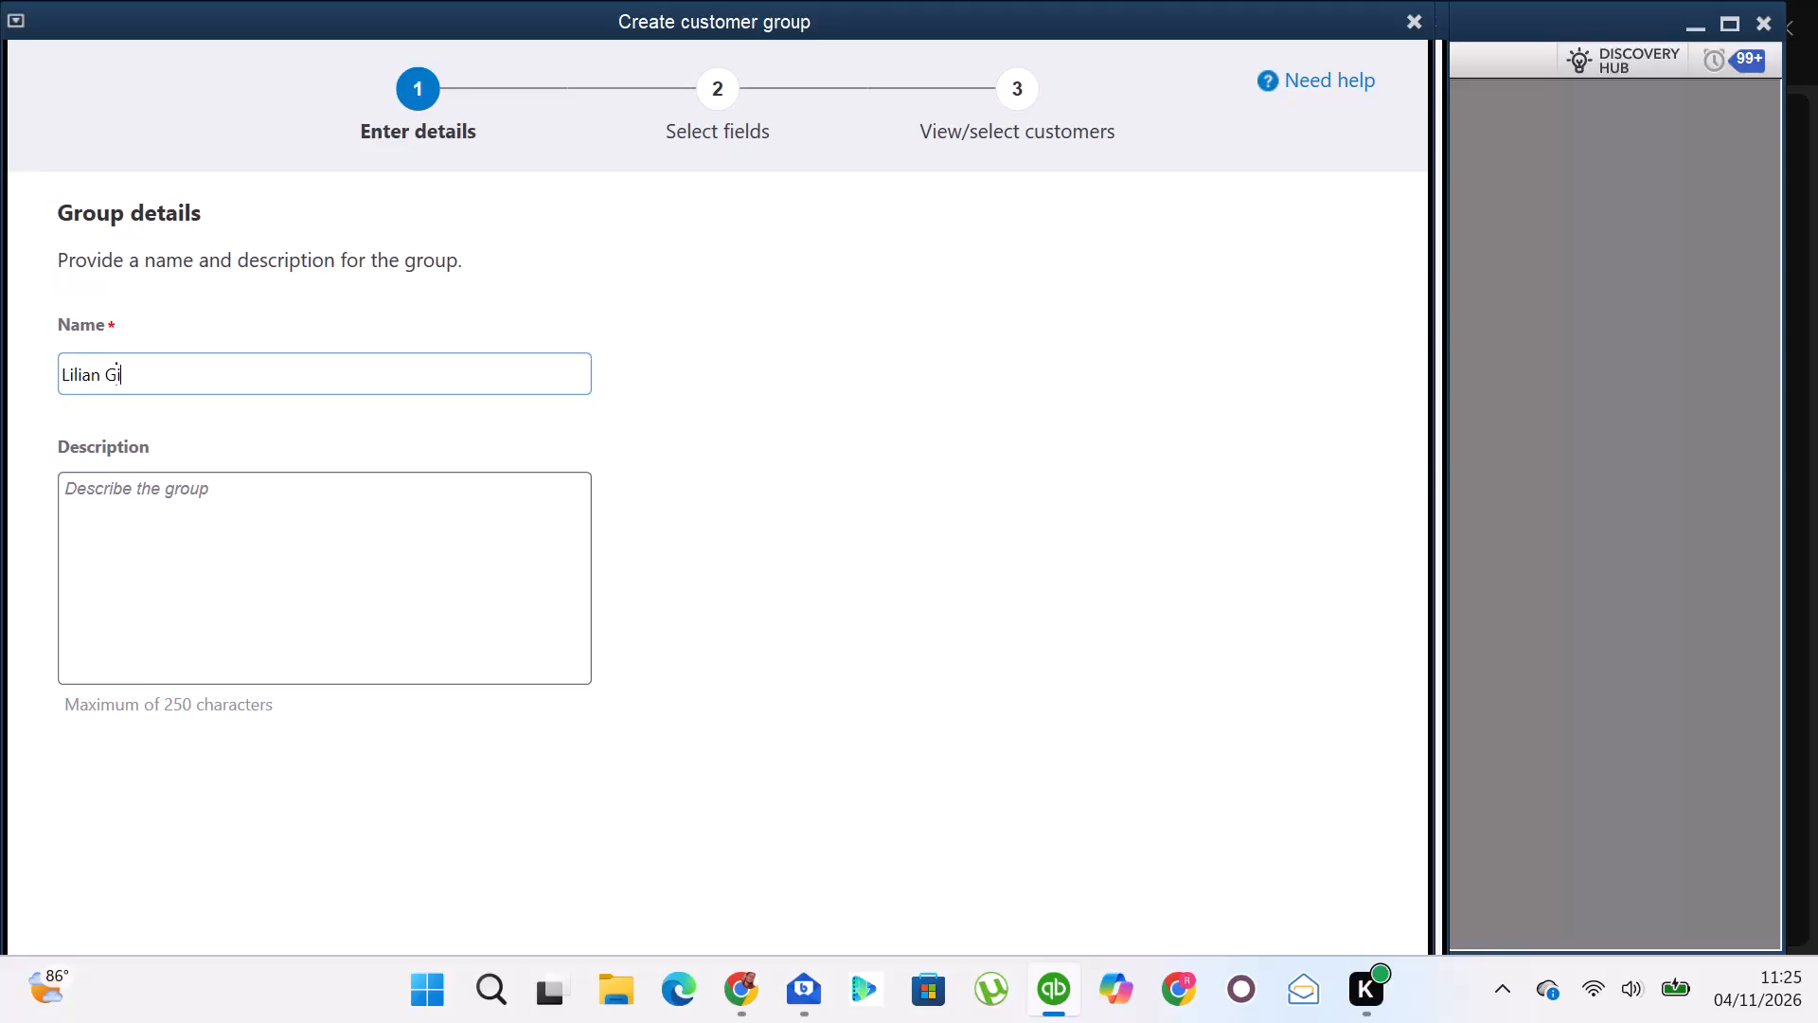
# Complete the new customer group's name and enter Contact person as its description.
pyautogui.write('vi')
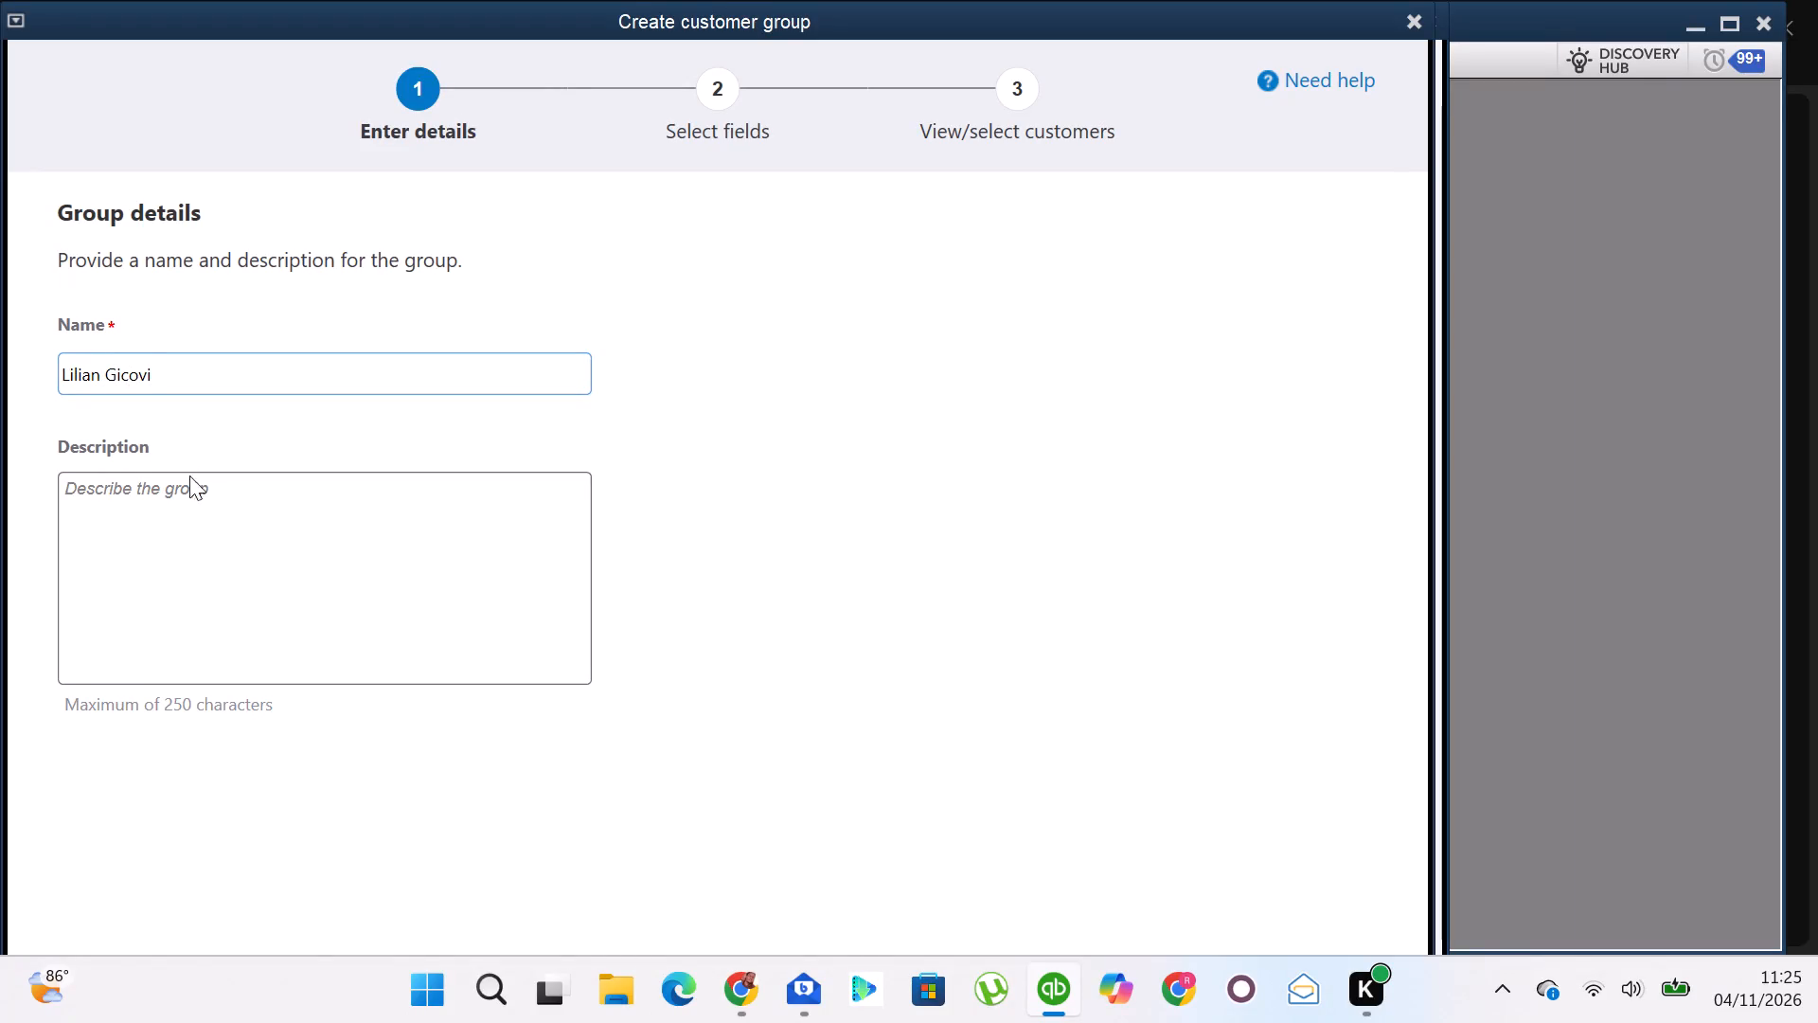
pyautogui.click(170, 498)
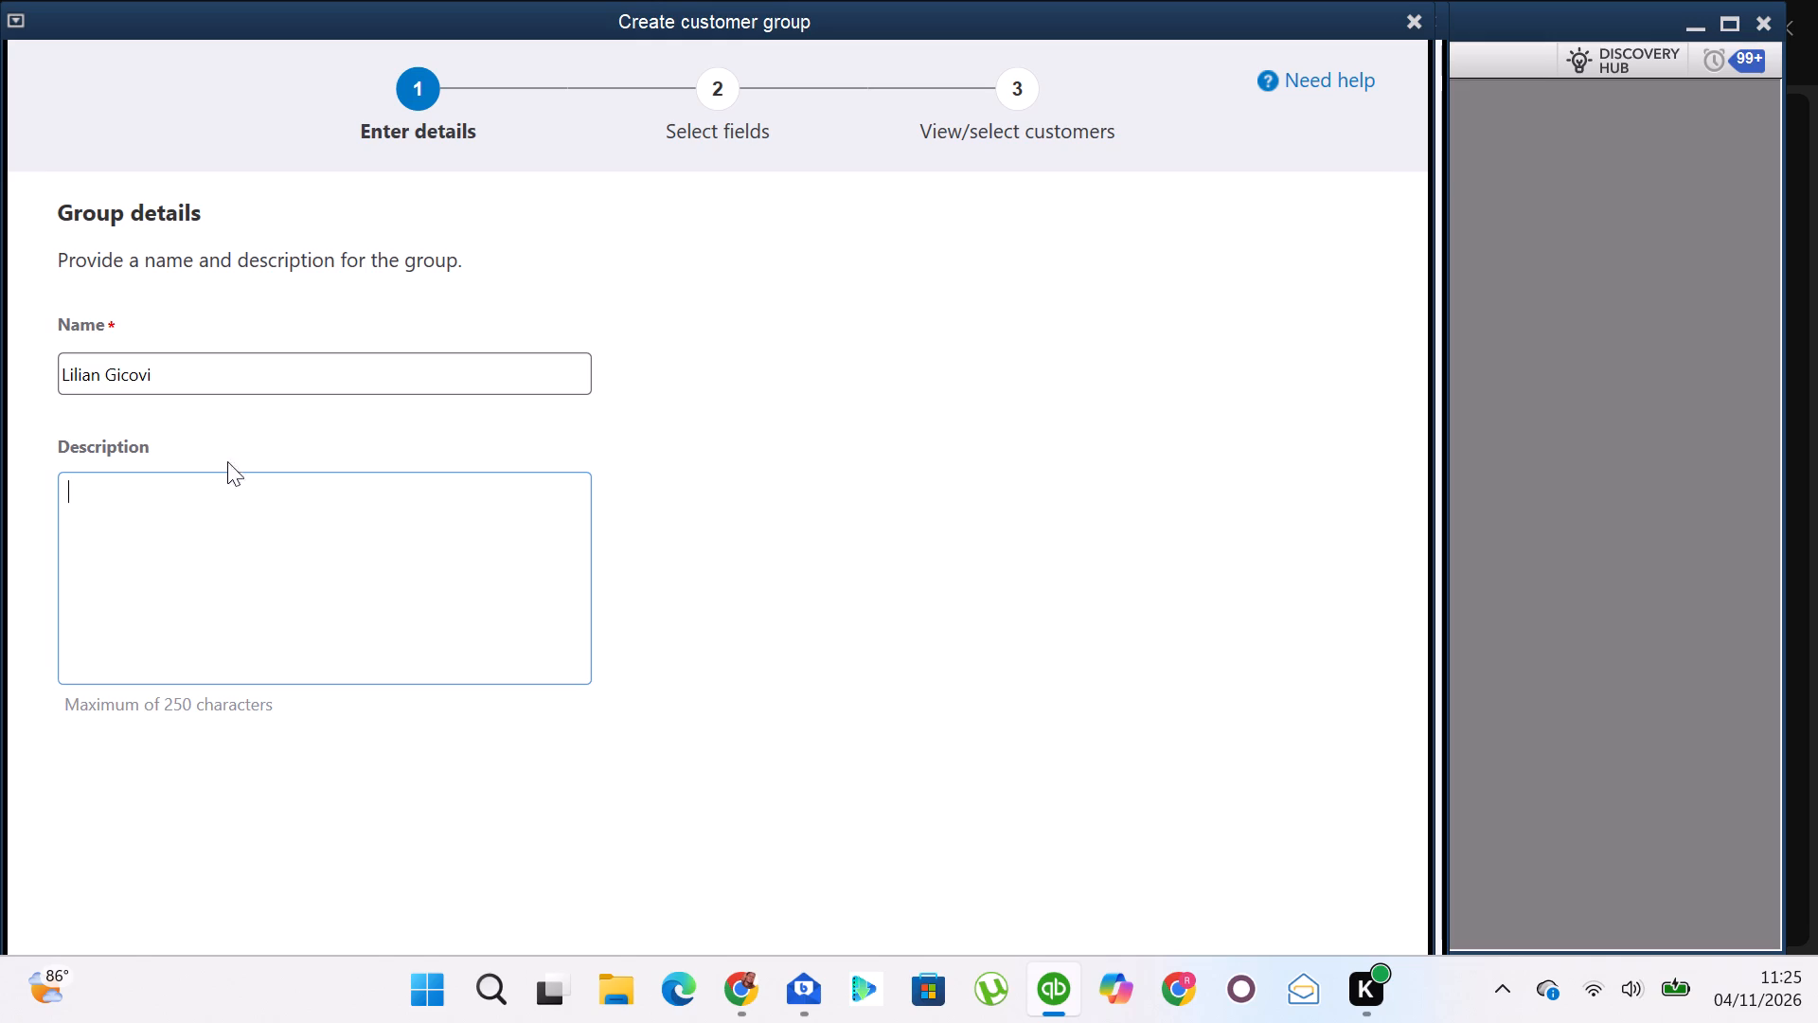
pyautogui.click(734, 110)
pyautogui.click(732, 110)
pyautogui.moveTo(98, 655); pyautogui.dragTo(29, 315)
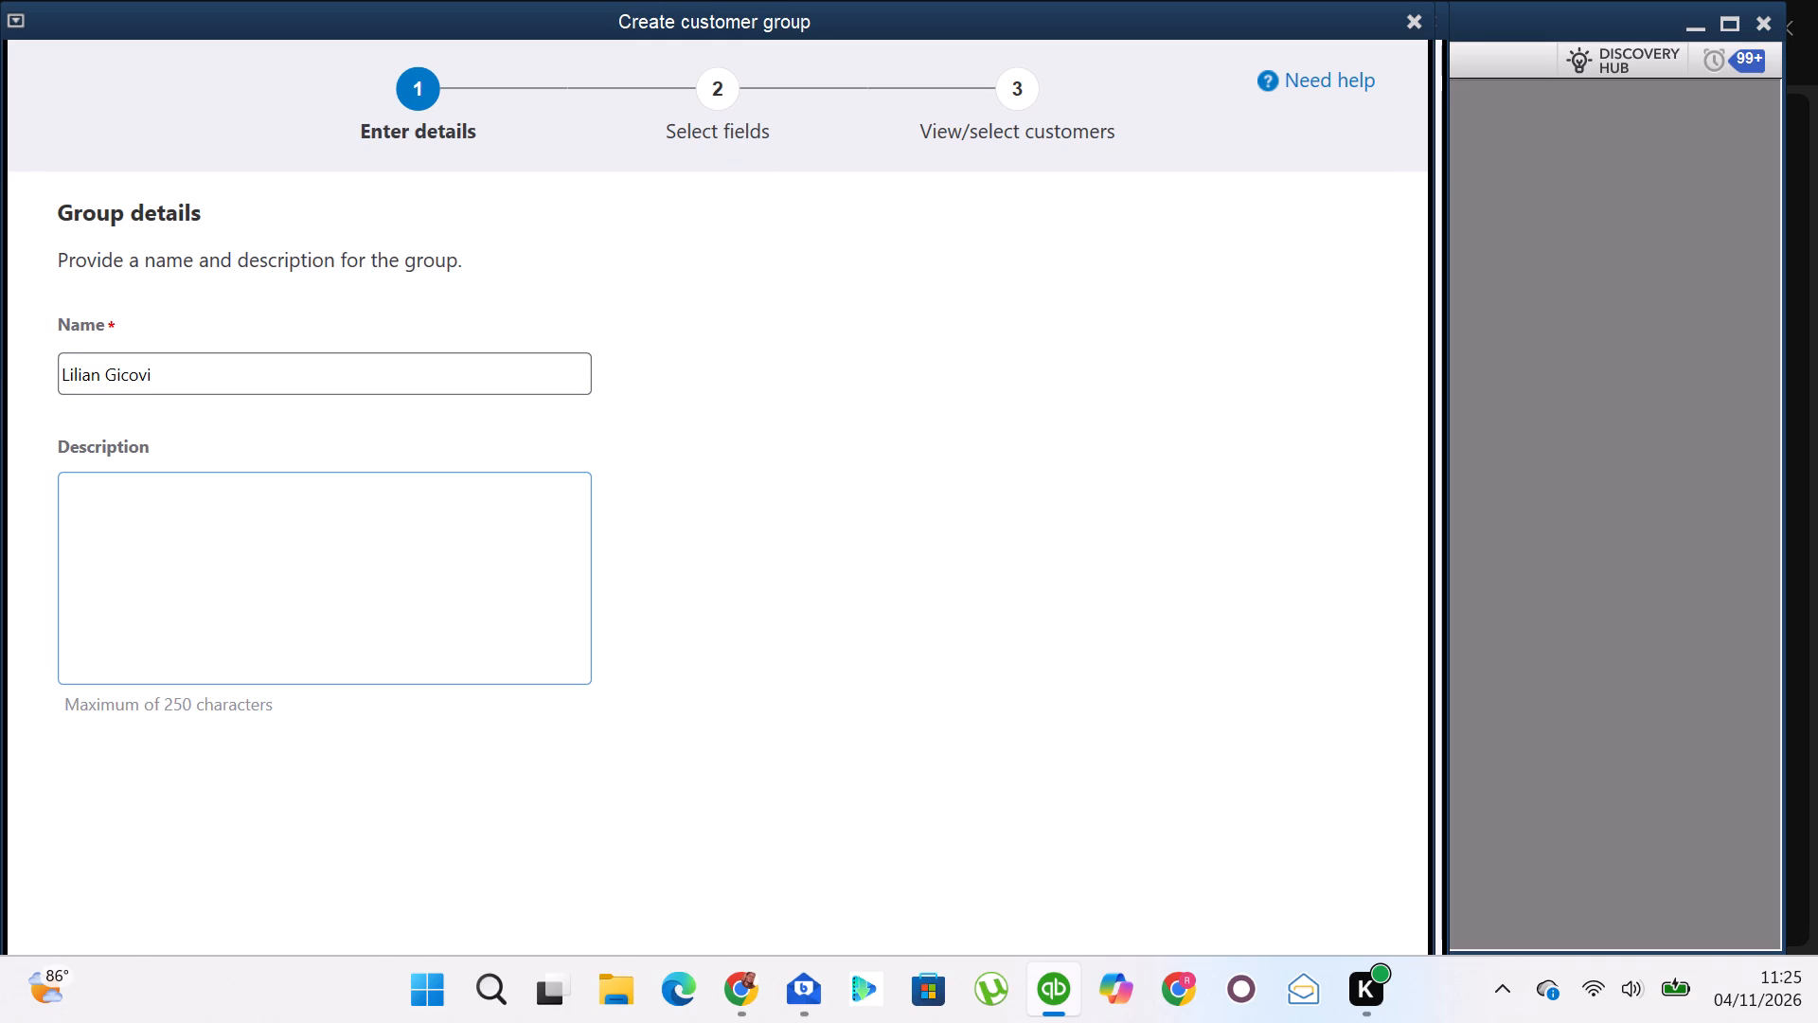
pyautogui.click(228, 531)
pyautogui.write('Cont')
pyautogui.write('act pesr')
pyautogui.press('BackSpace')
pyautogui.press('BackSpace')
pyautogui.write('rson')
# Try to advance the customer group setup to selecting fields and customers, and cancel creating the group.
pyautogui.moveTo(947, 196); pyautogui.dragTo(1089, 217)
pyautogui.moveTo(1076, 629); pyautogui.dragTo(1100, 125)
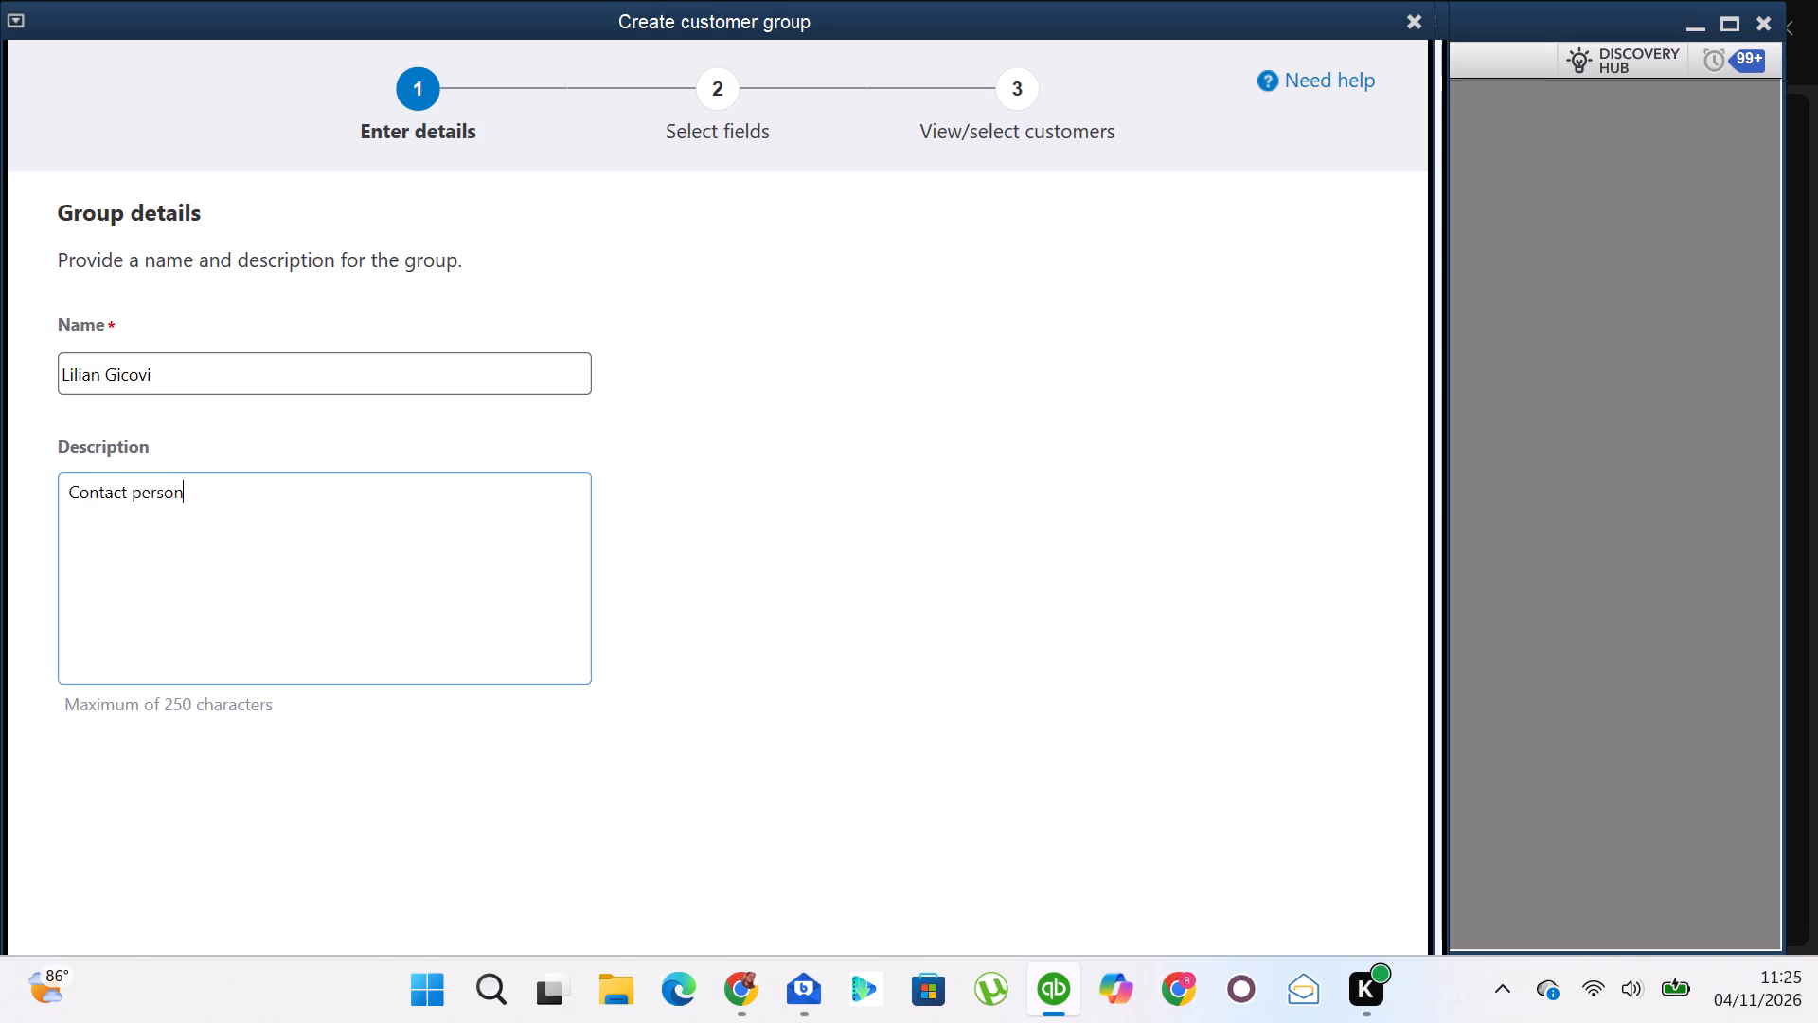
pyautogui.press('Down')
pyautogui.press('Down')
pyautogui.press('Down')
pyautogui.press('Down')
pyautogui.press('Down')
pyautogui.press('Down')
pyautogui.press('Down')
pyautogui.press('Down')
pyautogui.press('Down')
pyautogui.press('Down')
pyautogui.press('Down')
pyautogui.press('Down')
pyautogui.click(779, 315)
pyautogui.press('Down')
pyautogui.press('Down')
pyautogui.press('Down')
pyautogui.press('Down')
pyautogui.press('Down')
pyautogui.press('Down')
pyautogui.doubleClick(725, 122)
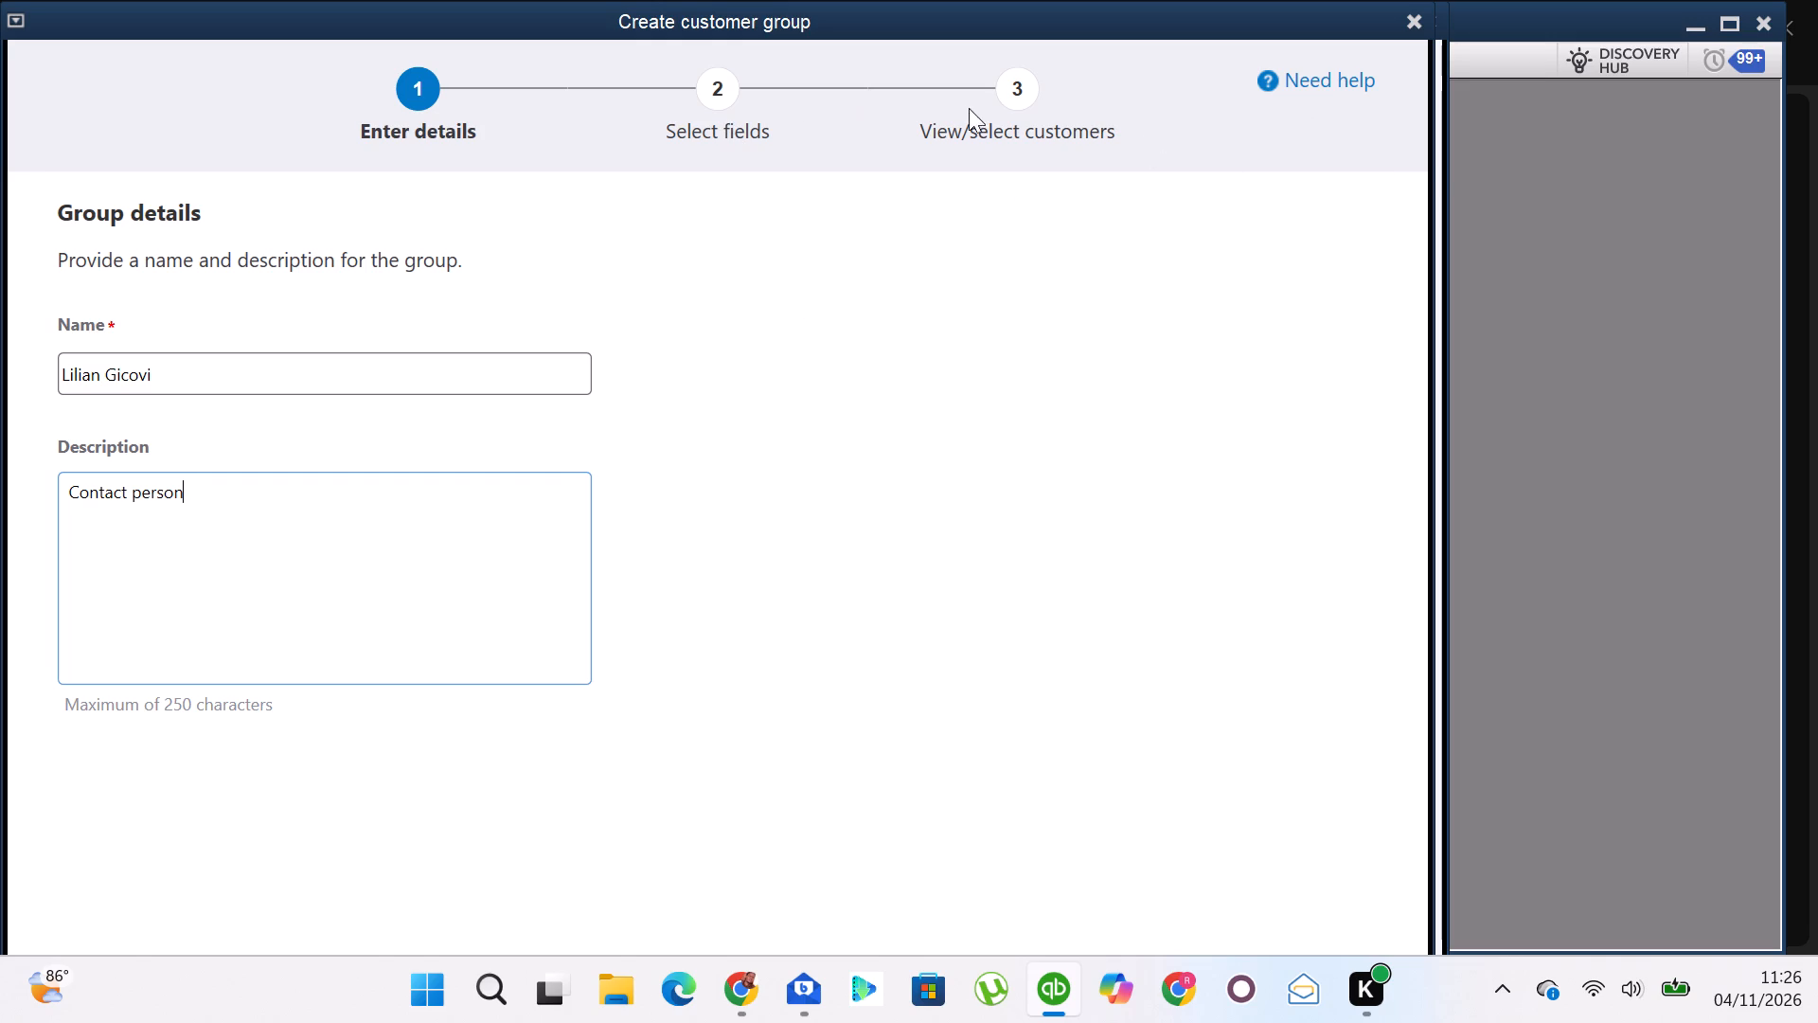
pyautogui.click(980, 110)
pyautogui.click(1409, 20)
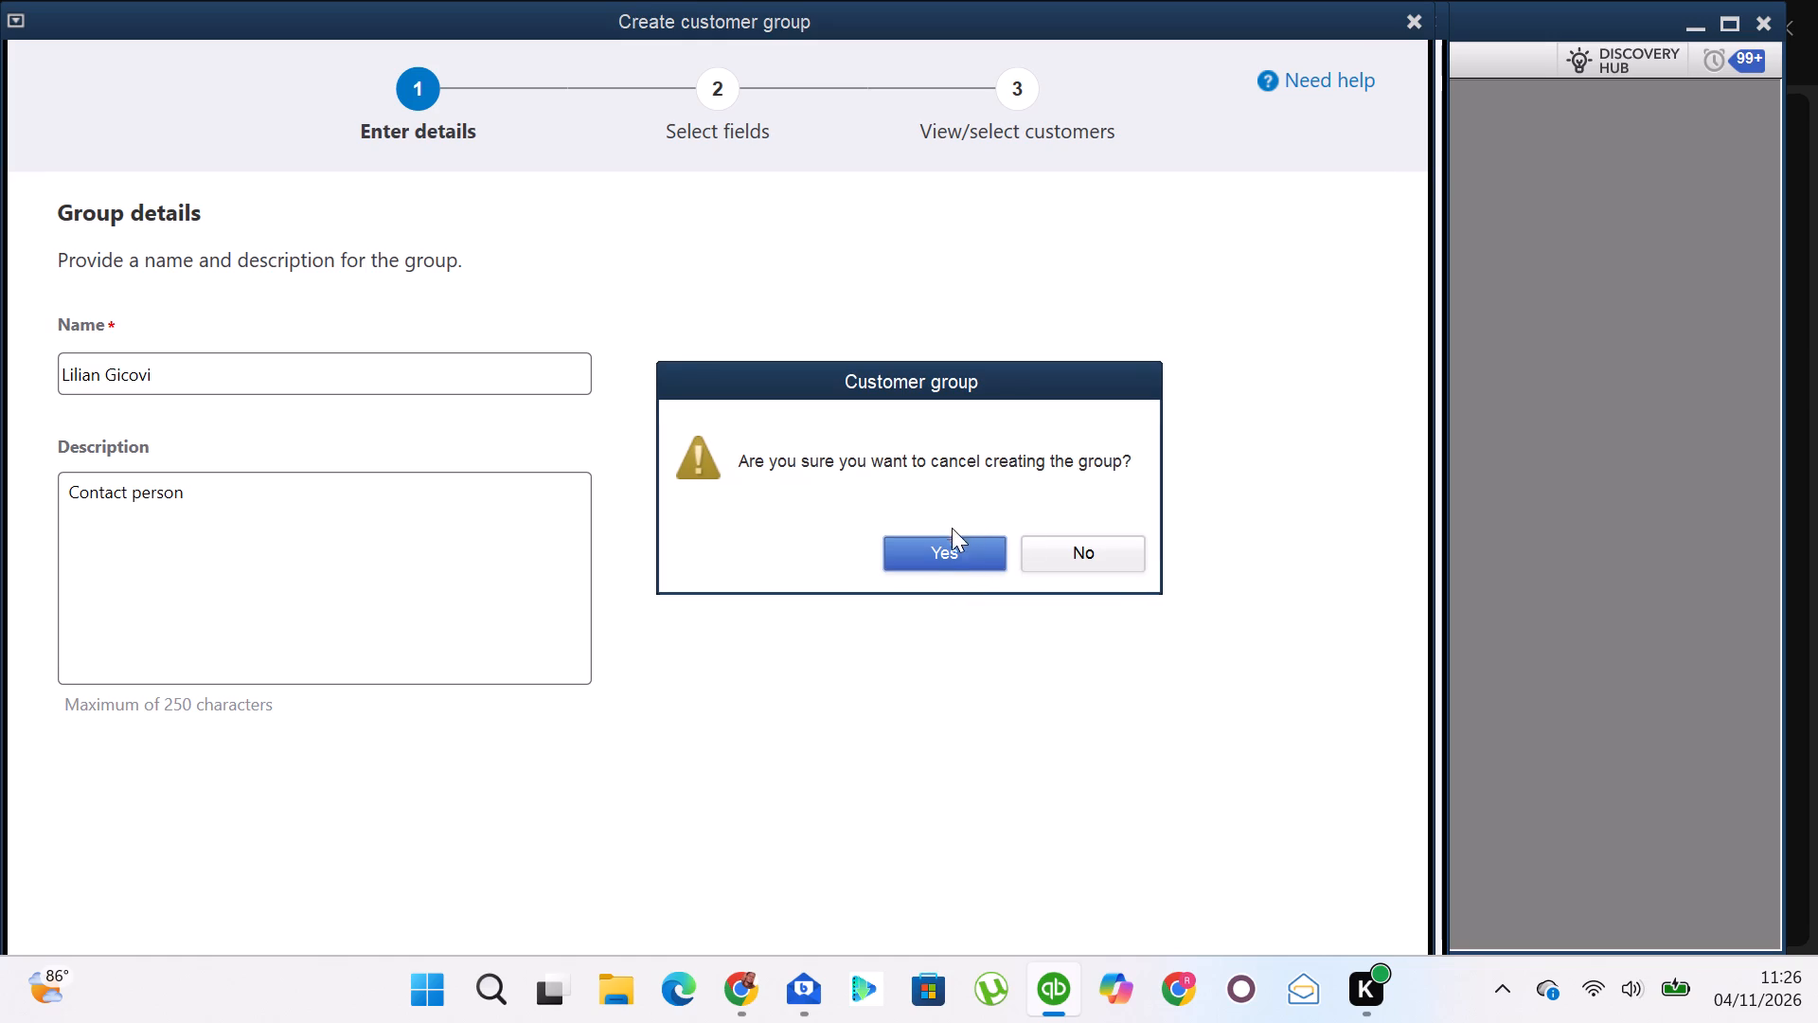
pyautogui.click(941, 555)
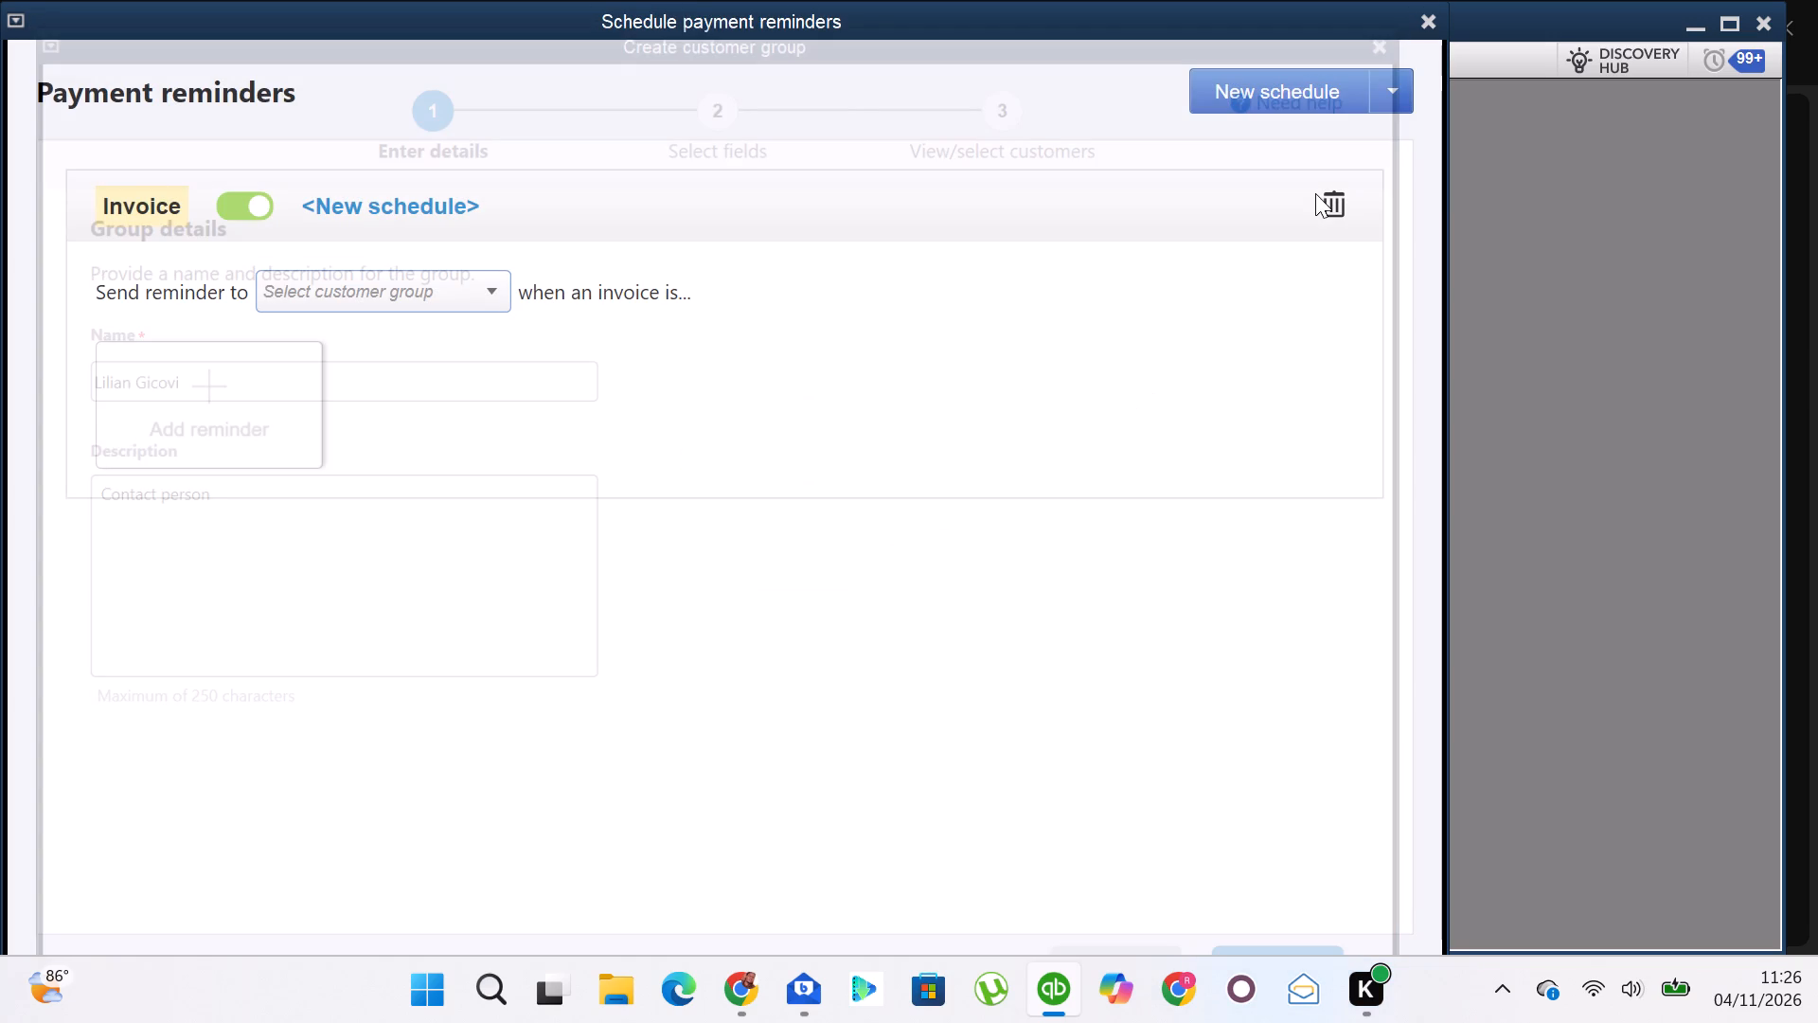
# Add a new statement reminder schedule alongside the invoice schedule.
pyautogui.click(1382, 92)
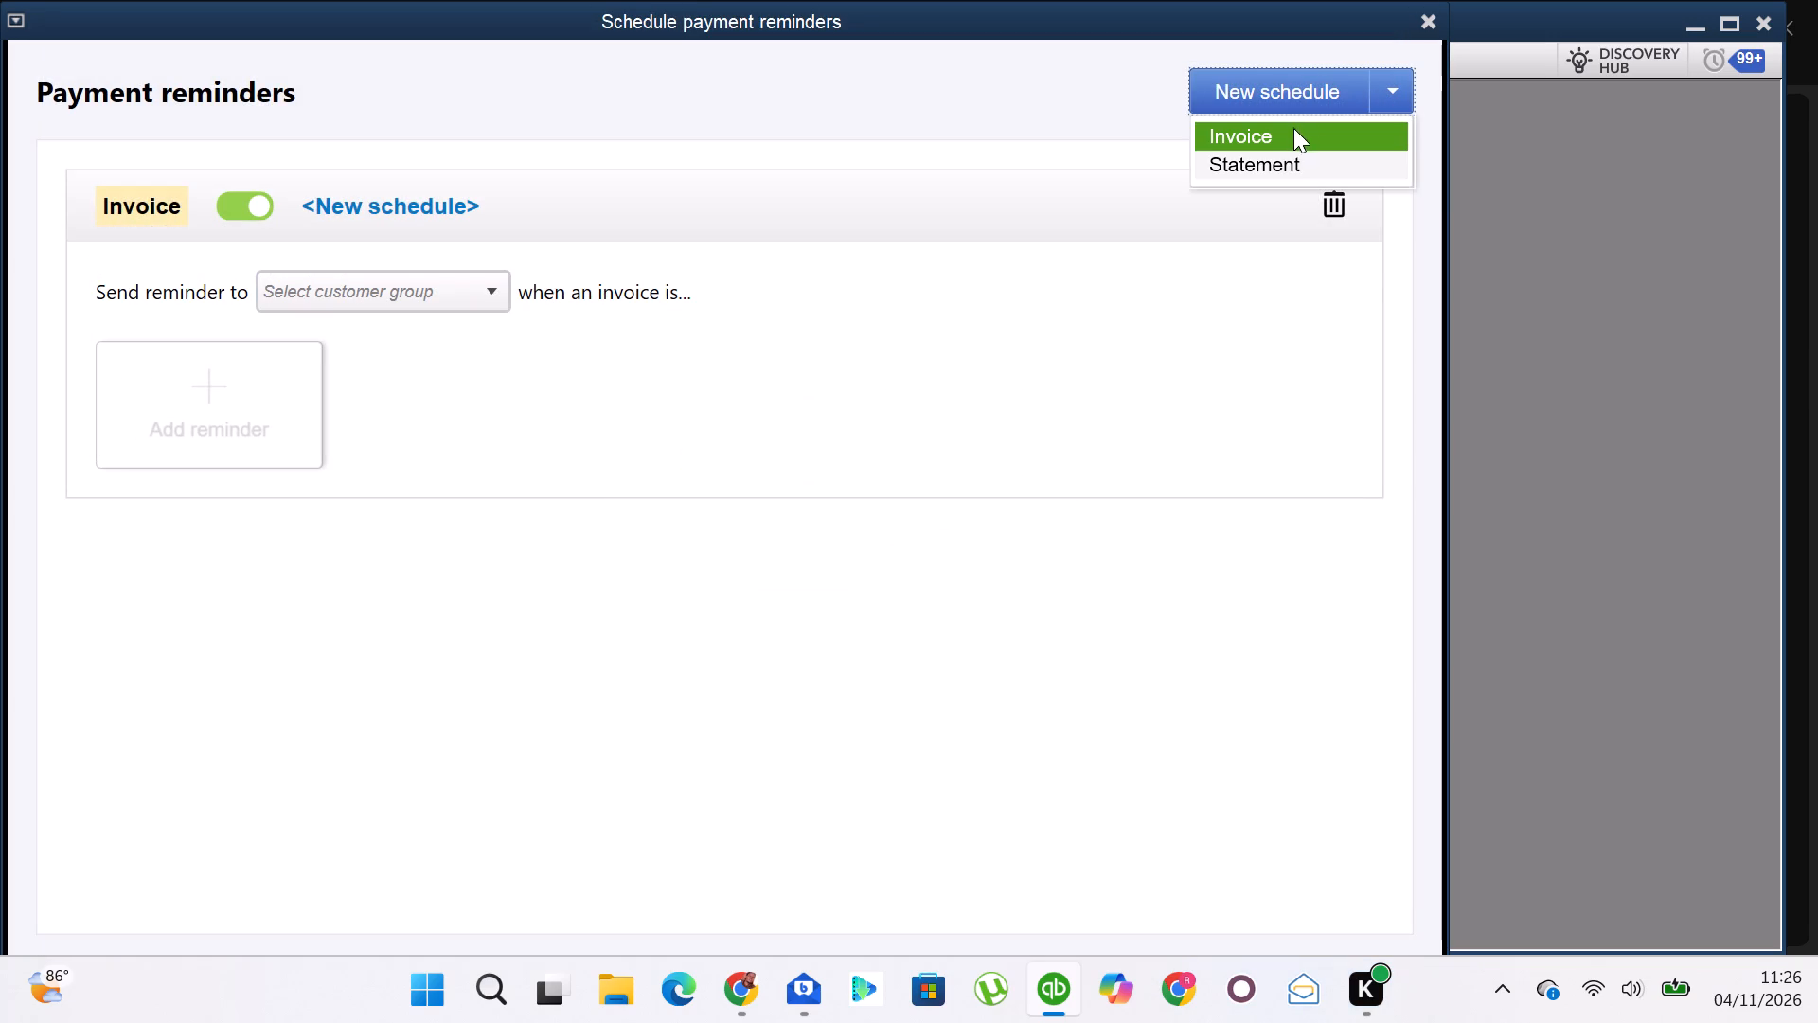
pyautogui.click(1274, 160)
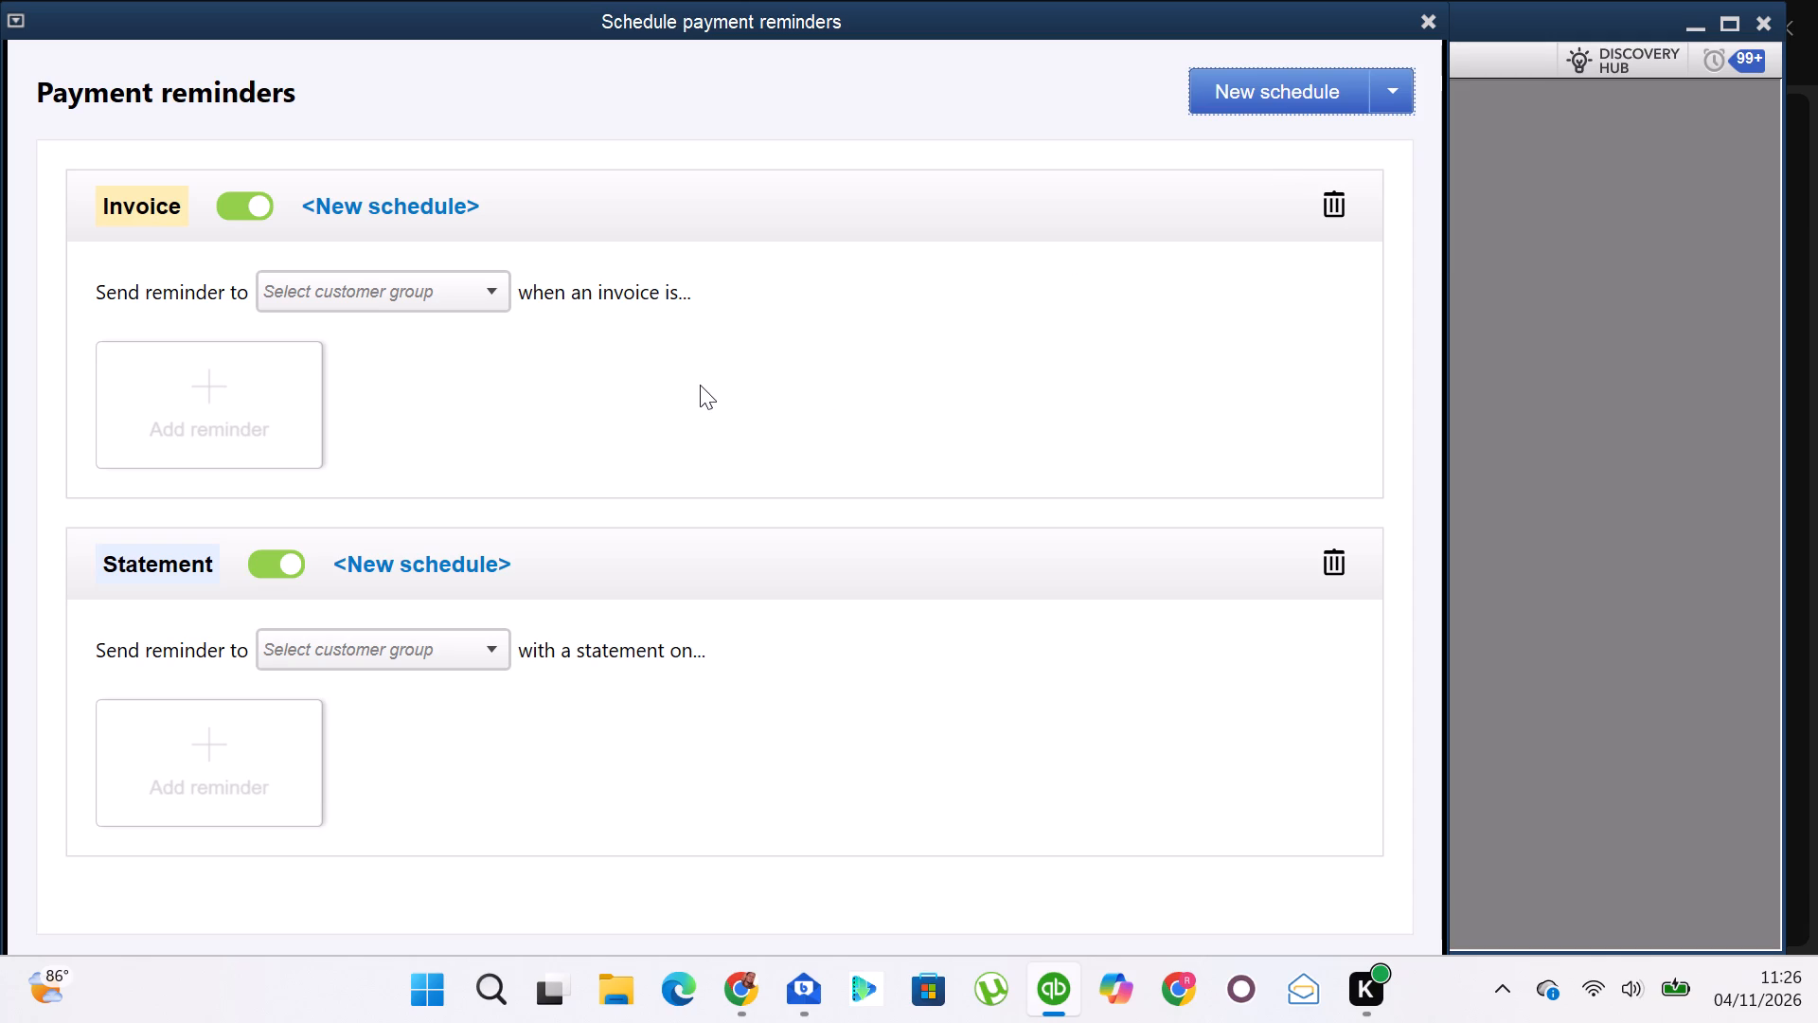
# Delete the invoice reminder schedule.
pyautogui.click(1323, 209)
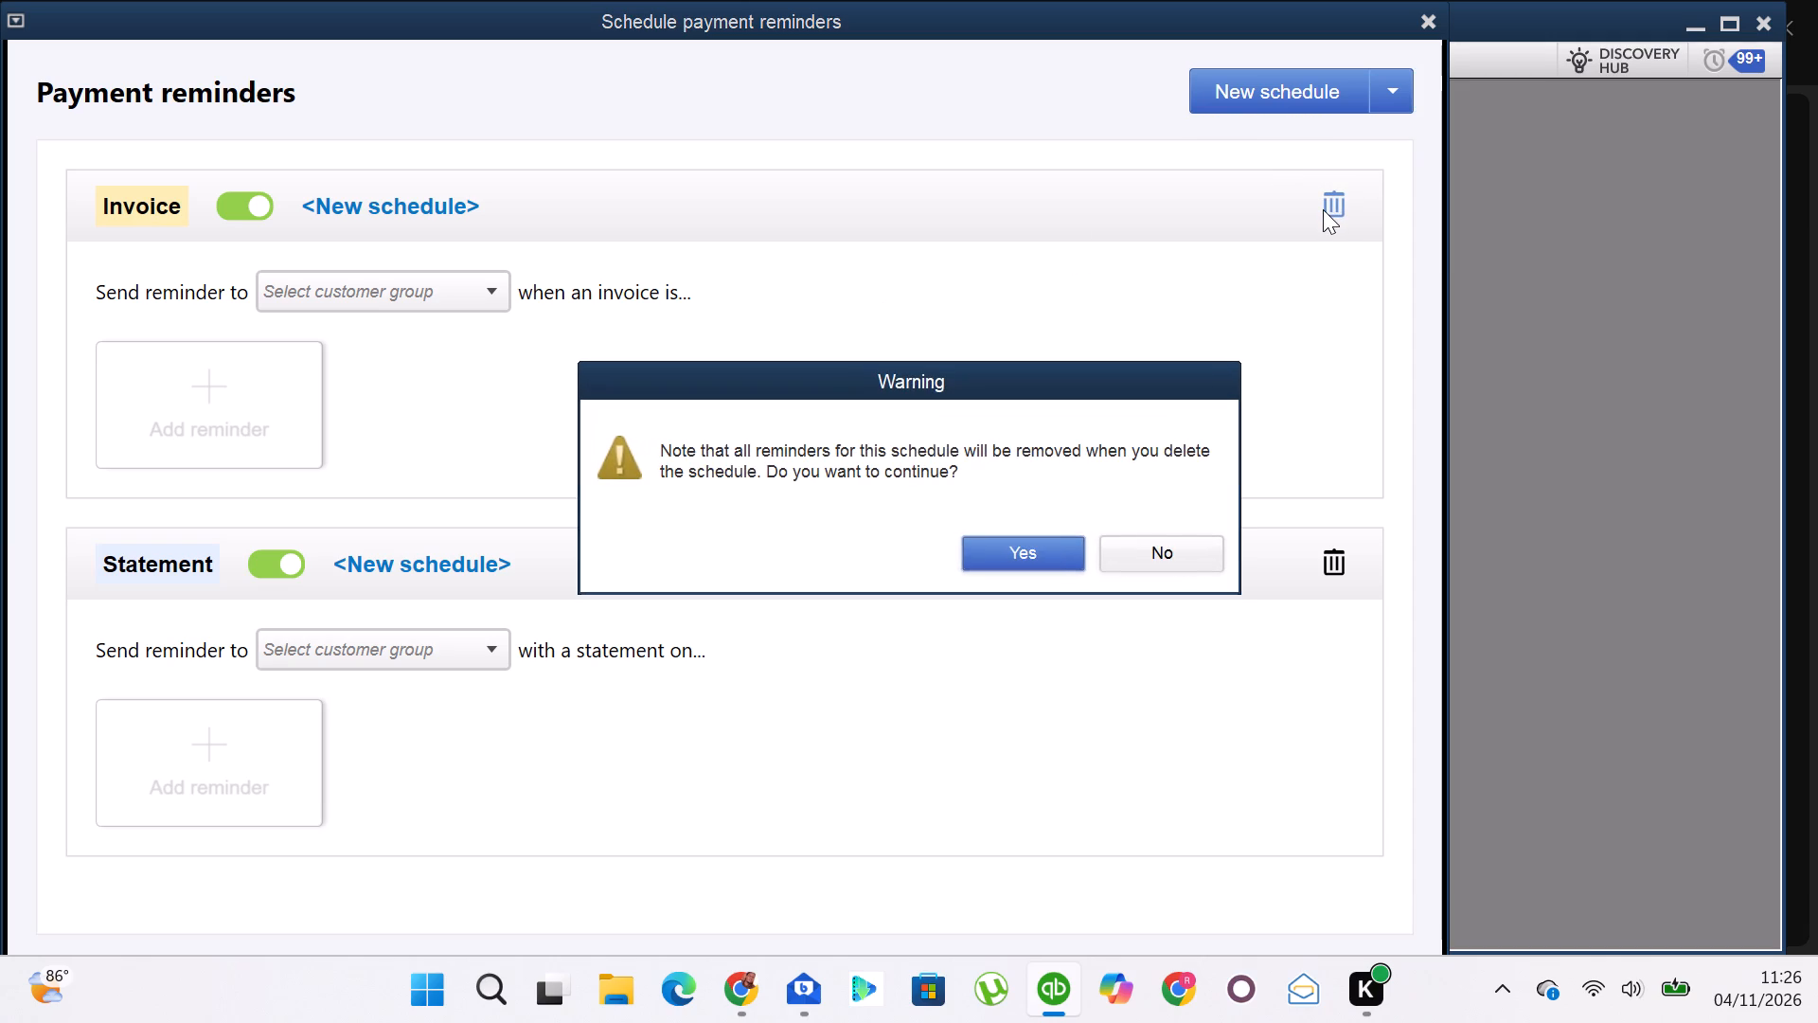
pyautogui.click(1022, 556)
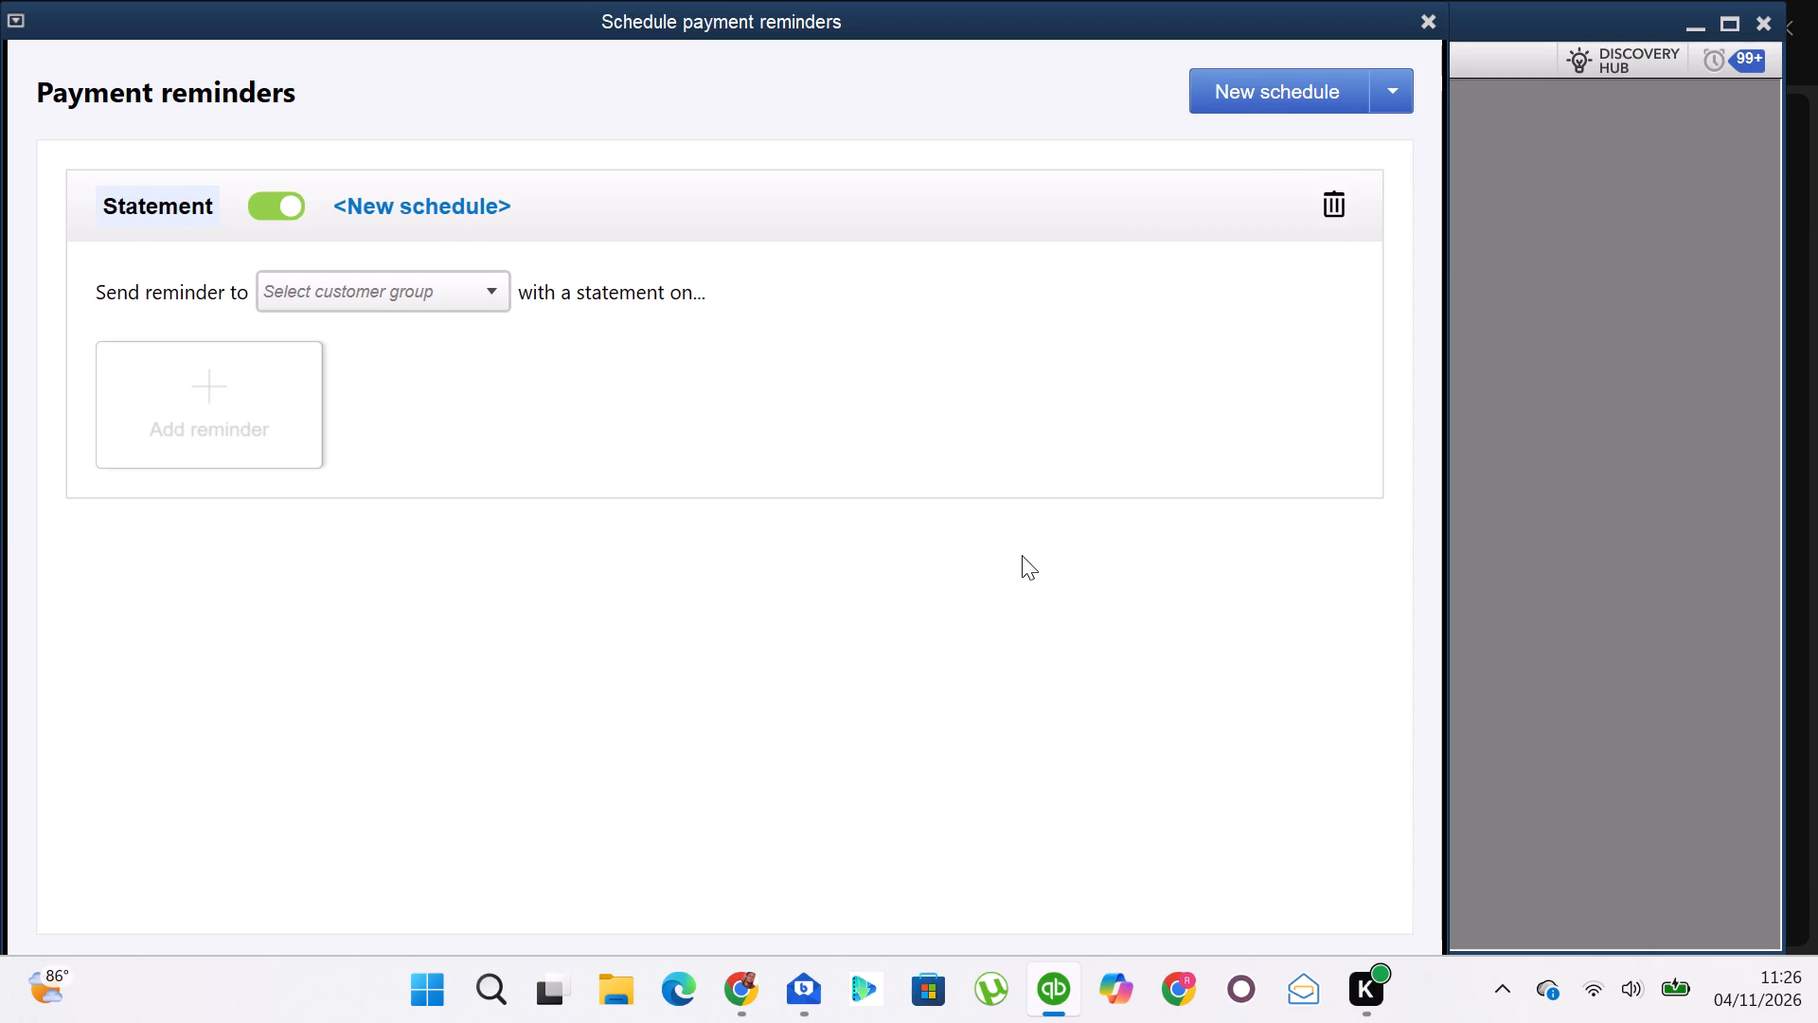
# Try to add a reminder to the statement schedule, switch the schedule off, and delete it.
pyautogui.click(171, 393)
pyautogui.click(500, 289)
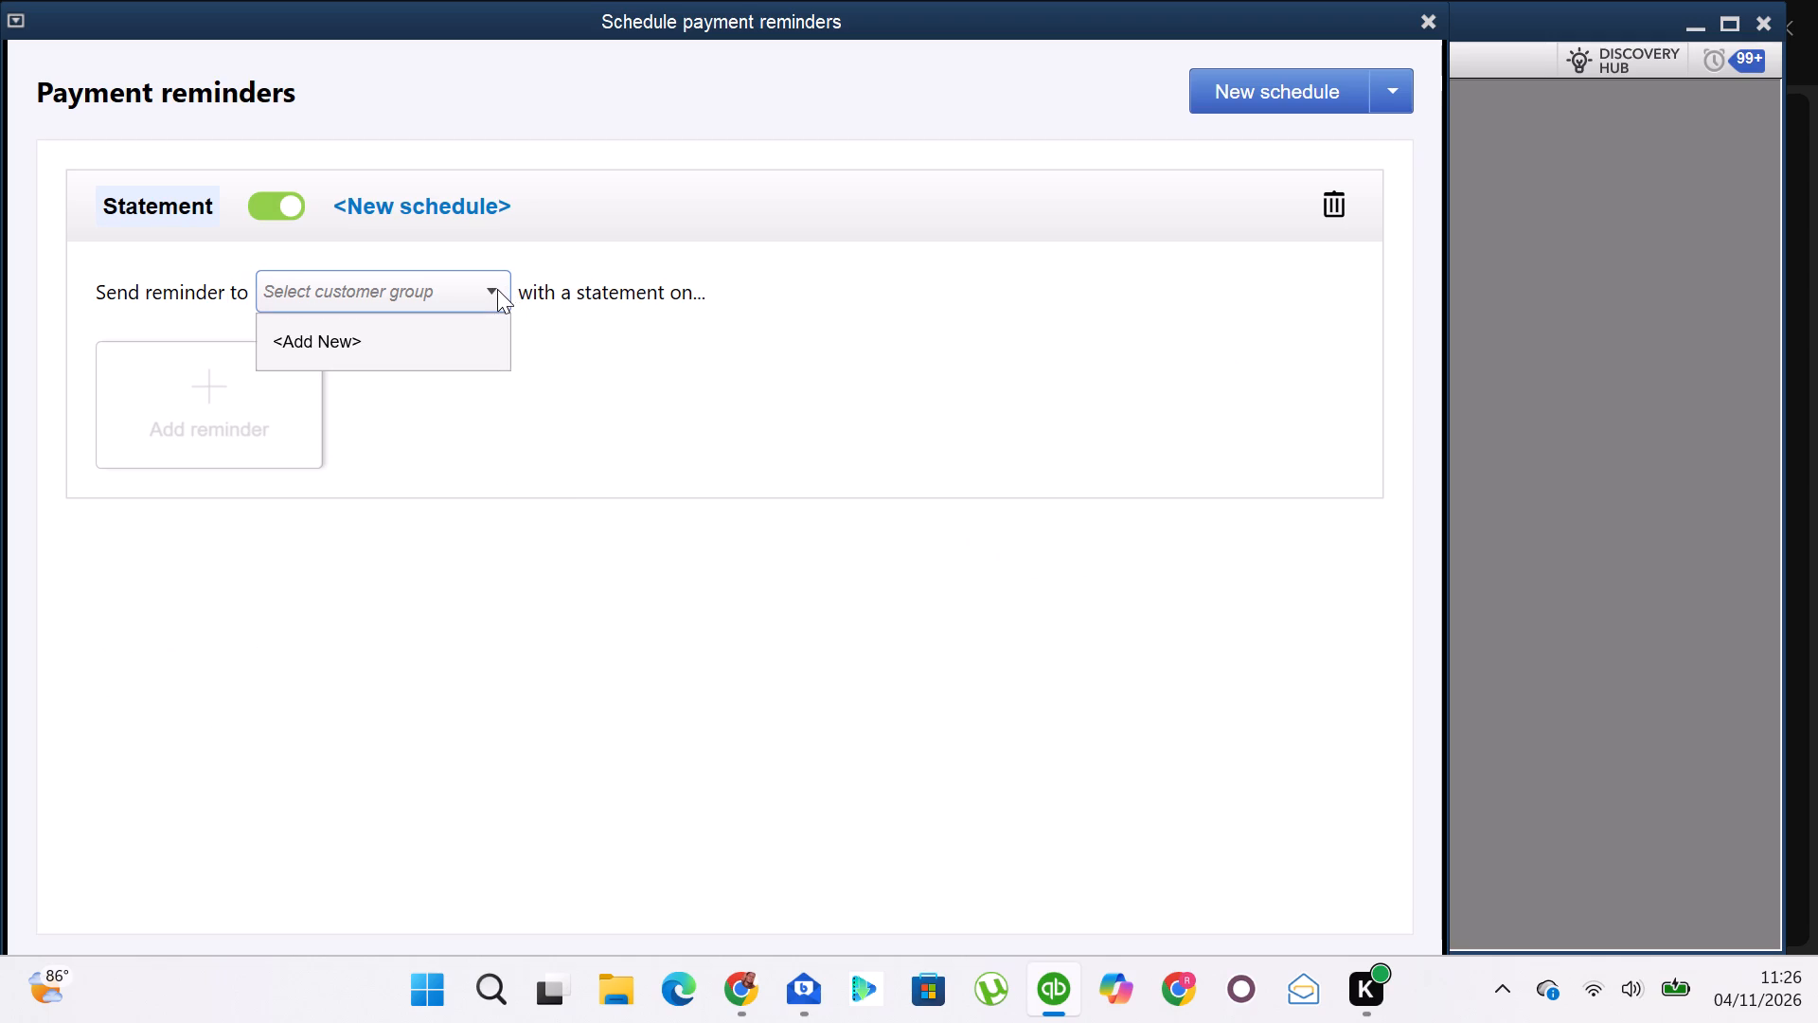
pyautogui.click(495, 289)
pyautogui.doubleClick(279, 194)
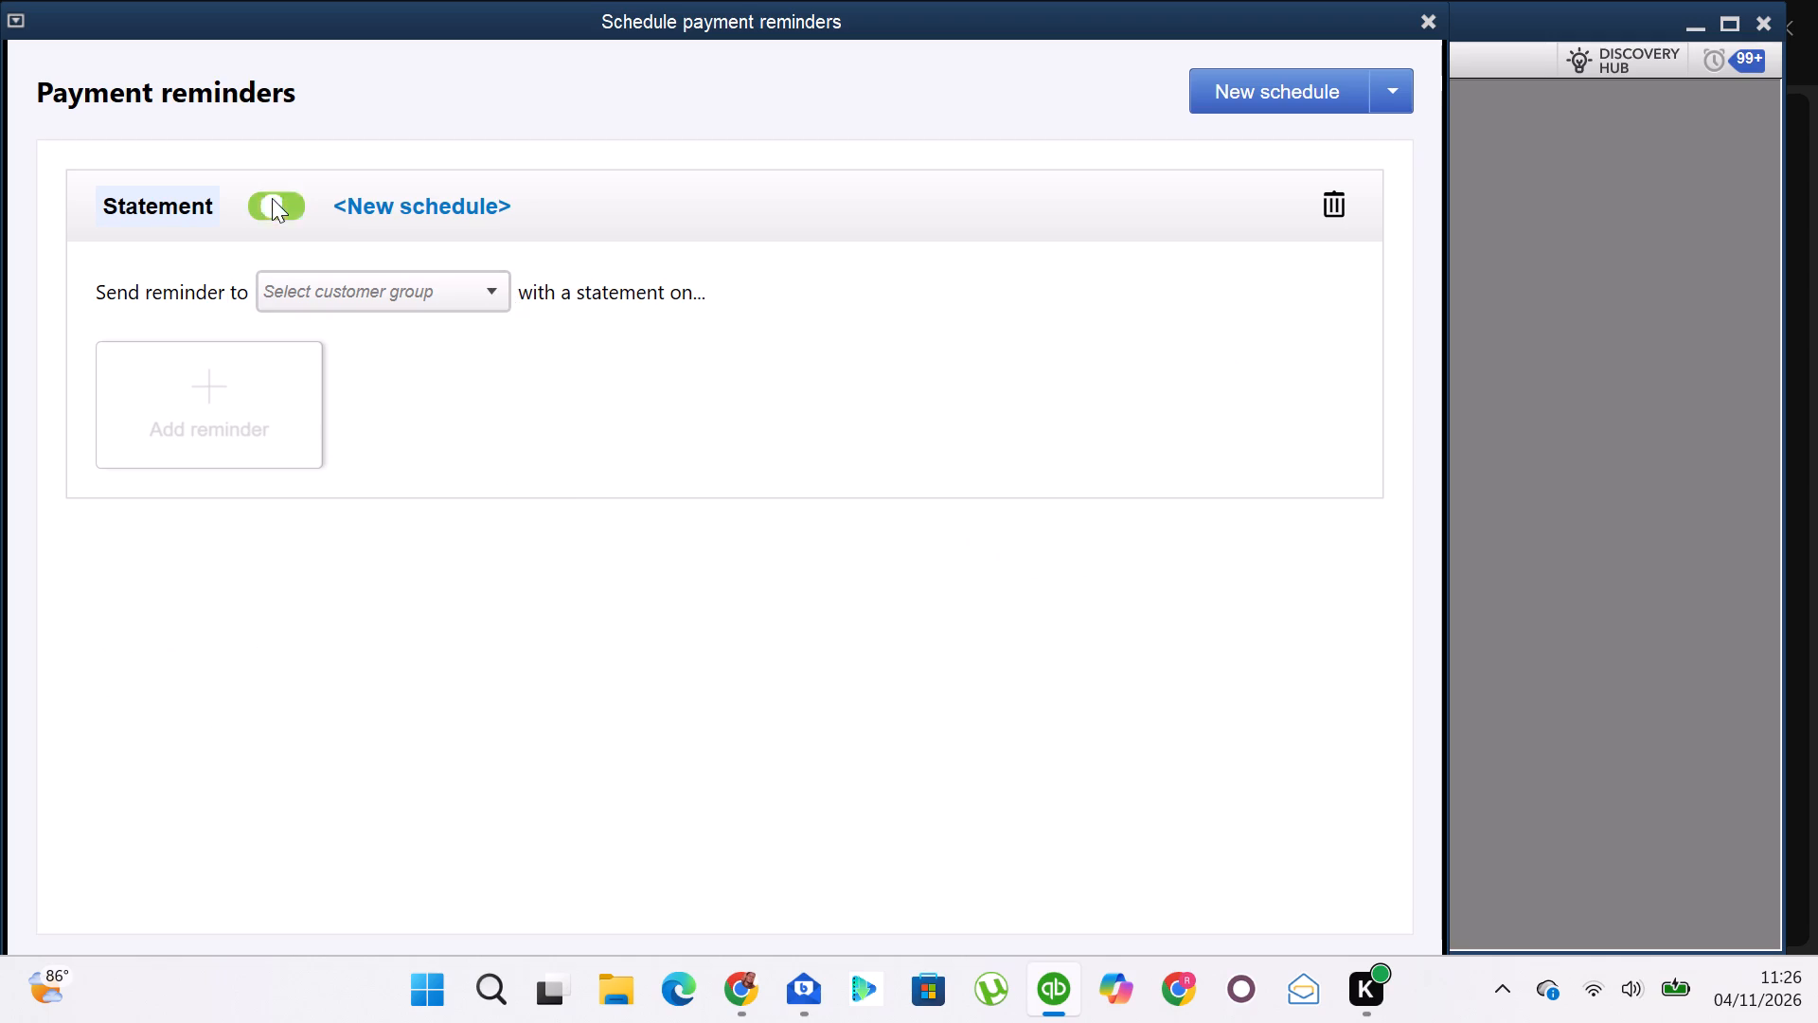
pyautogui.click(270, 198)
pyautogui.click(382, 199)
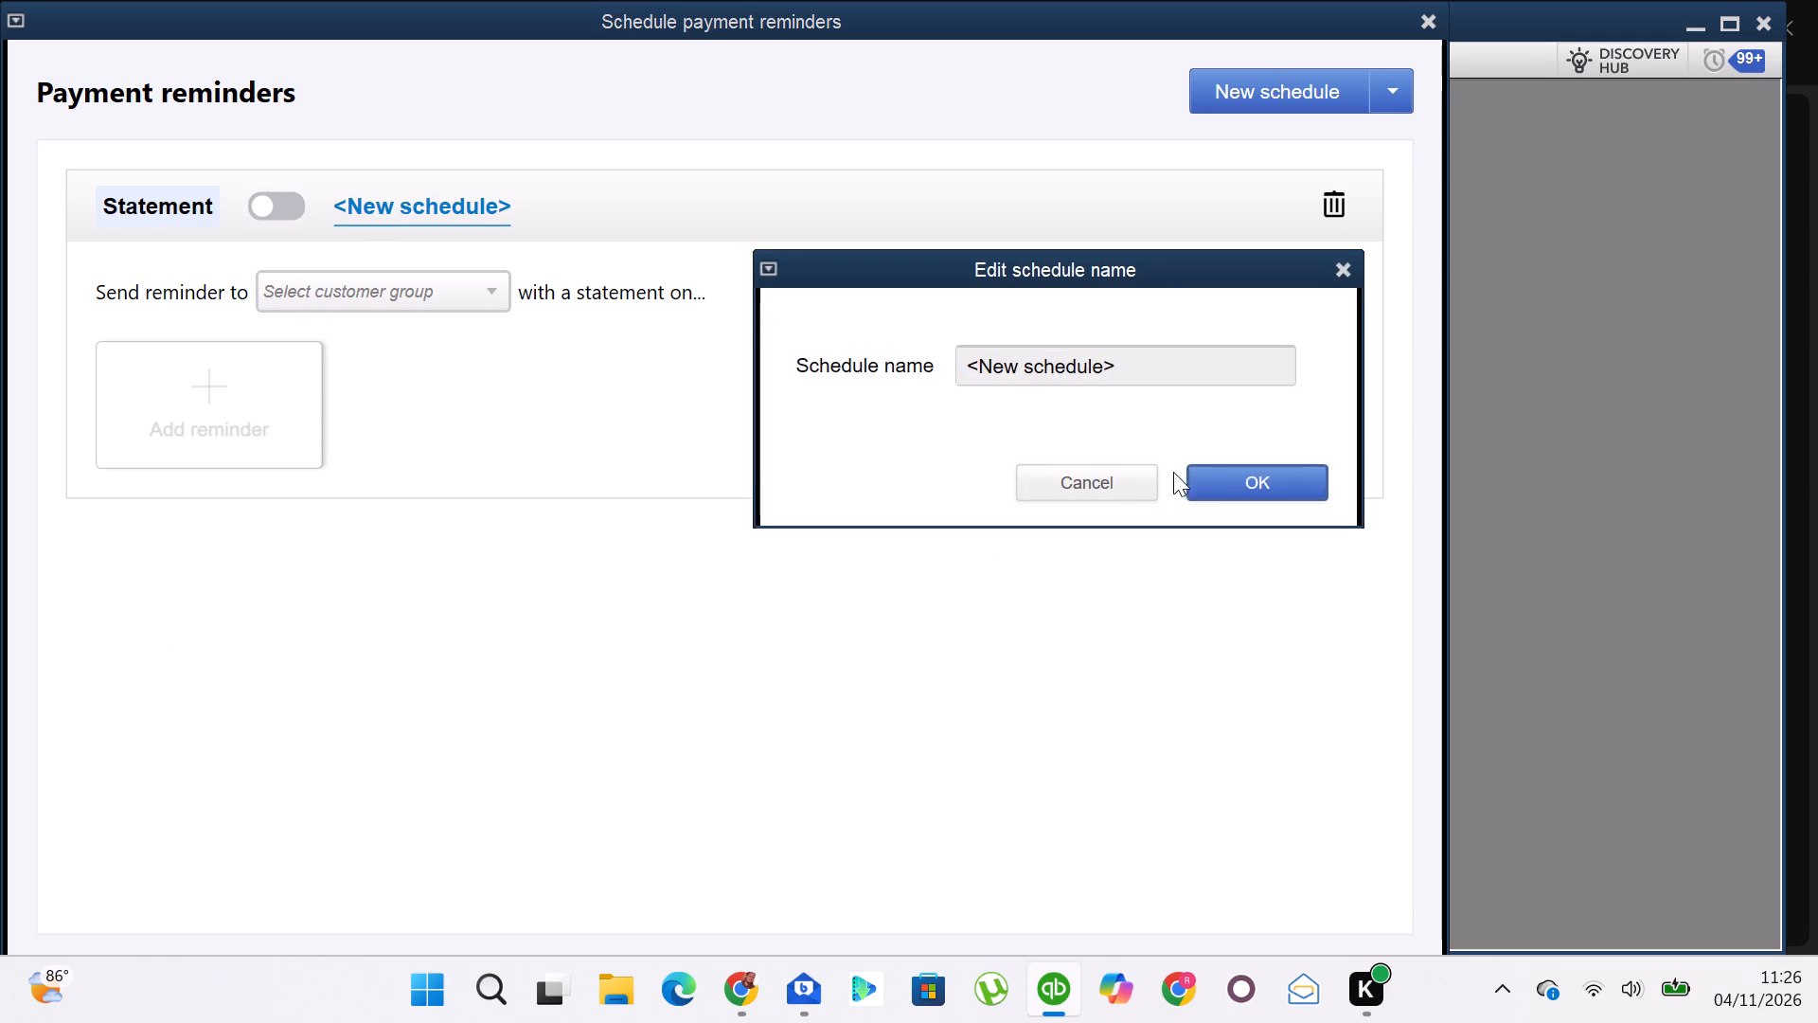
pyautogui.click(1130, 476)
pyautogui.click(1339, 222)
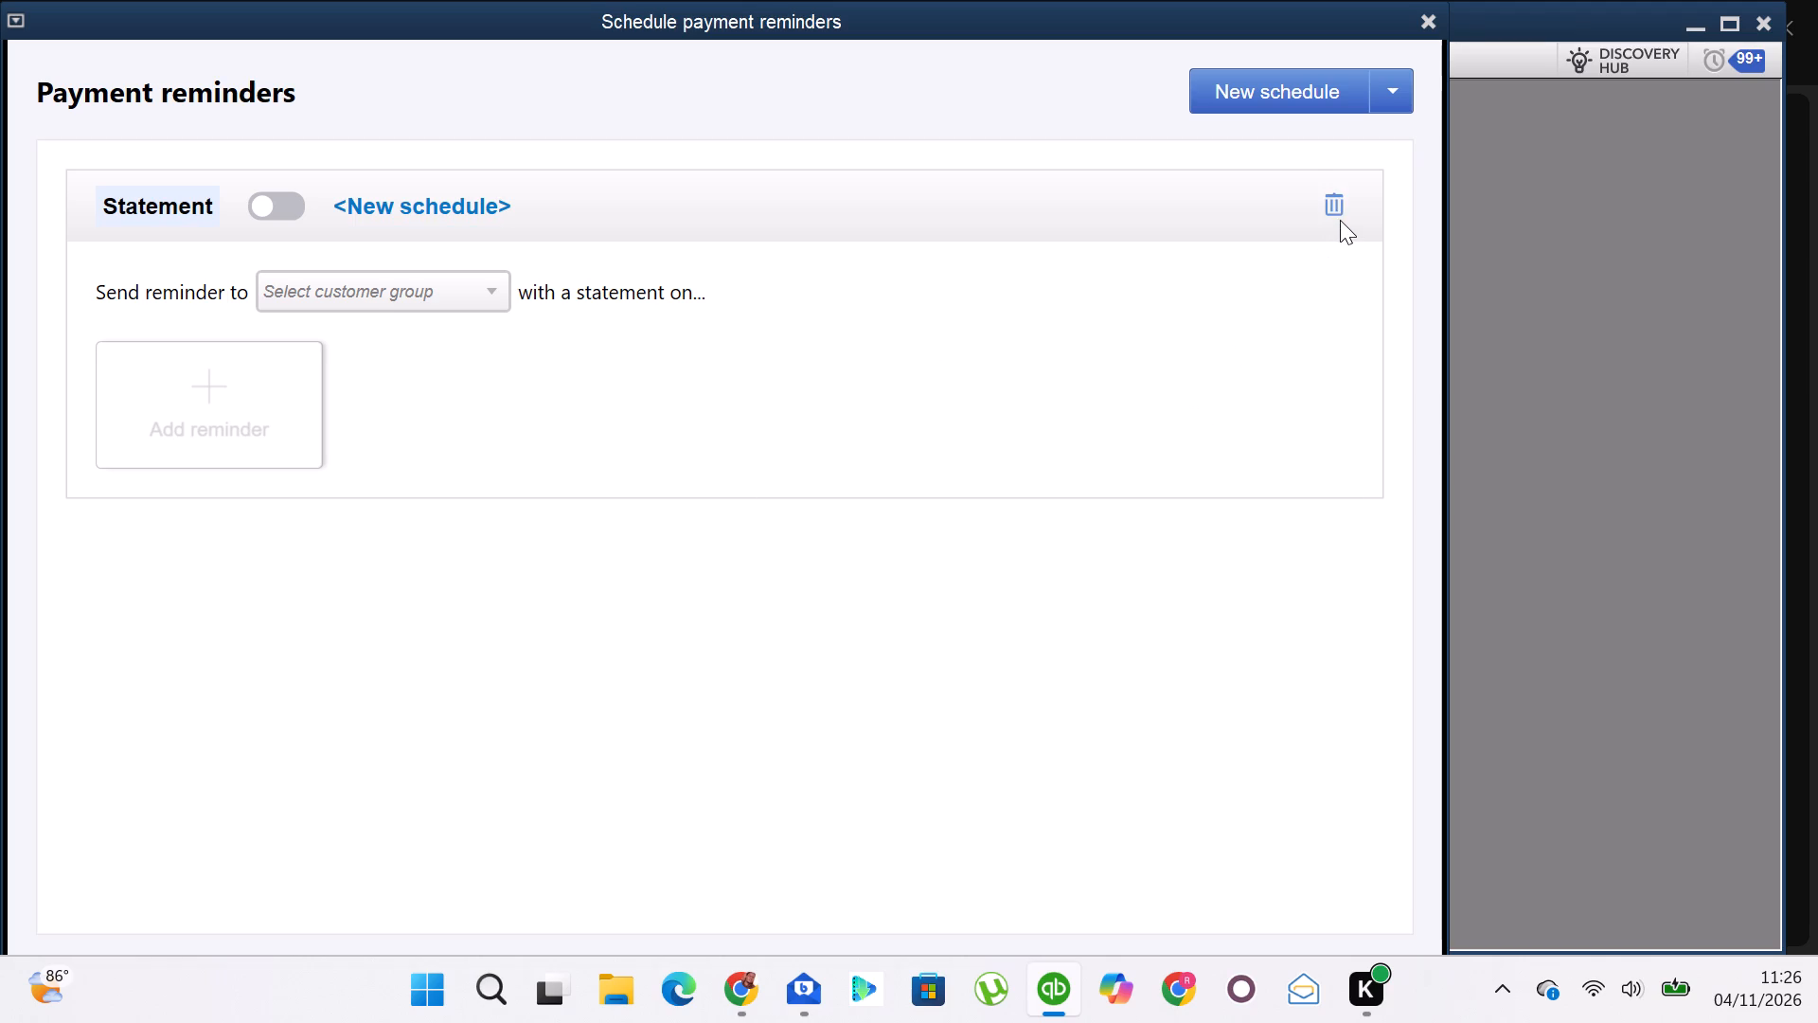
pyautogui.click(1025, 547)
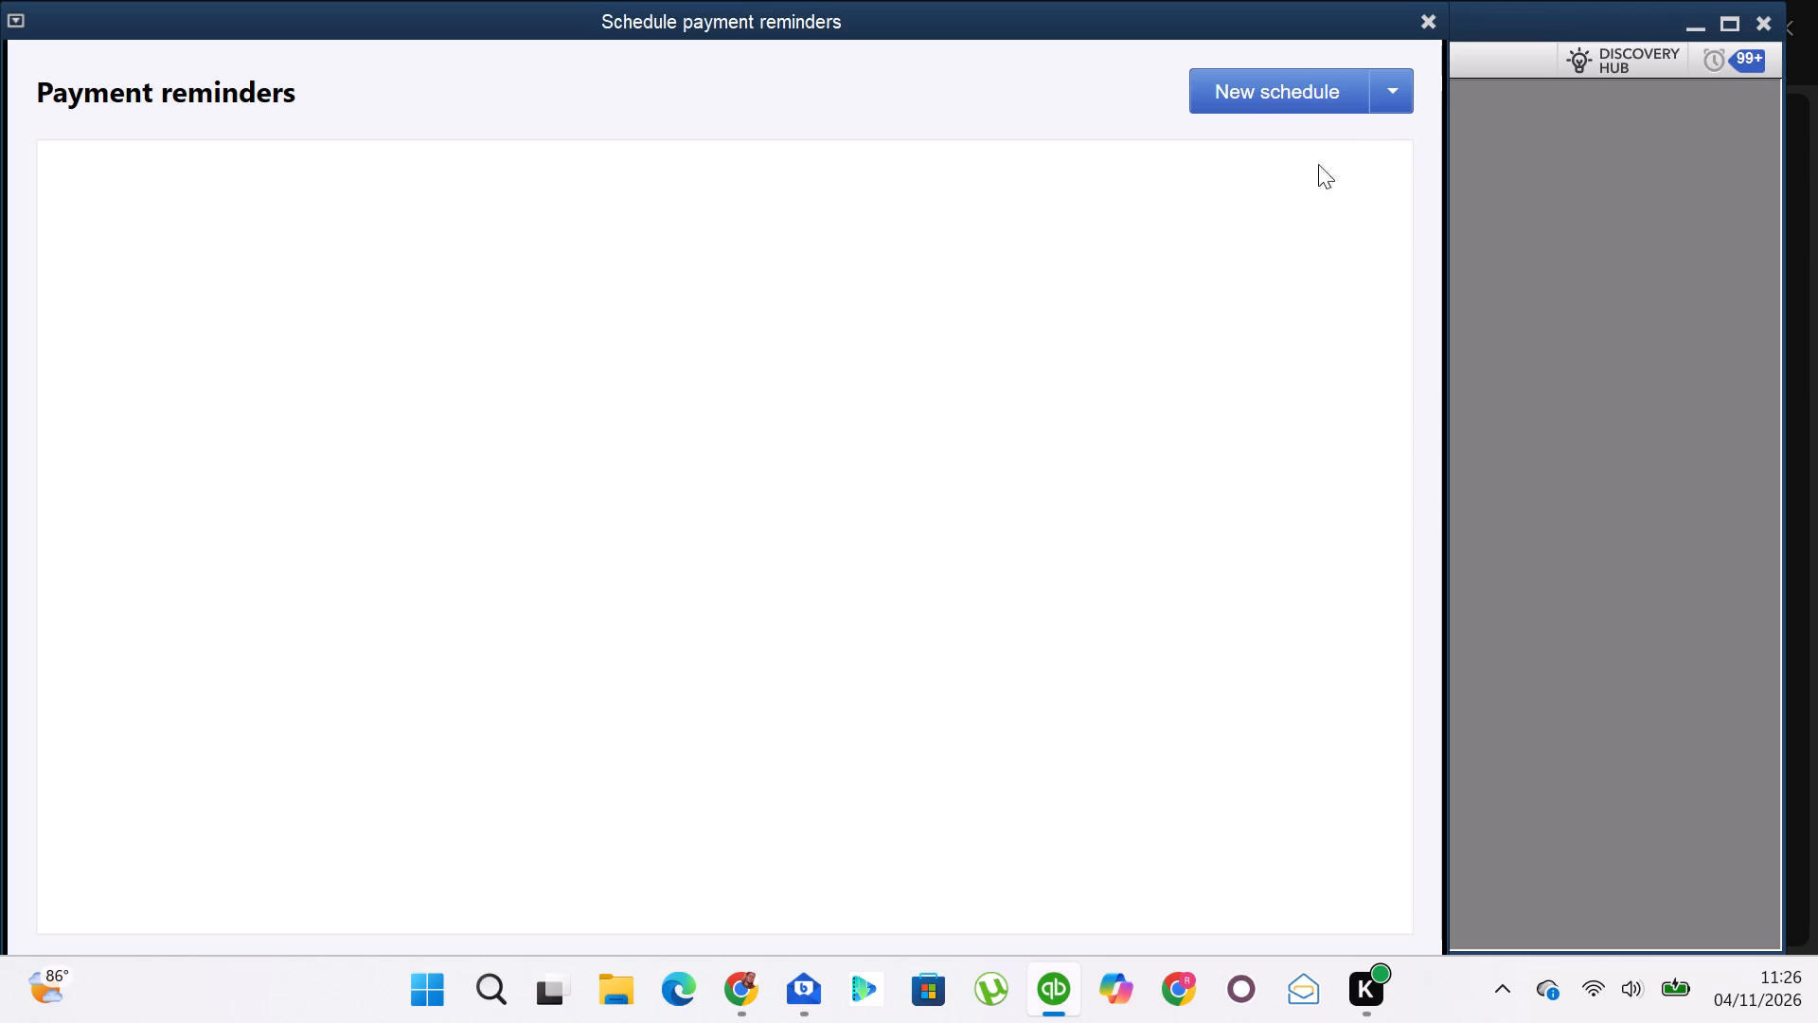
# Add a new statement reminder schedule and close the payment reminders window.
pyautogui.click(1346, 97)
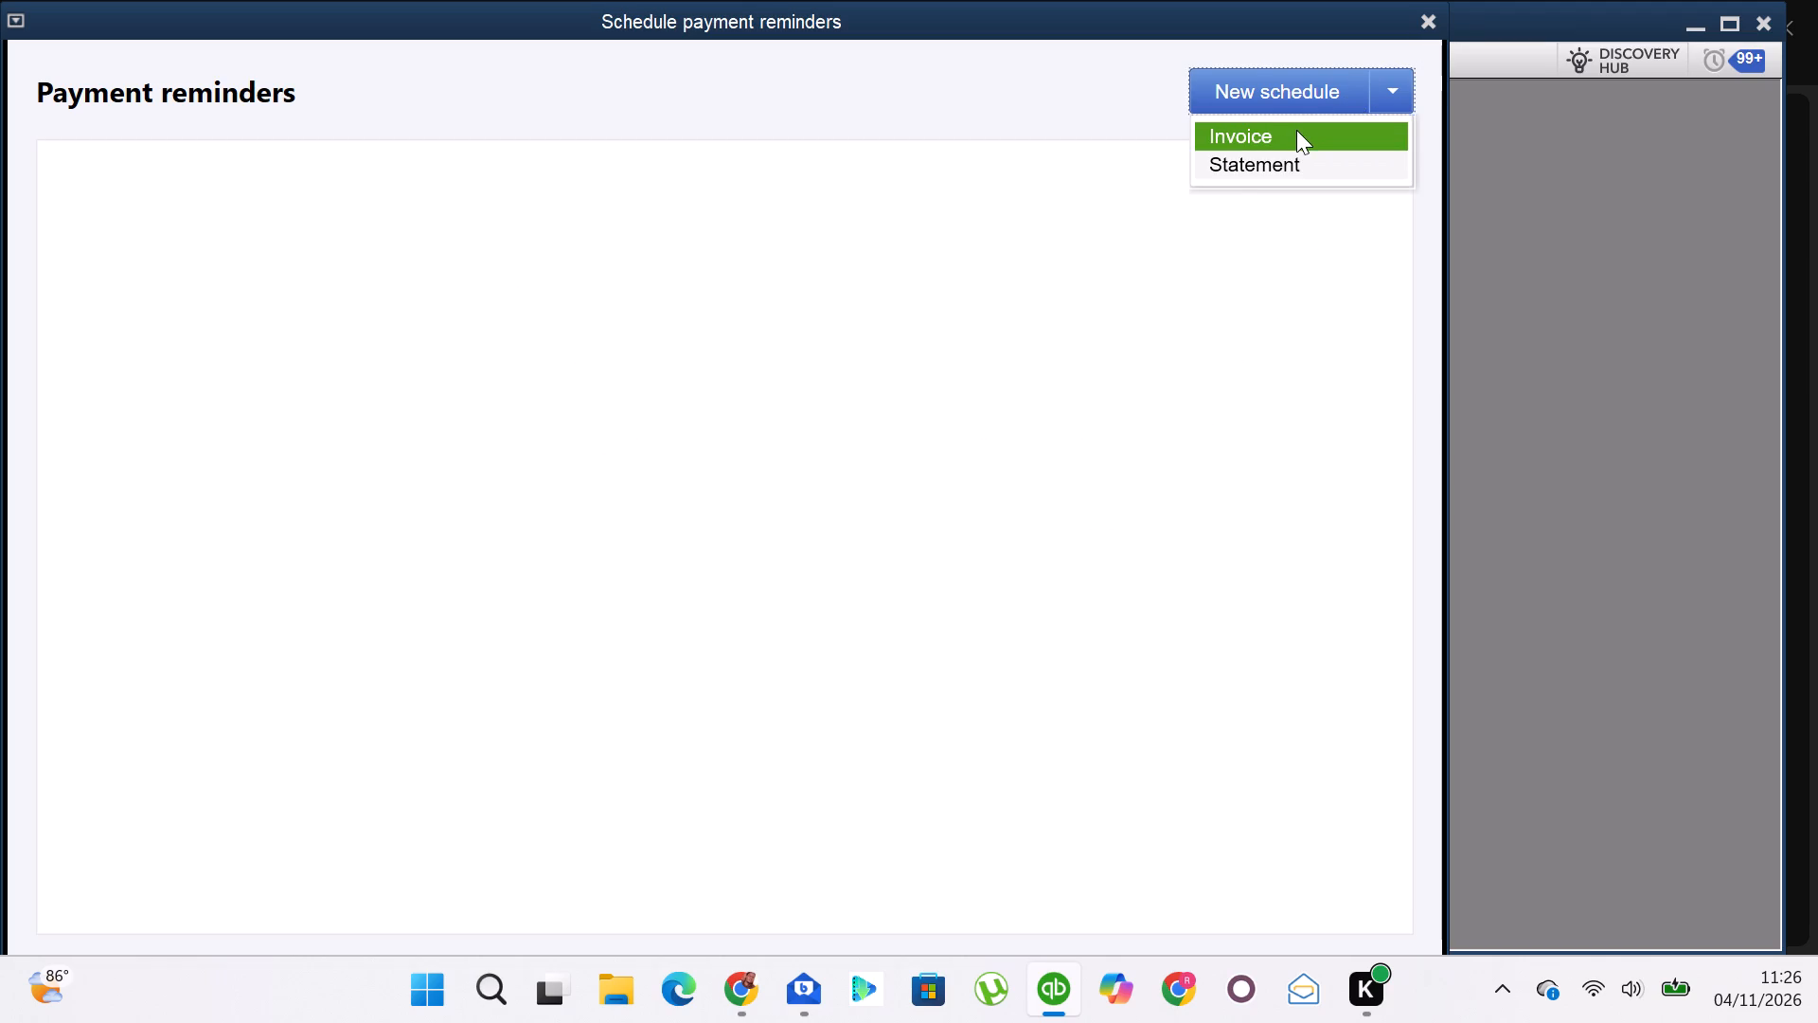
pyautogui.click(1280, 157)
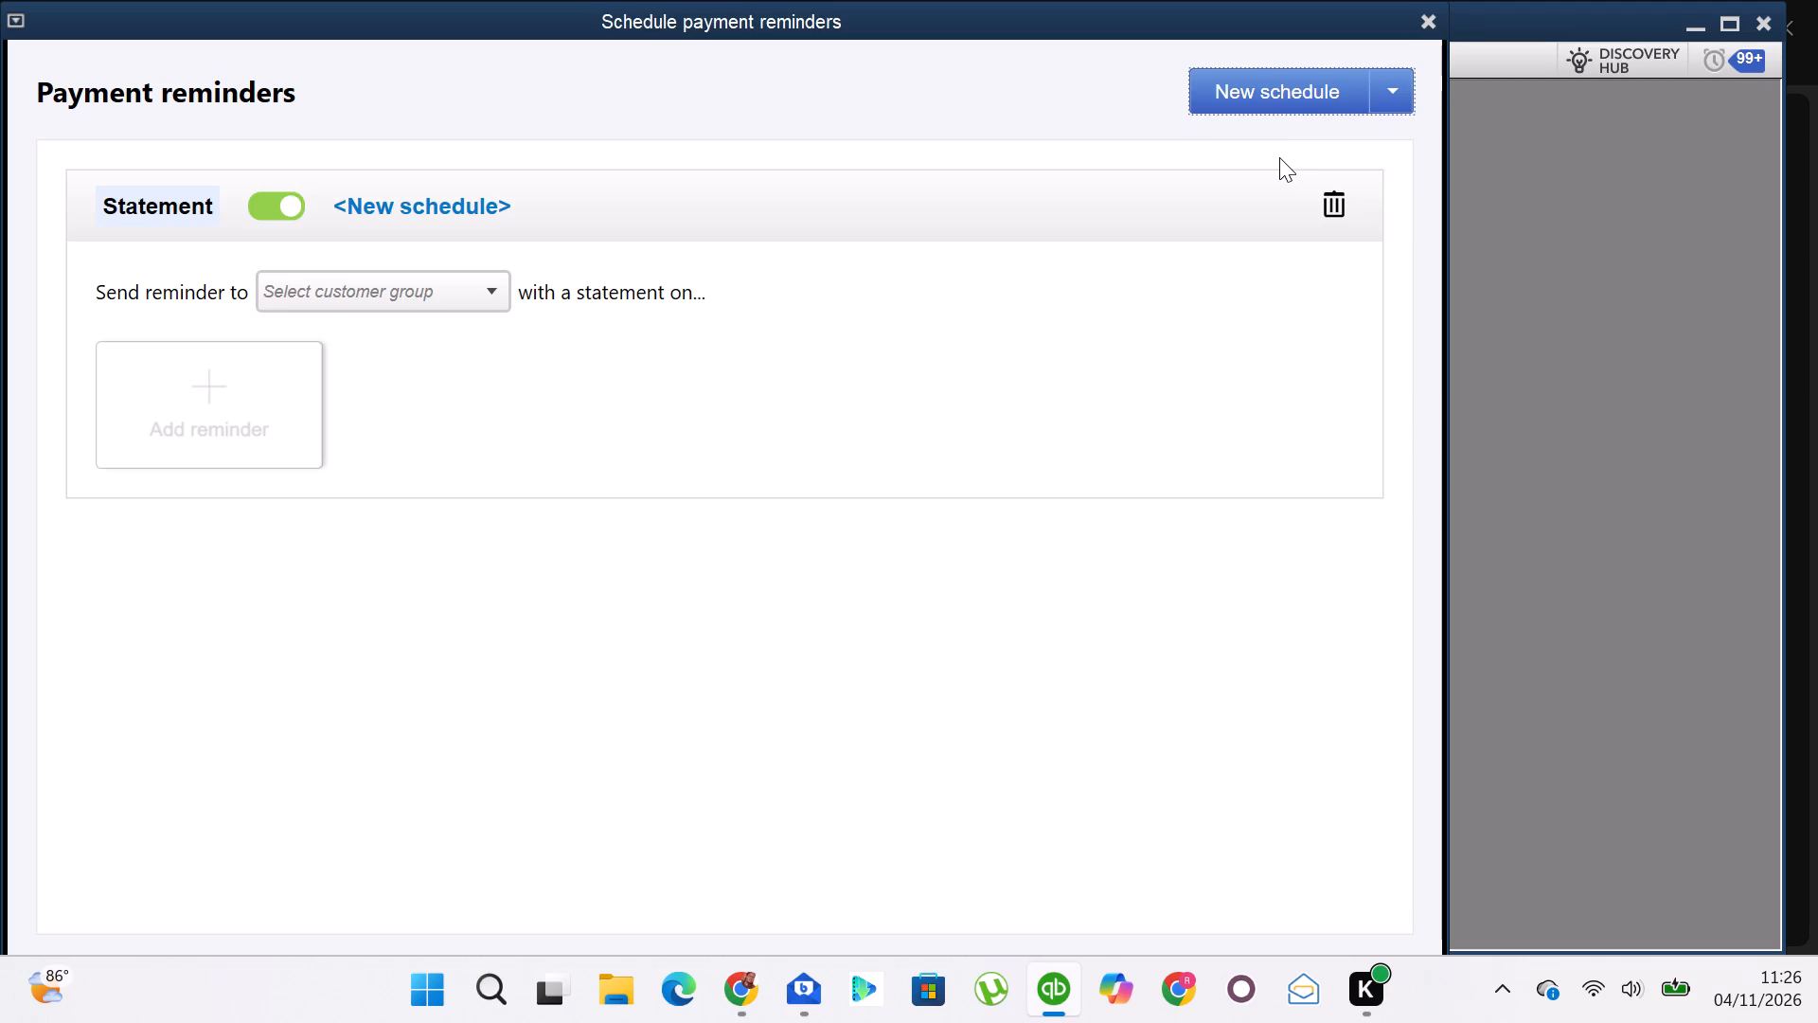
pyautogui.click(1422, 18)
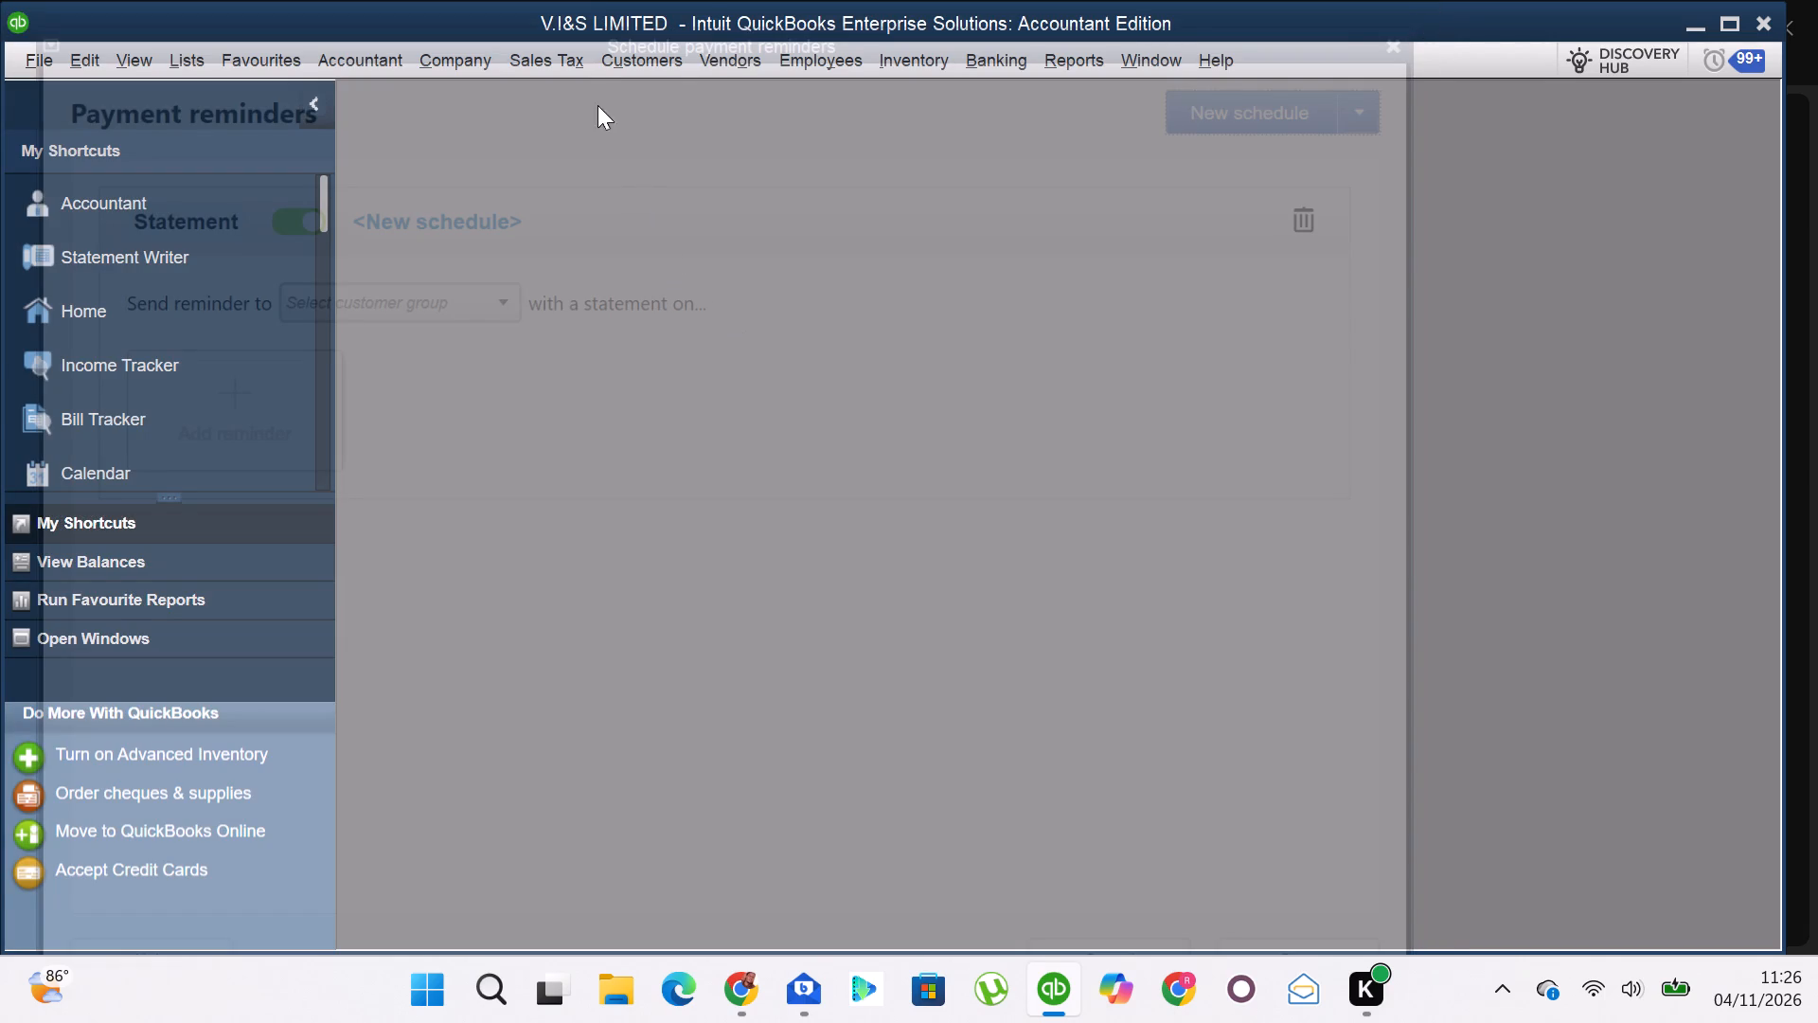
# Open customer KEP's record for editing from the Customer Centre.
pyautogui.click(634, 60)
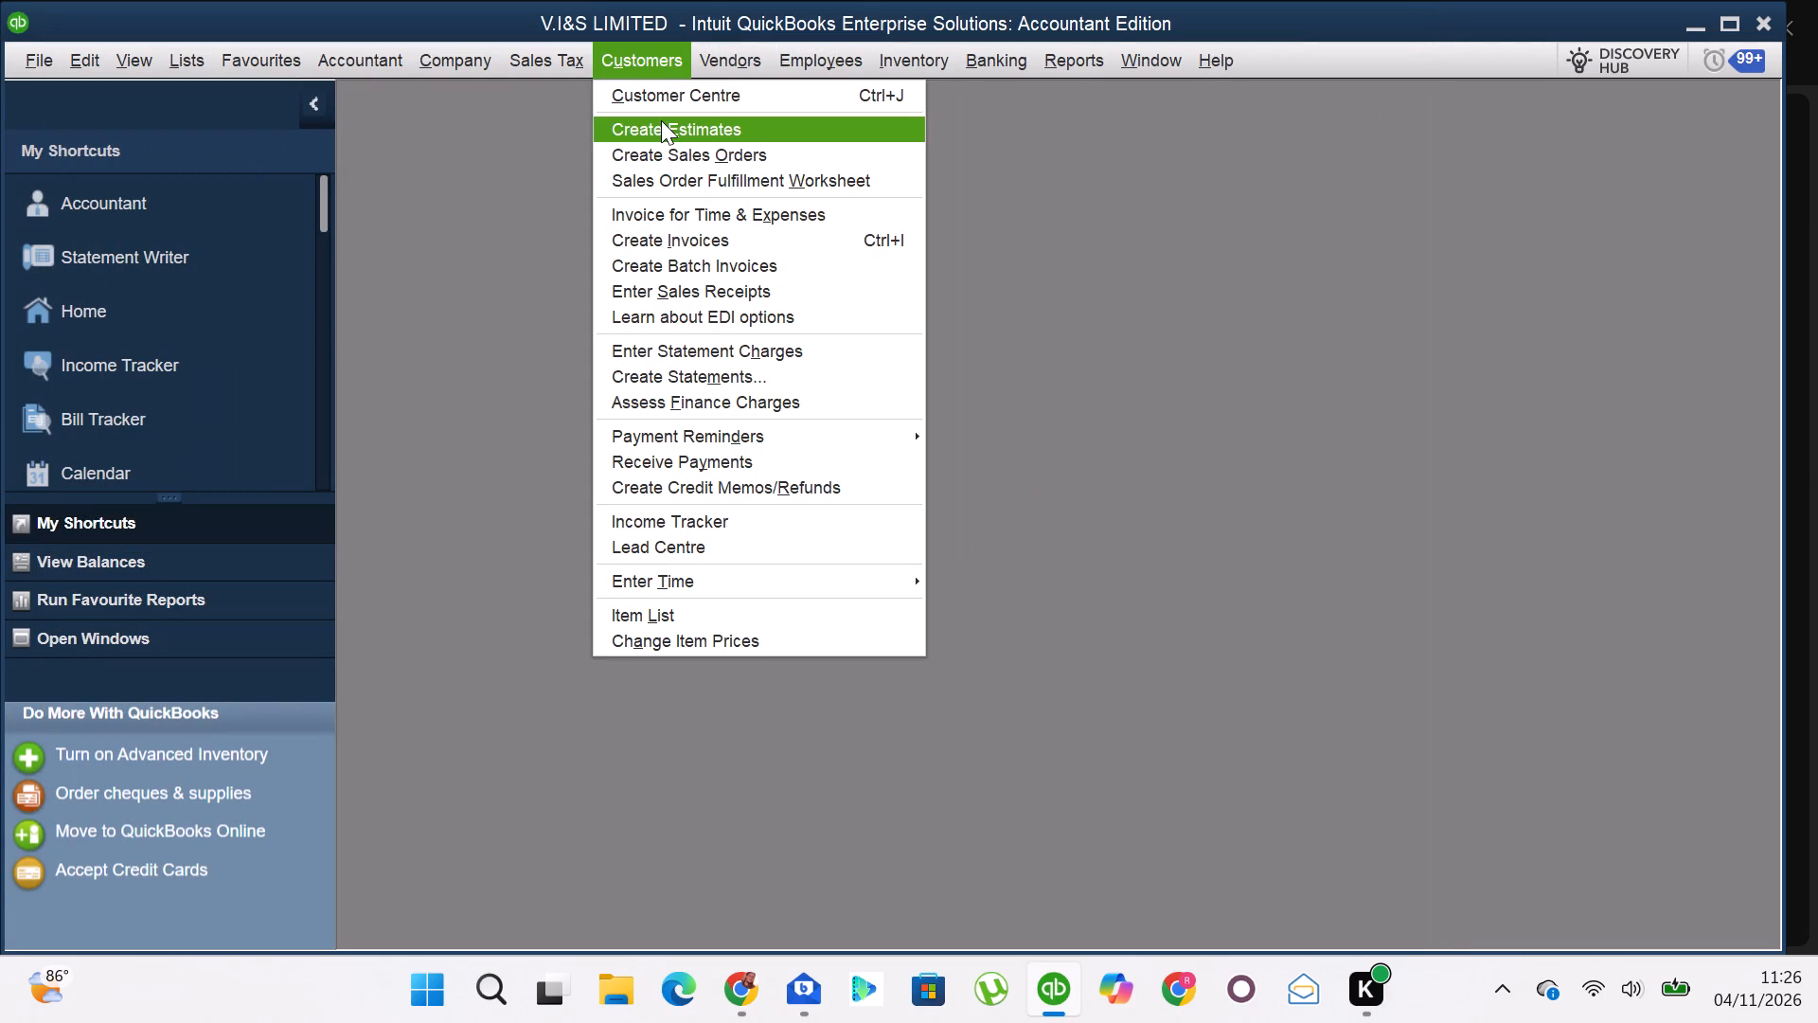
pyautogui.click(433, 151)
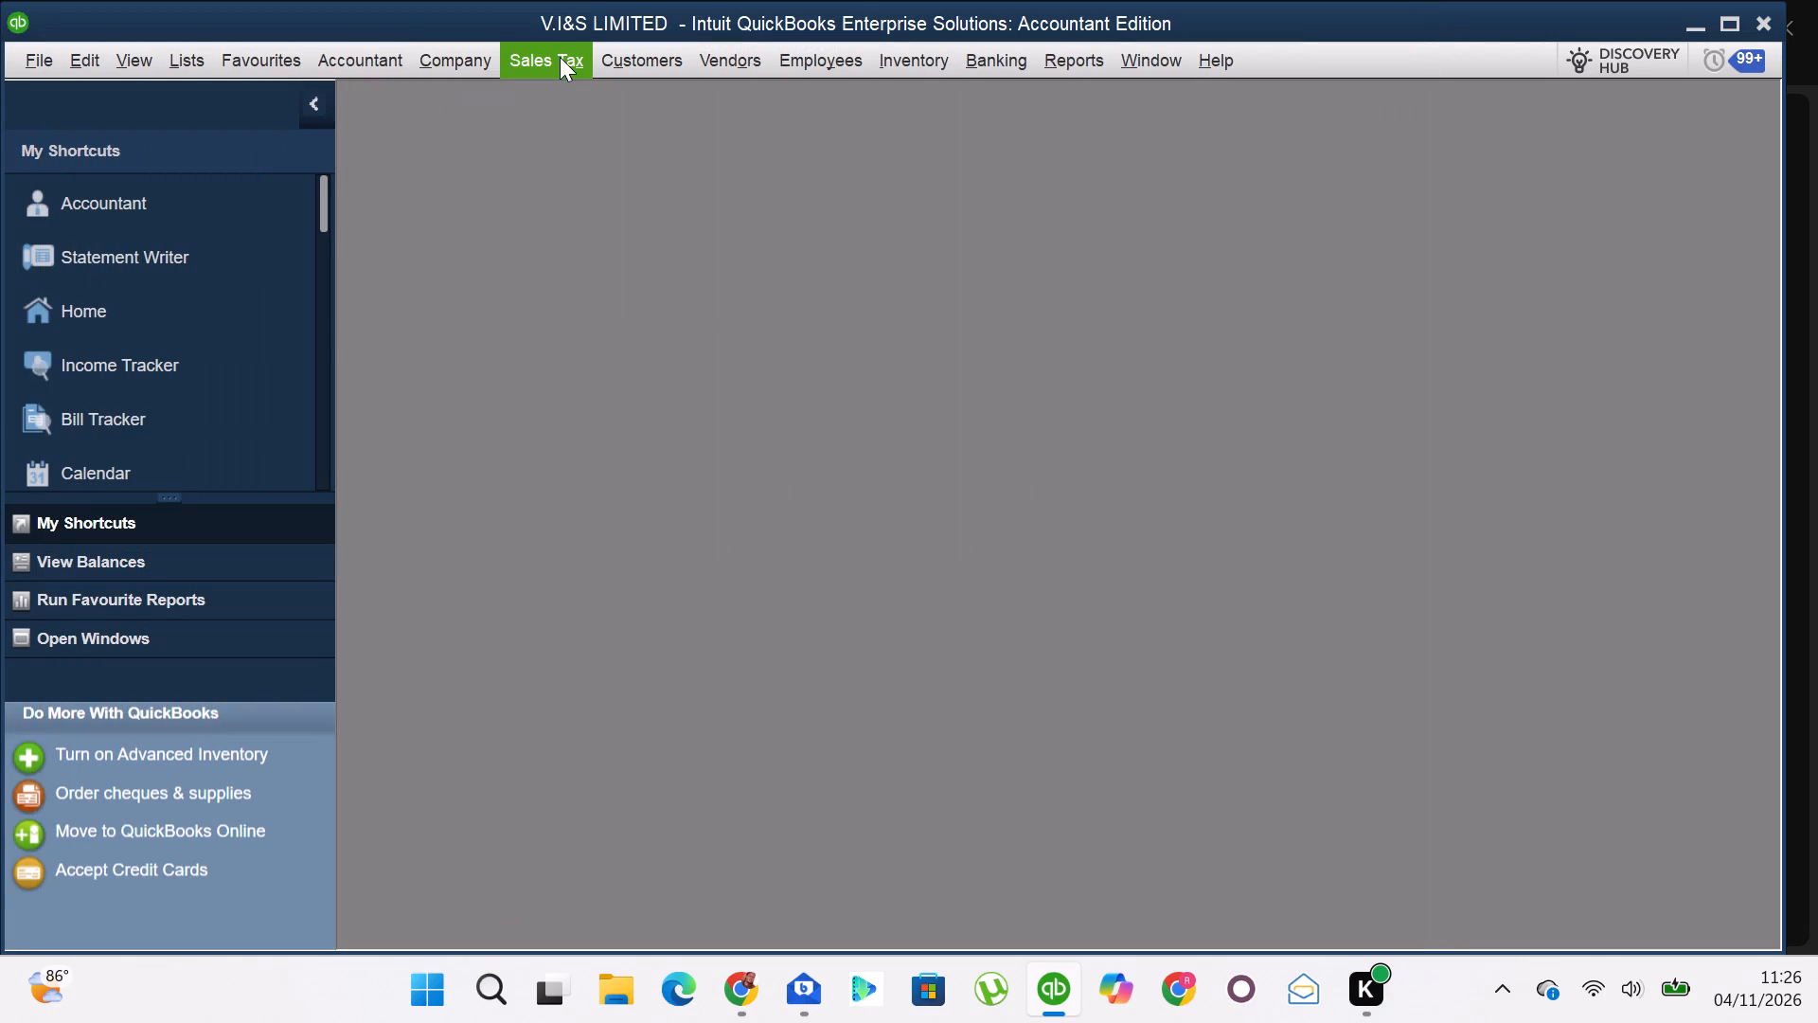
pyautogui.click(649, 53)
pyautogui.click(651, 87)
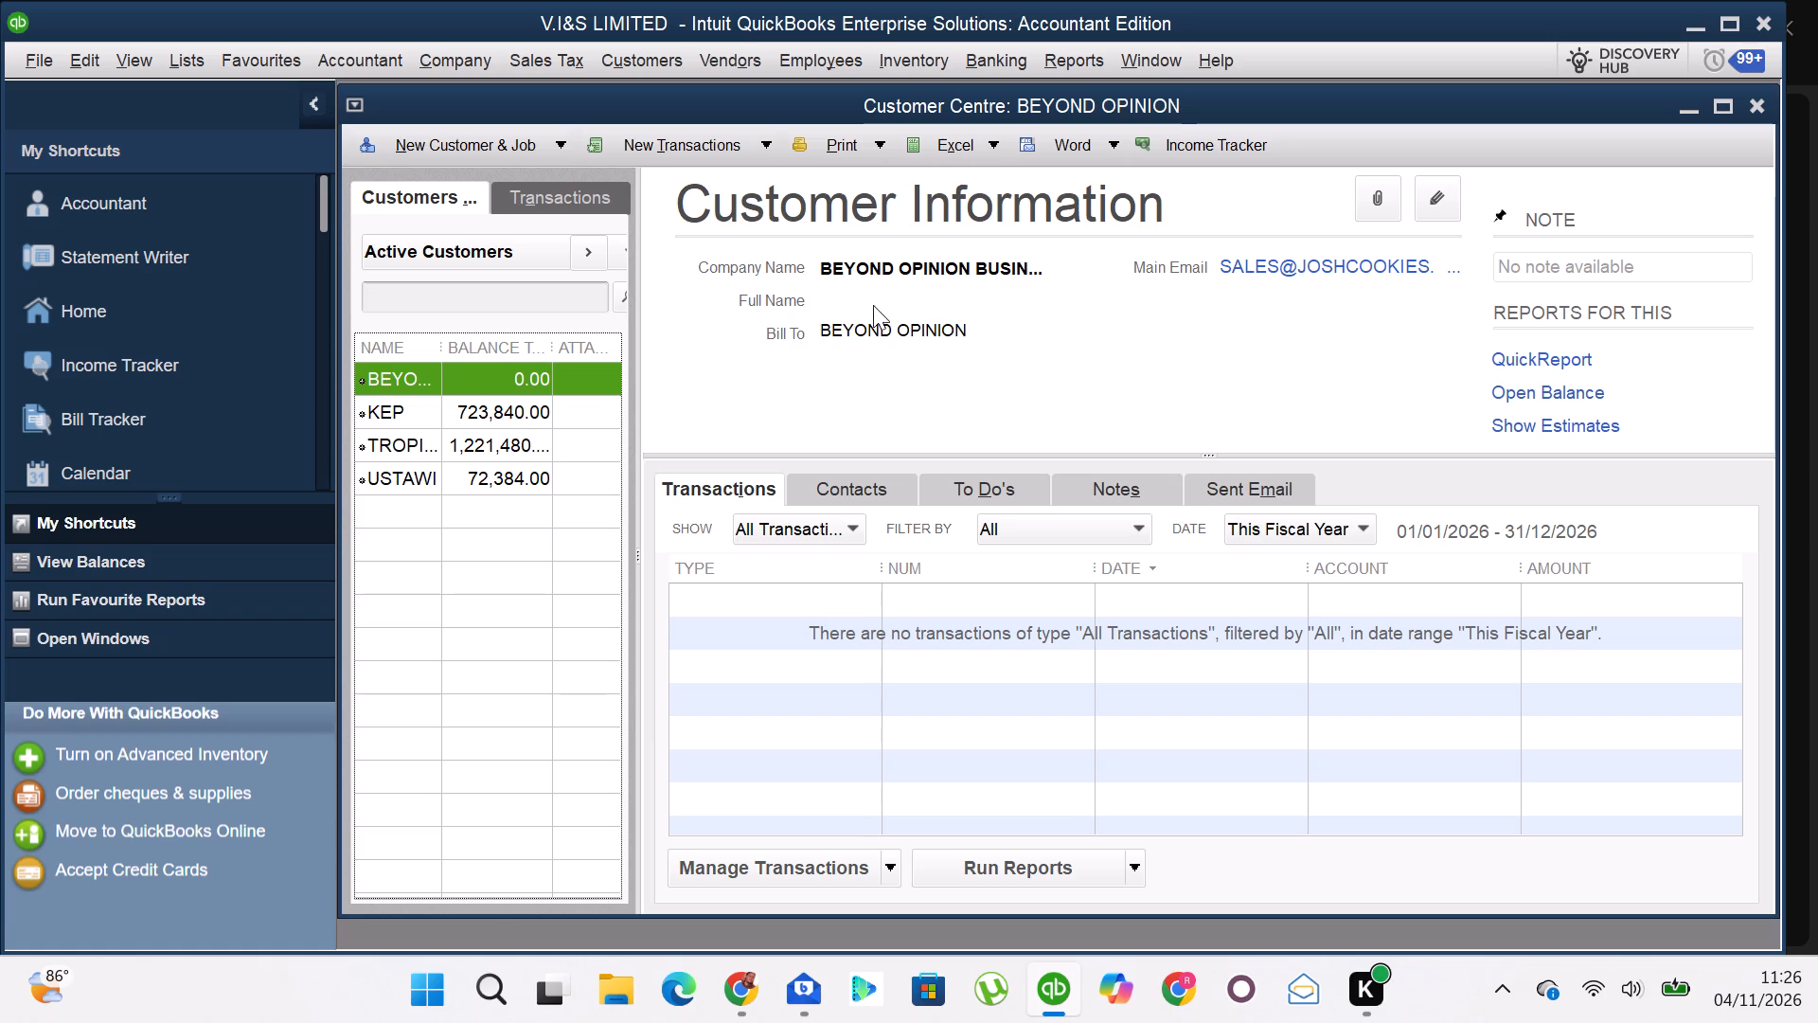
pyautogui.click(506, 408)
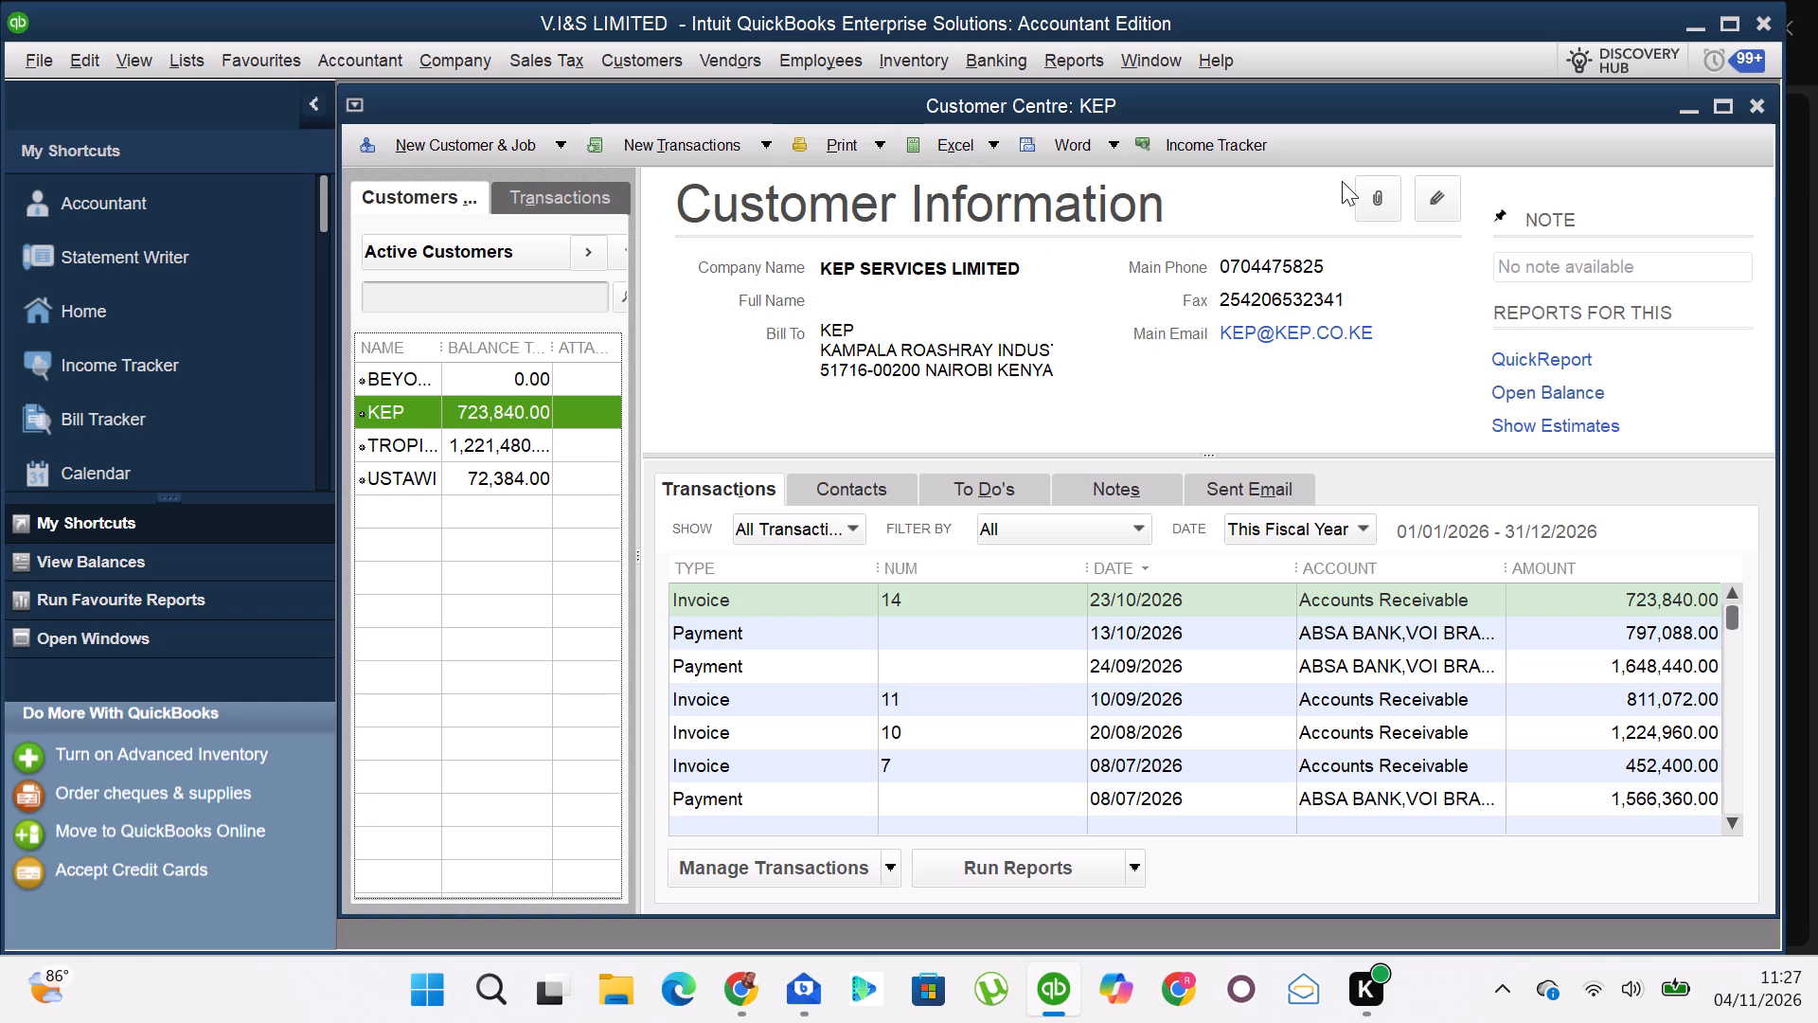
pyautogui.click(1424, 213)
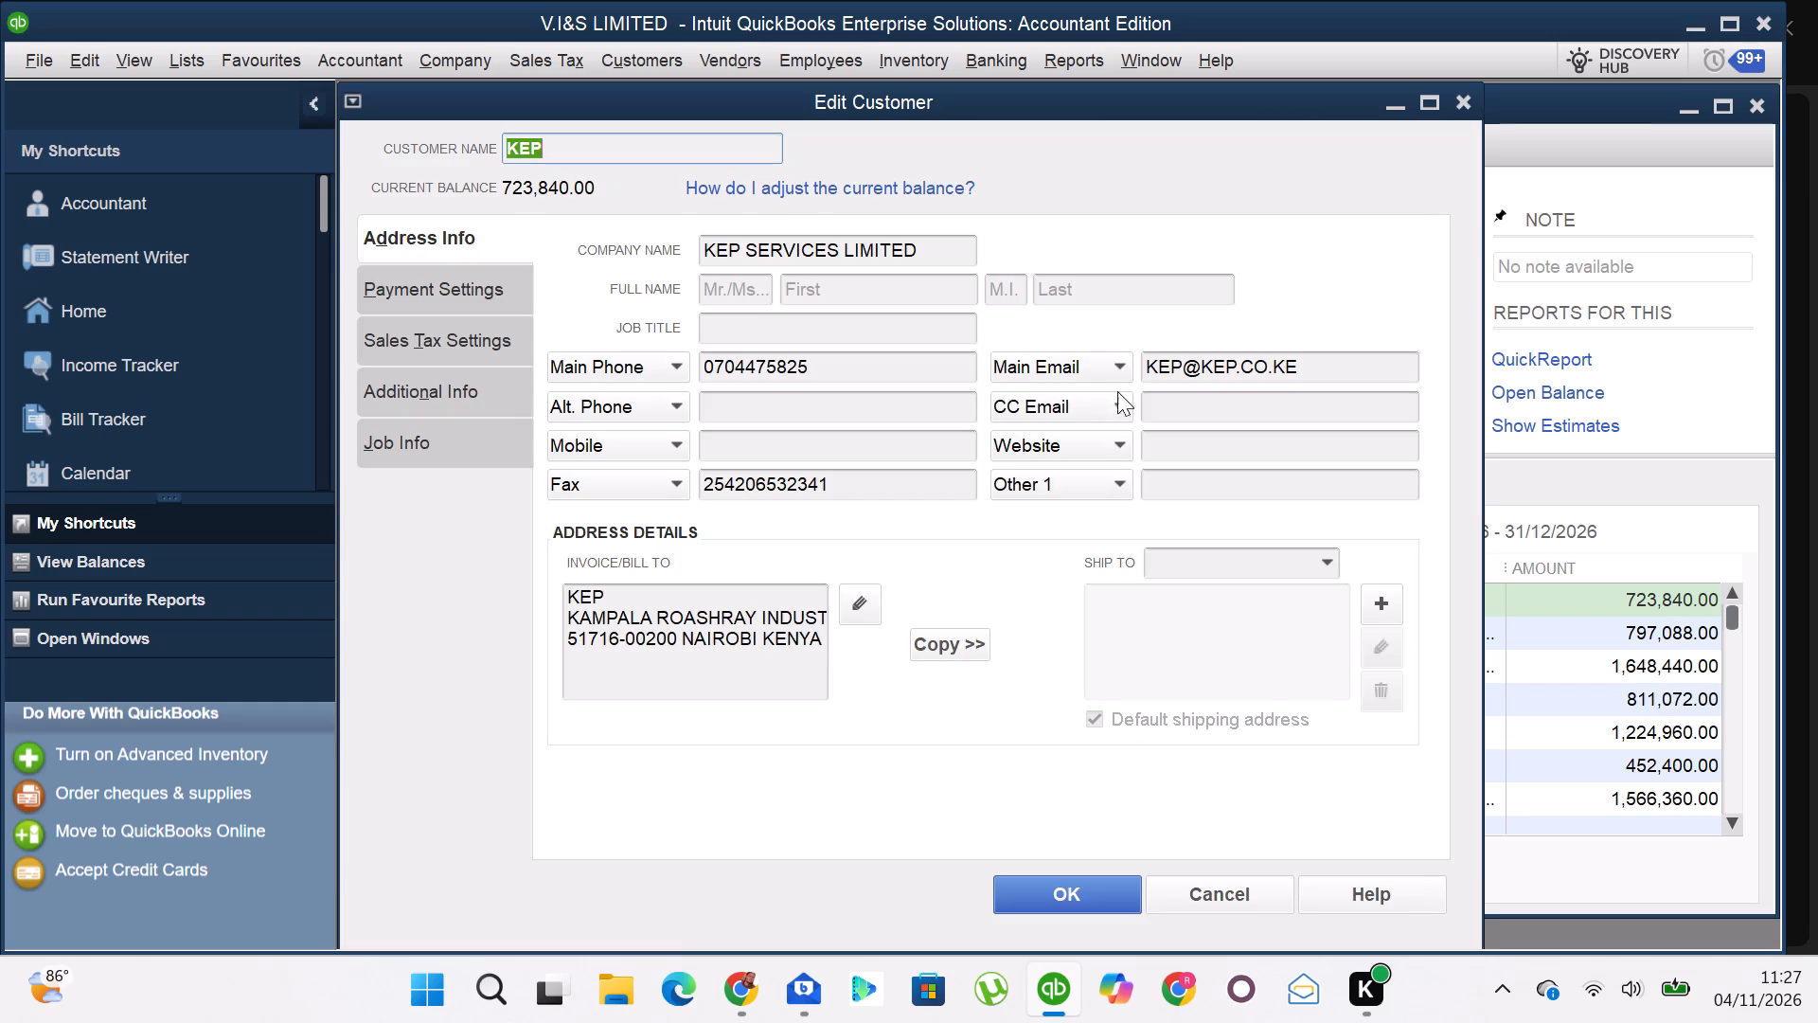
# Replace KEP's main email with the contact person's email address at the company.
pyautogui.click(1165, 399)
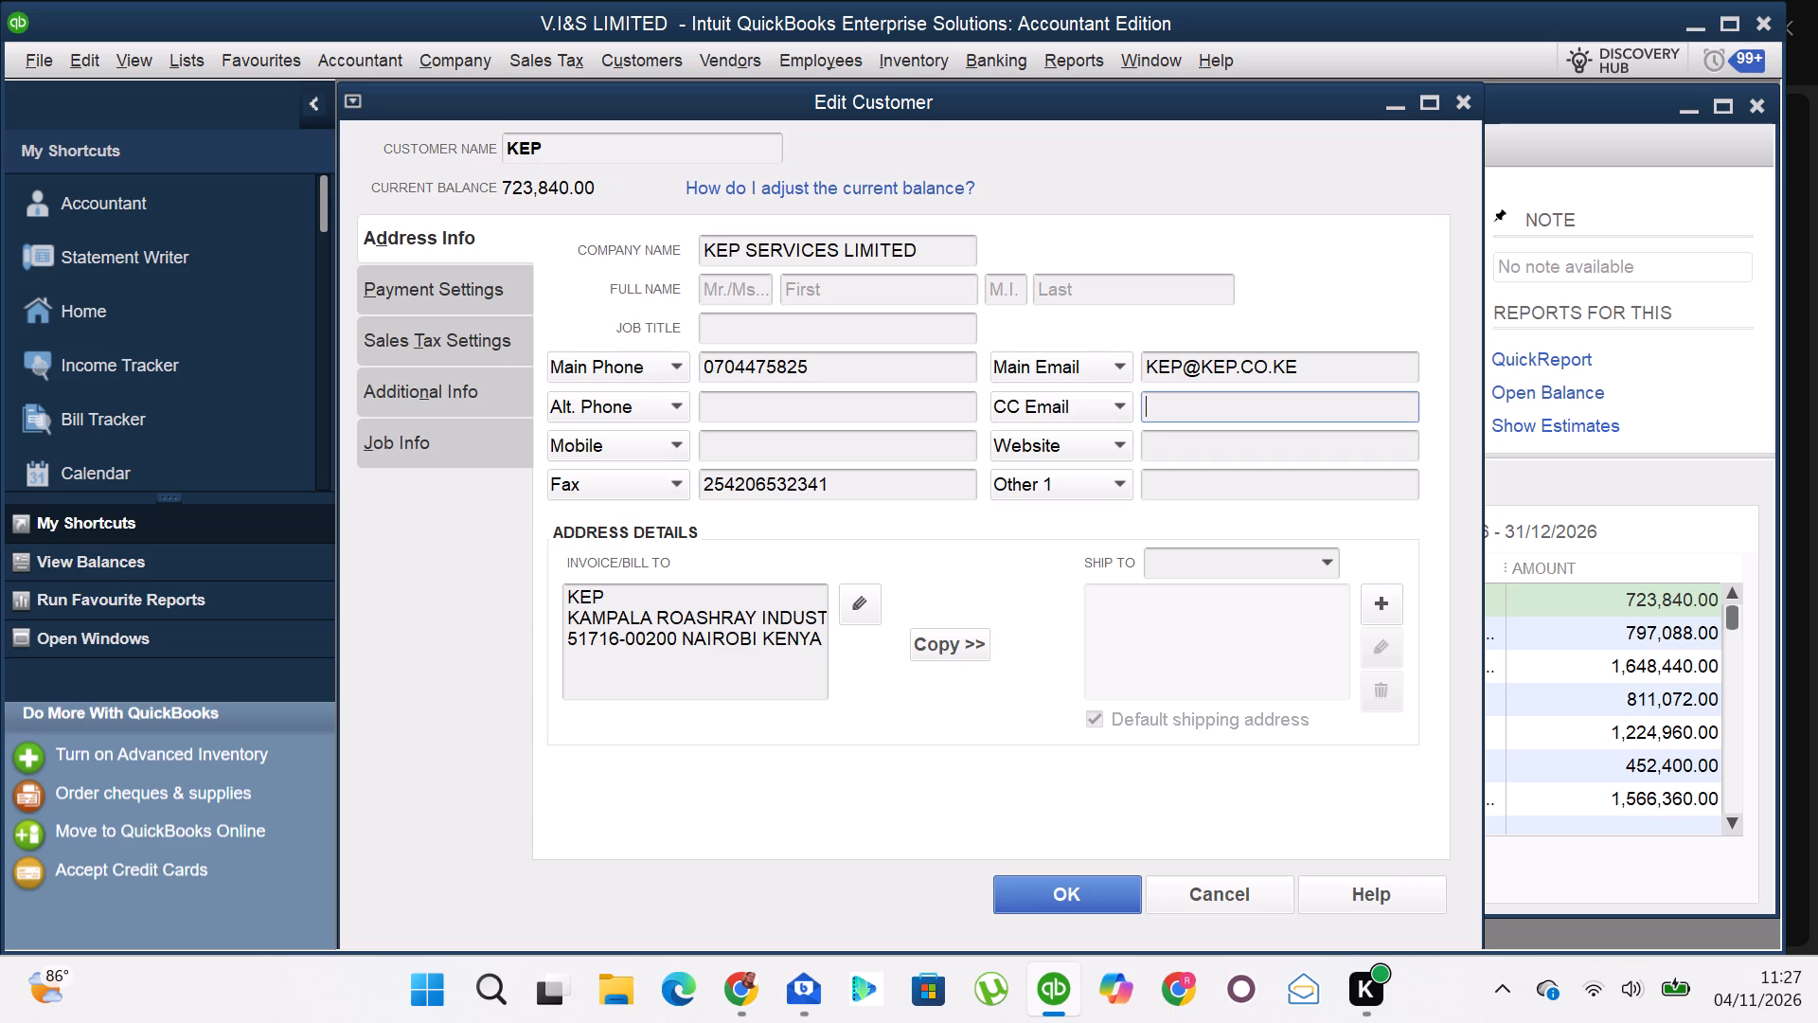
pyautogui.moveTo(1301, 367); pyautogui.dragTo(1301, 366)
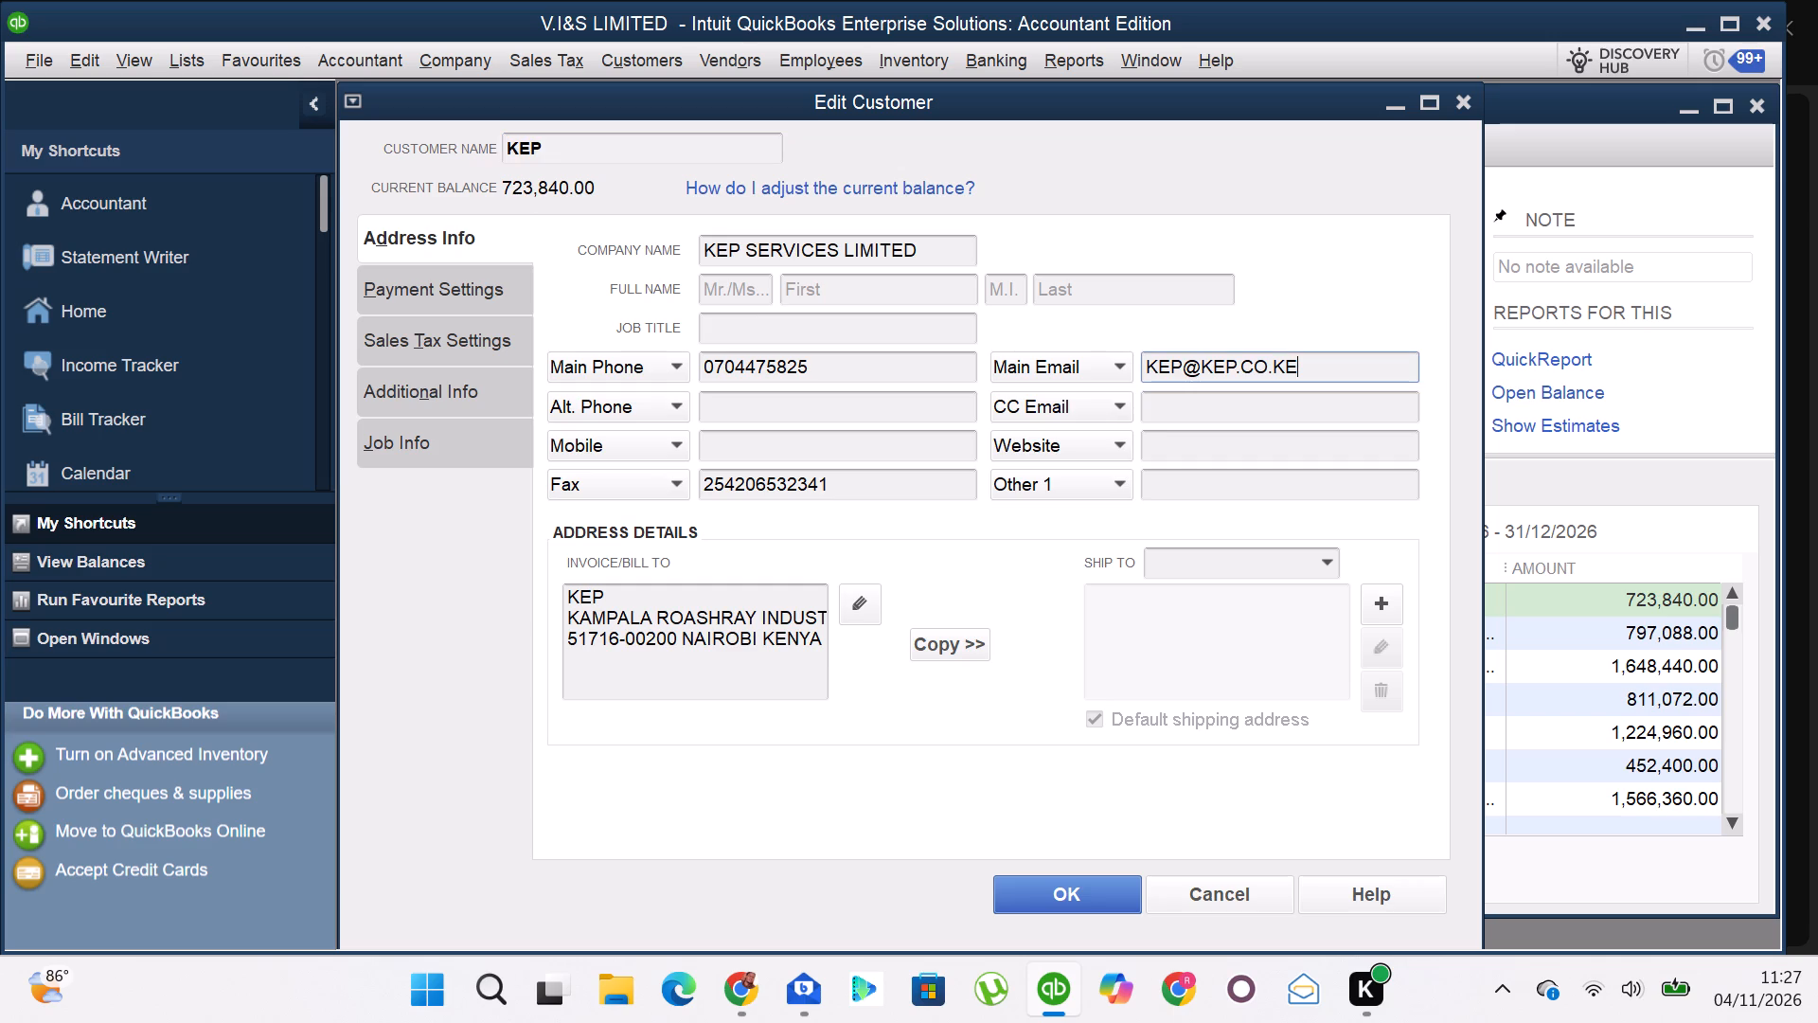
pyautogui.moveTo(1301, 366); pyautogui.dragTo(1145, 363)
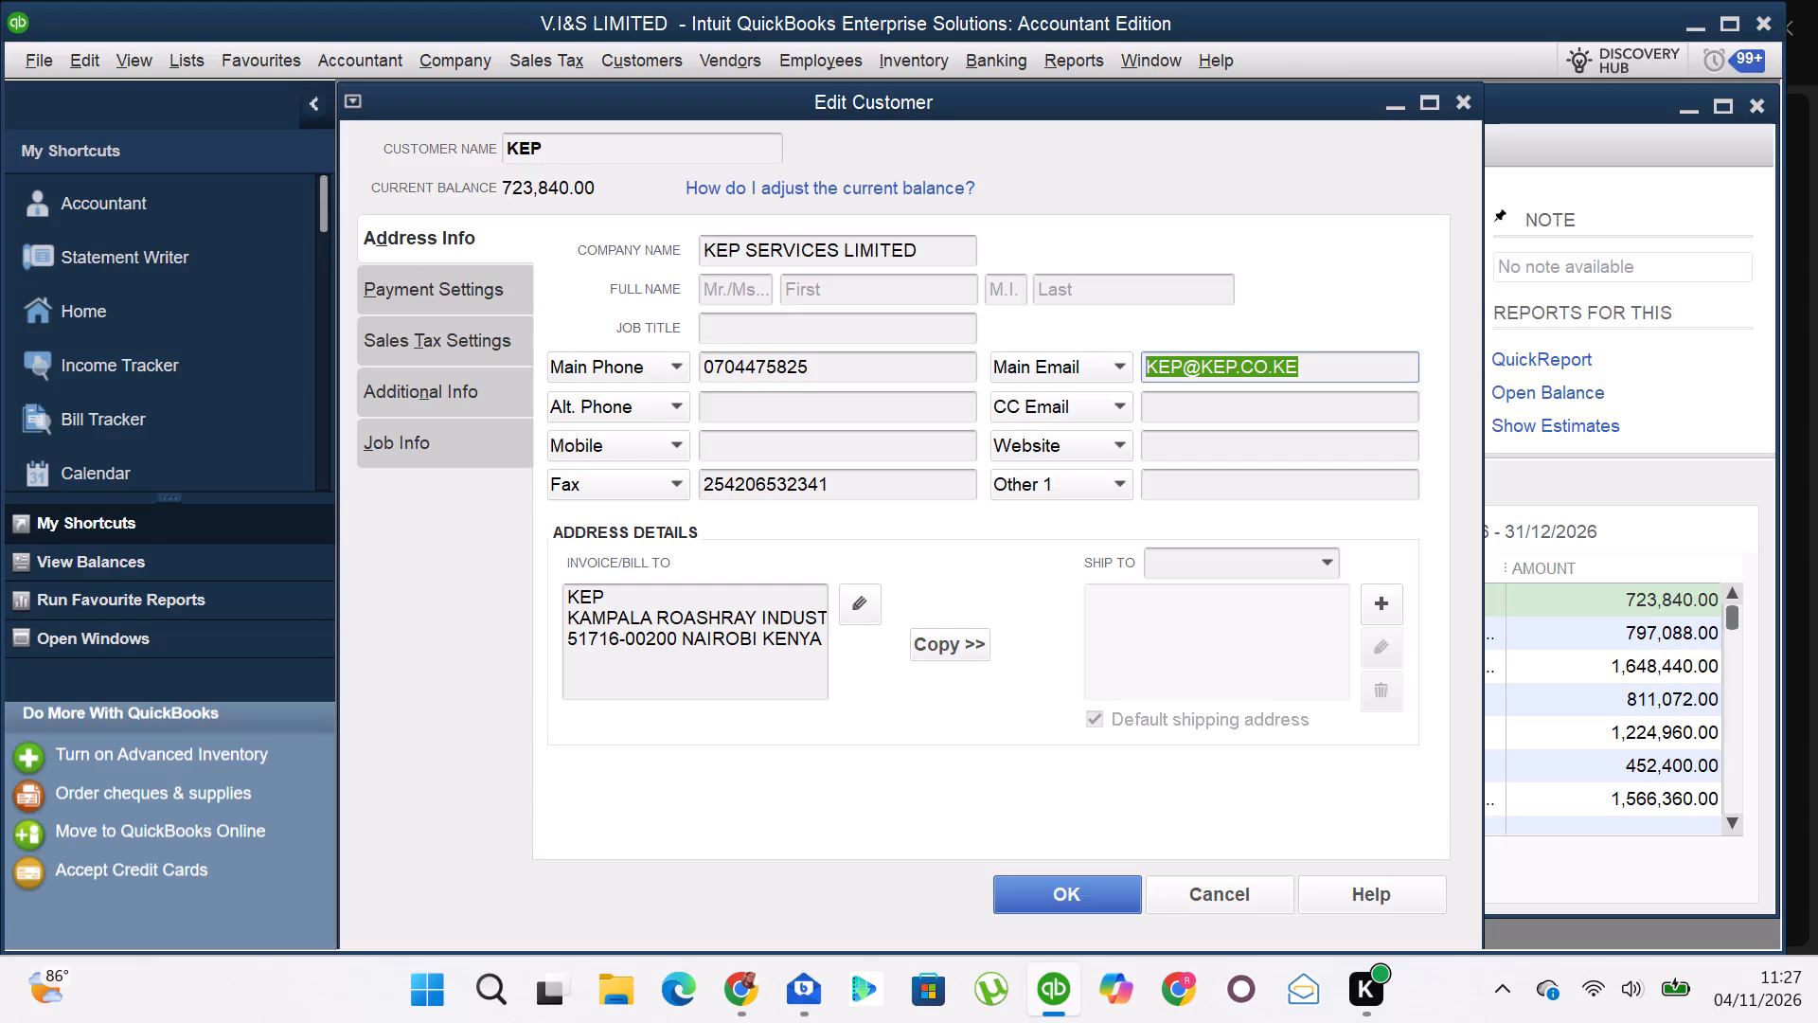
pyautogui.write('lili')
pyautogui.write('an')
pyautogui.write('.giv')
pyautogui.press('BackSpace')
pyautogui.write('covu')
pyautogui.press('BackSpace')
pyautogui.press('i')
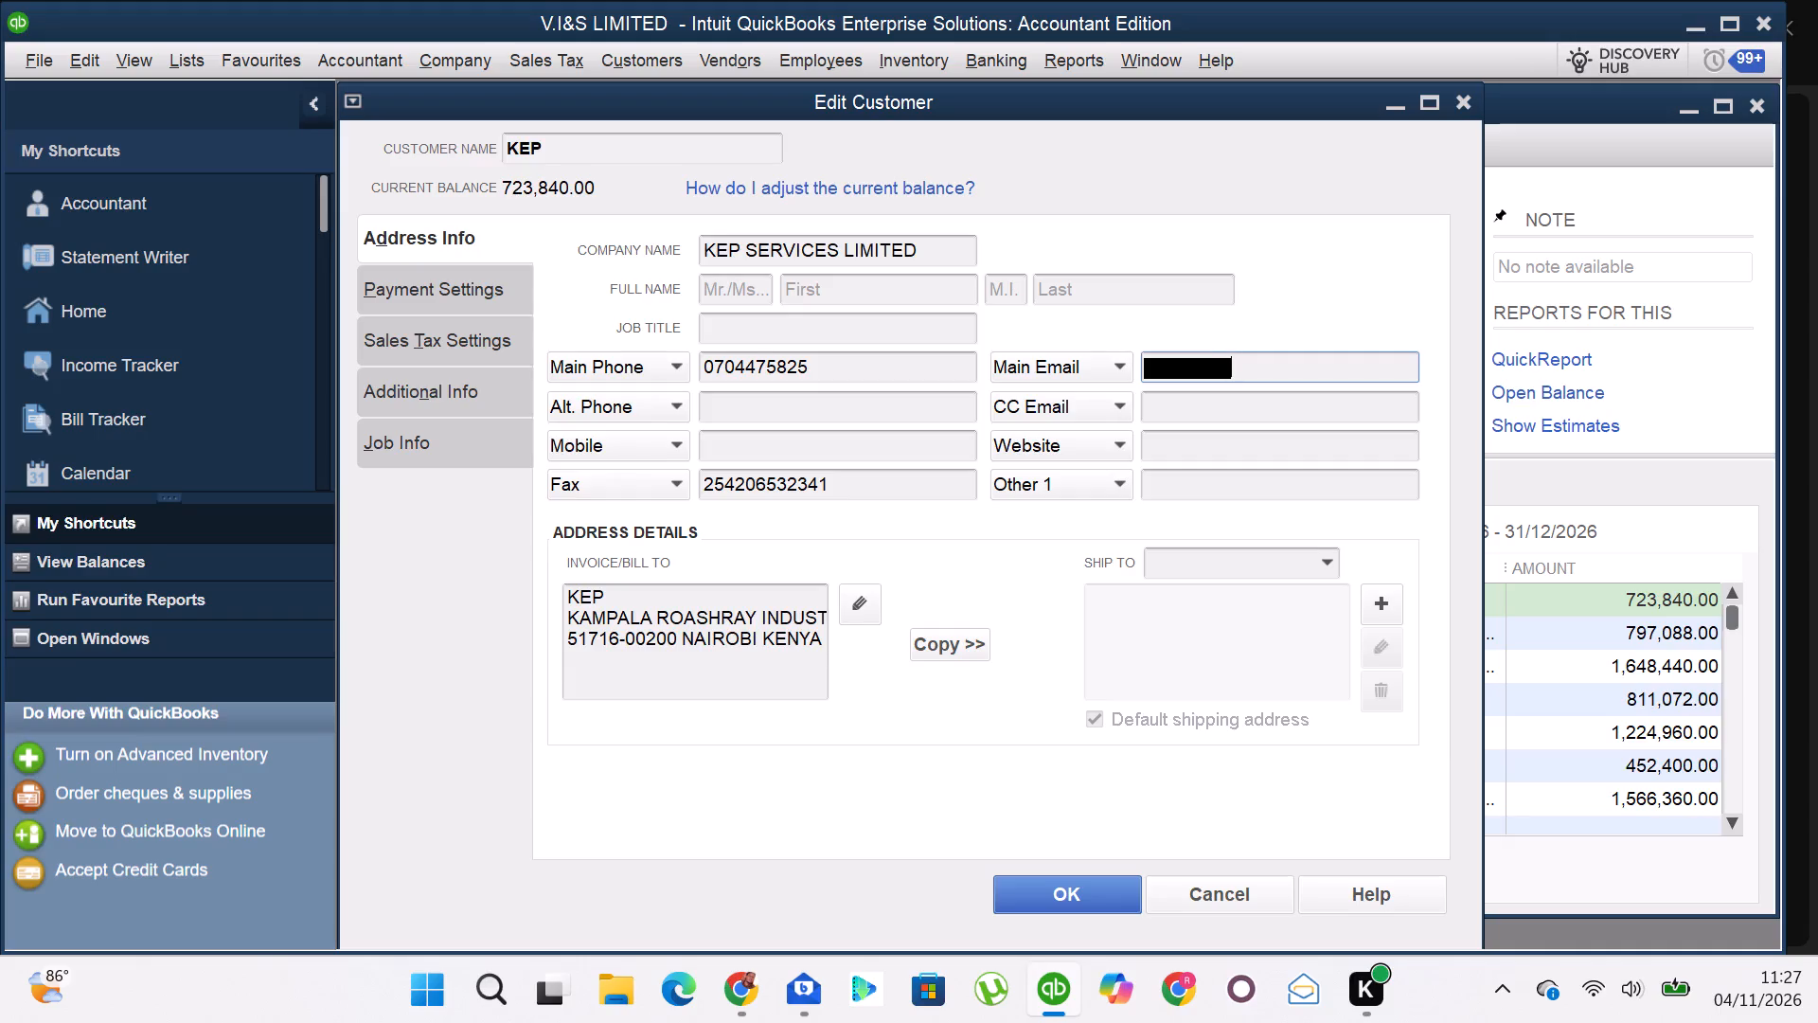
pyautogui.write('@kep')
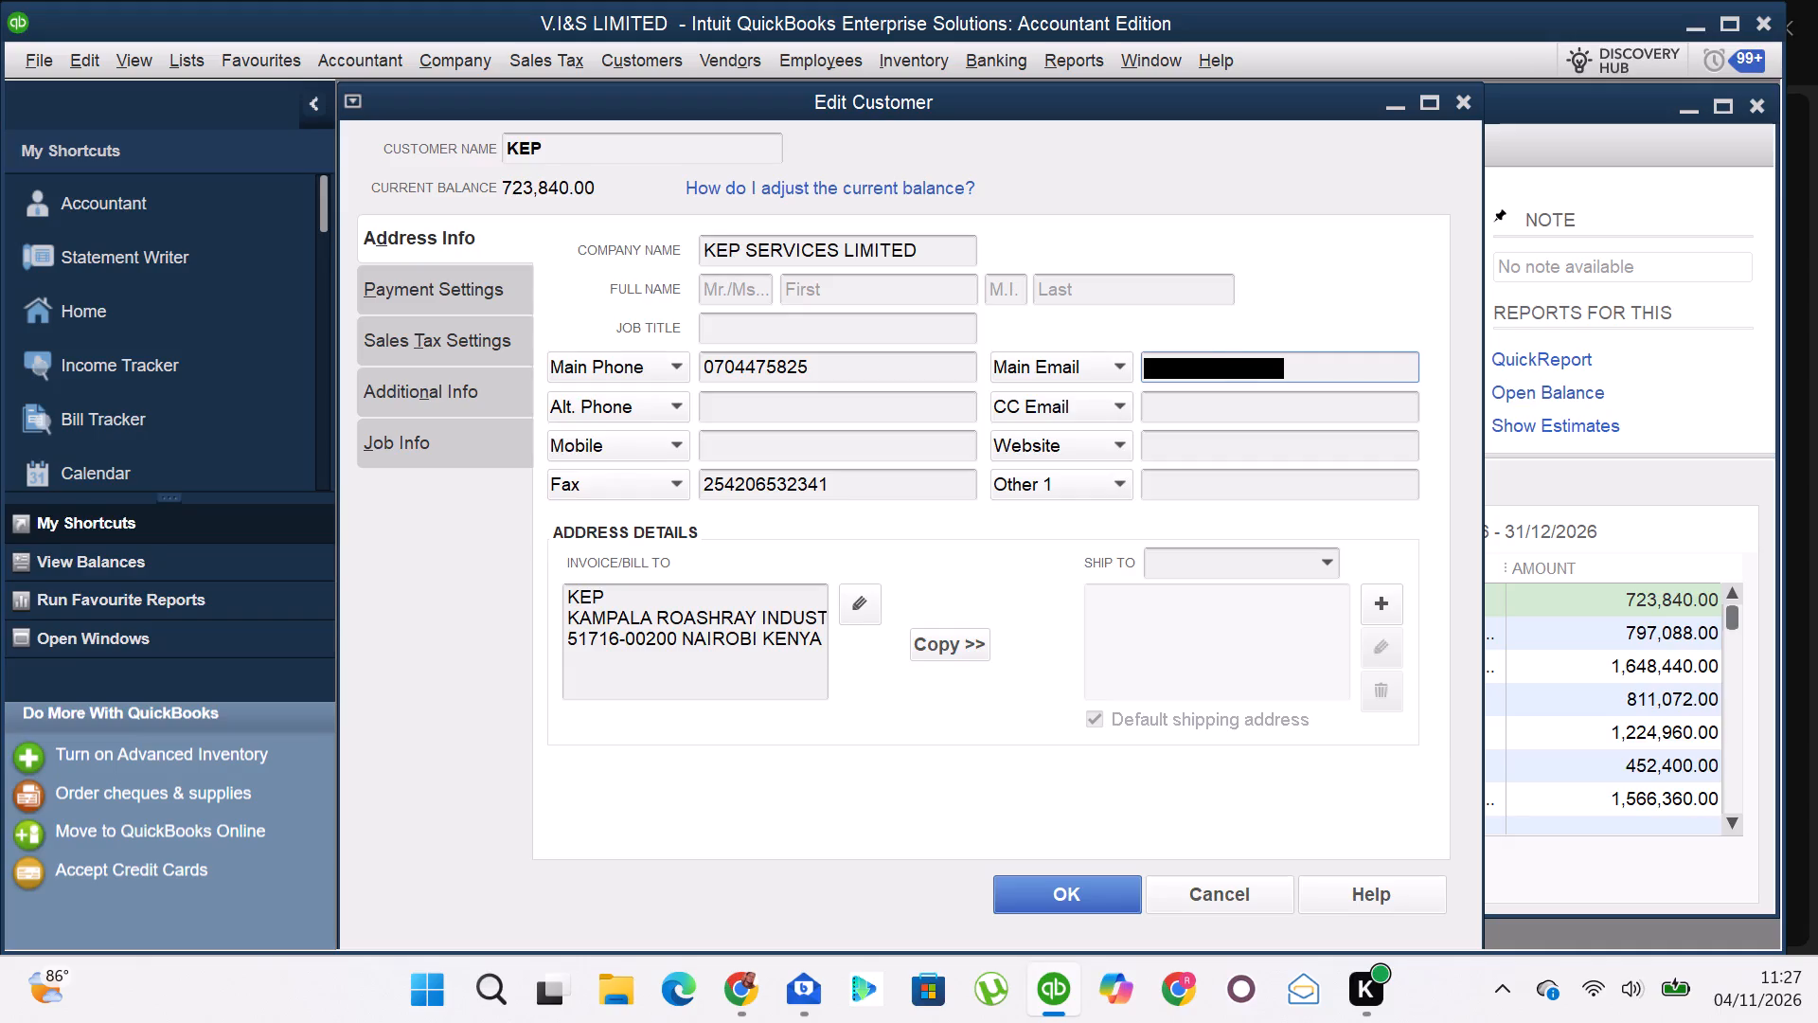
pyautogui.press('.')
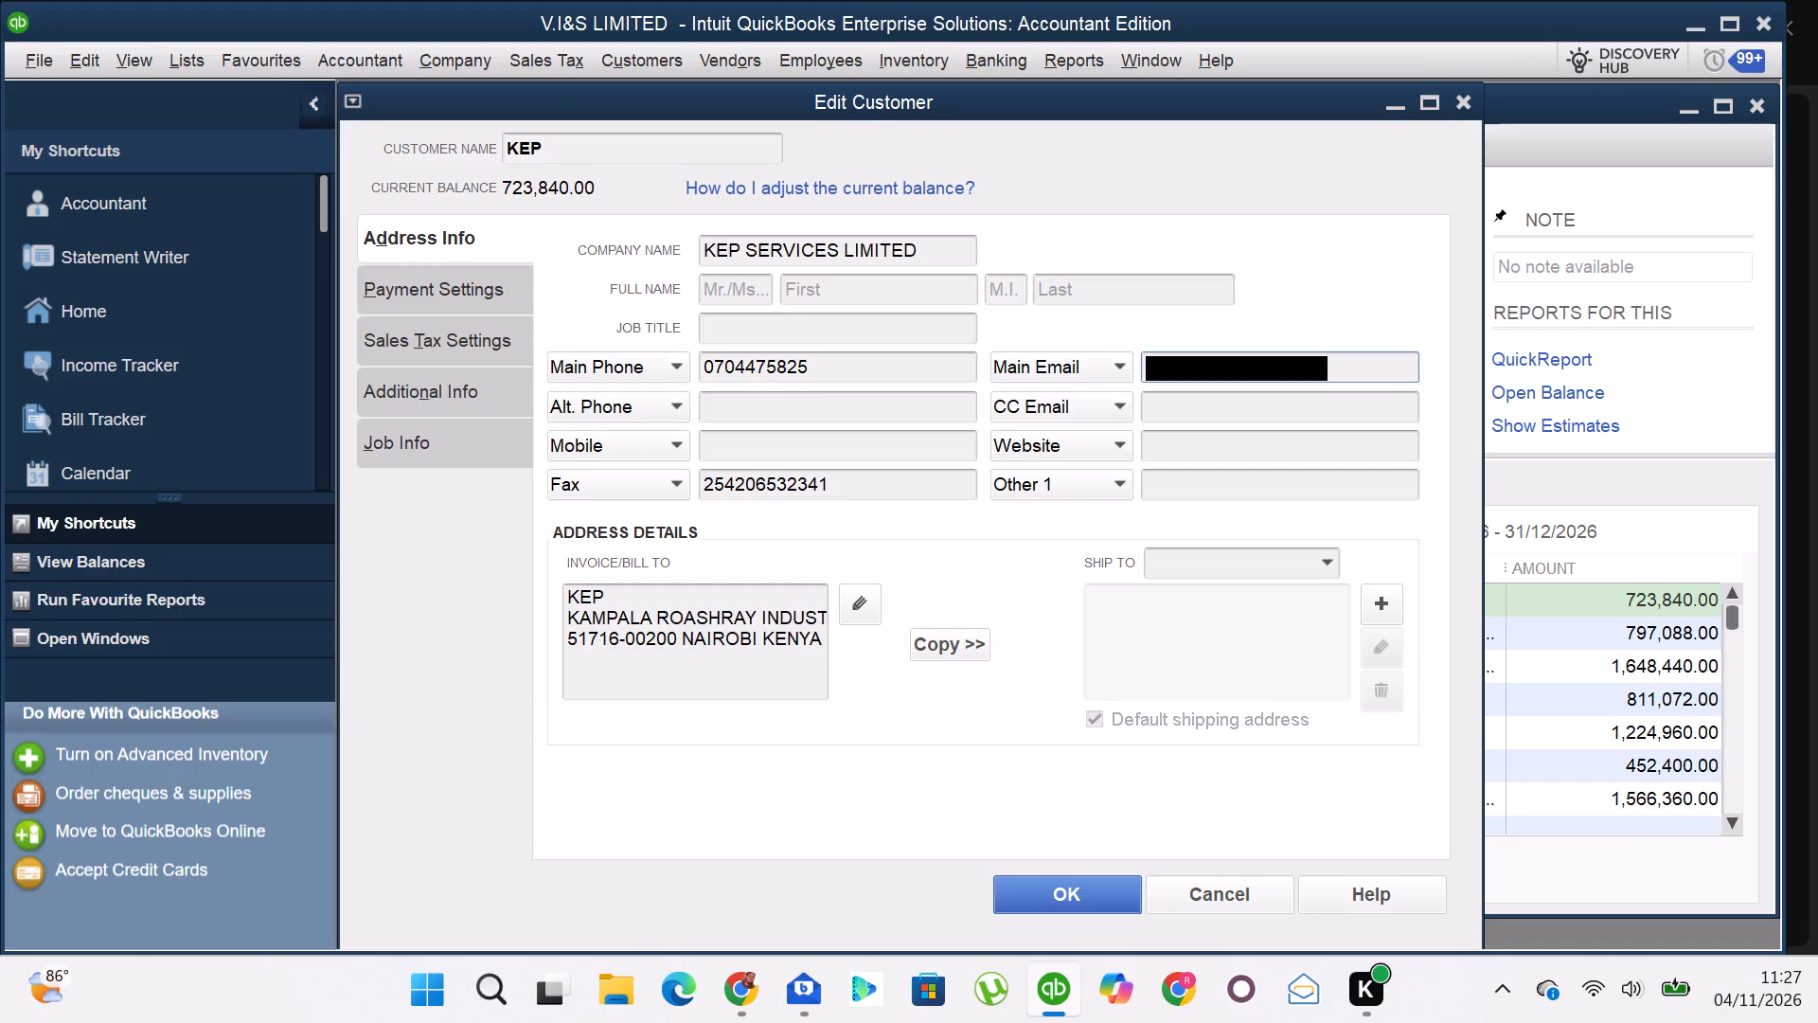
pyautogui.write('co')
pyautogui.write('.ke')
pyautogui.click(1167, 413)
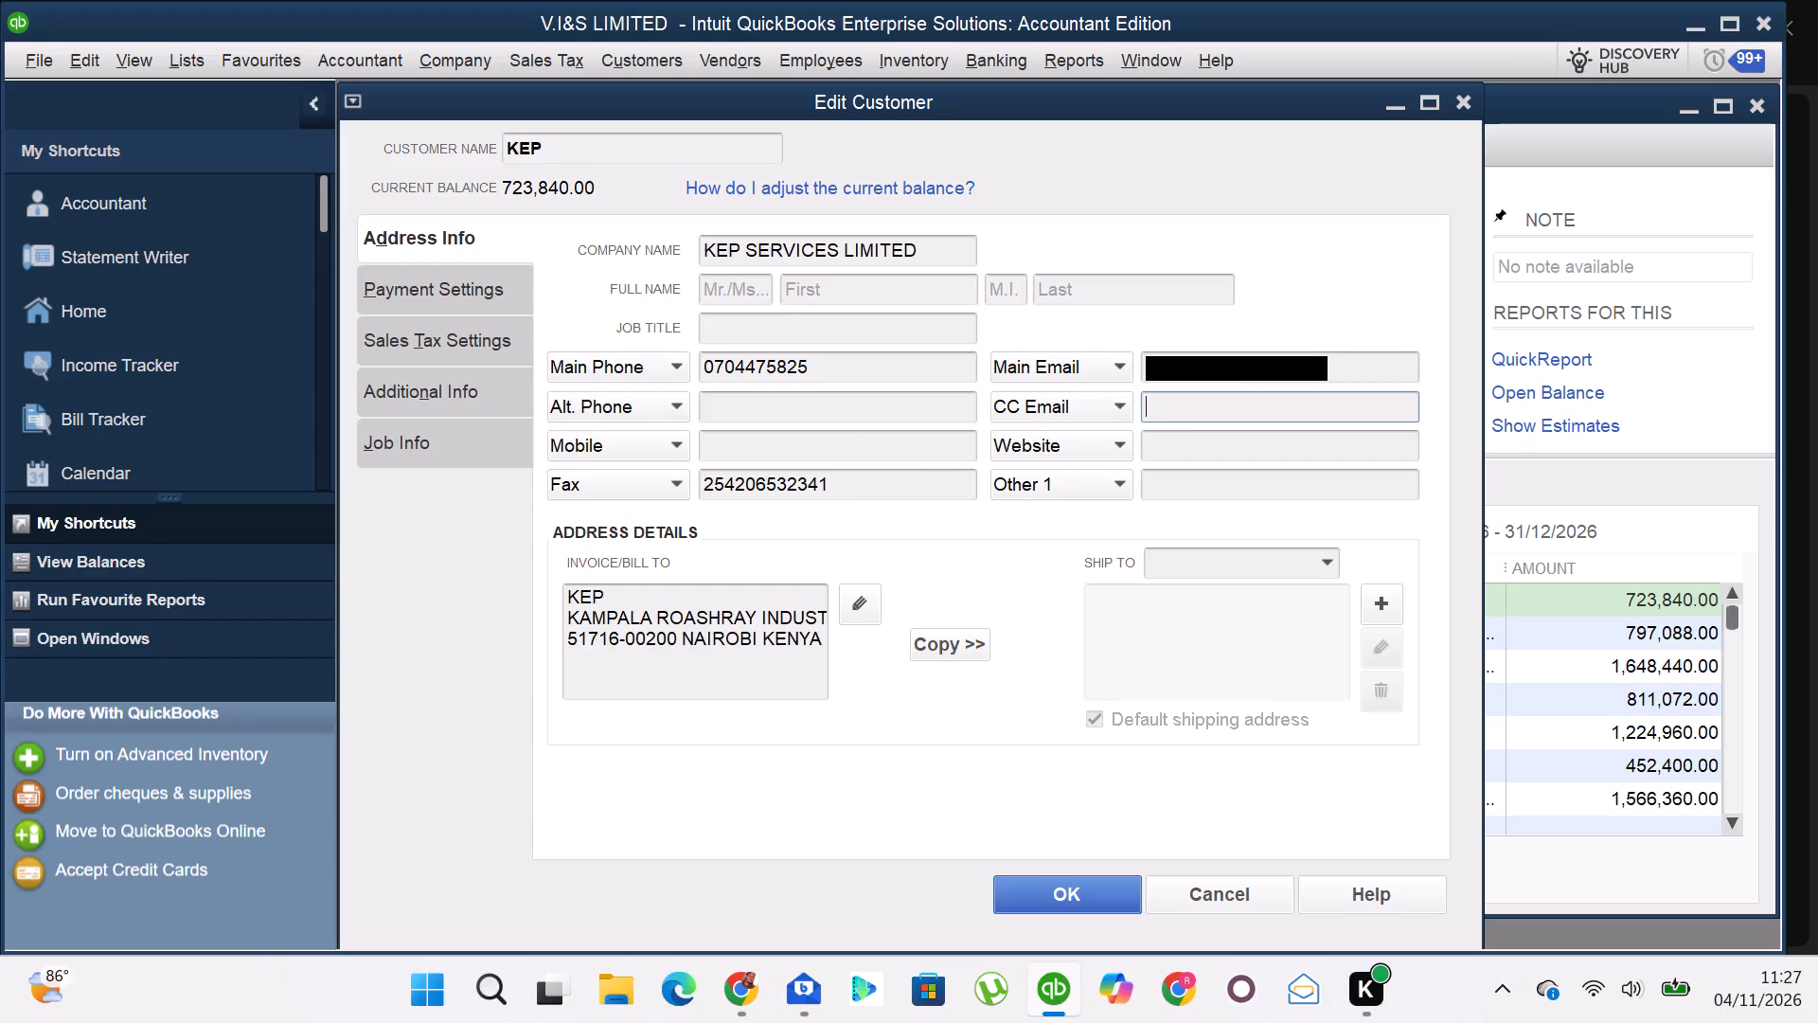
# Extend the customer name to KEP SERVICES LIMITED.
pyautogui.click(596, 155)
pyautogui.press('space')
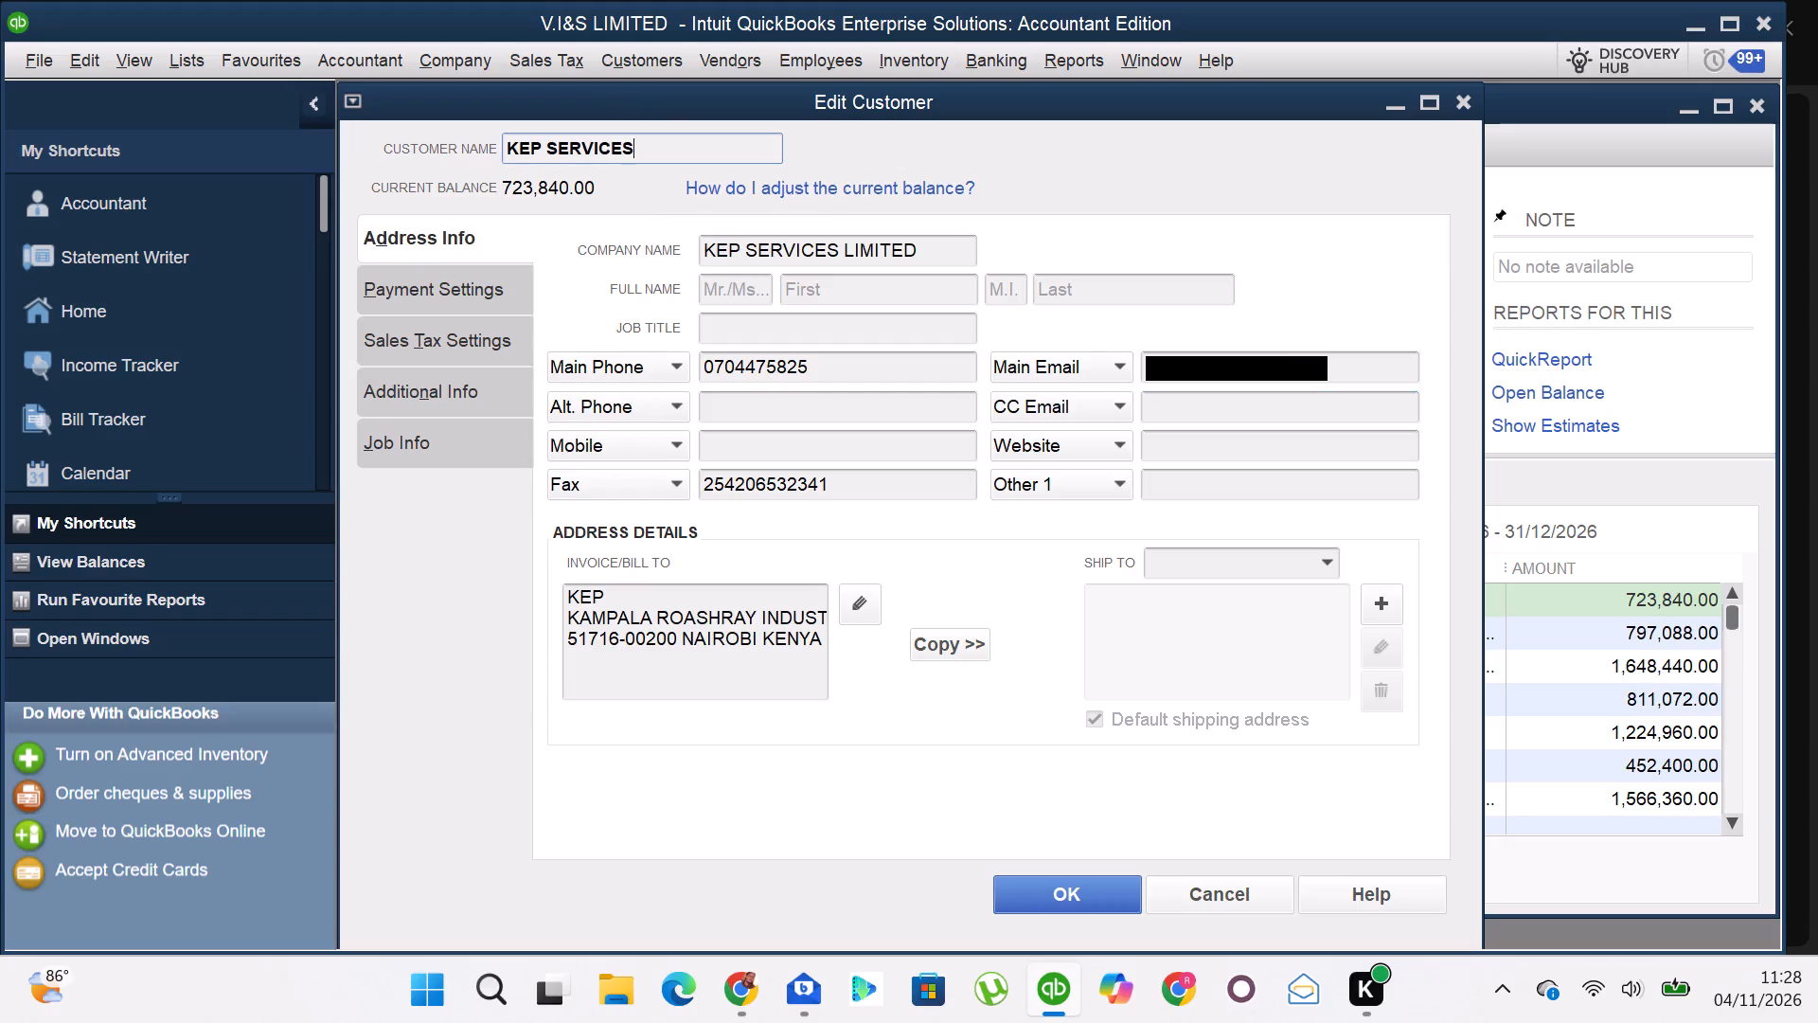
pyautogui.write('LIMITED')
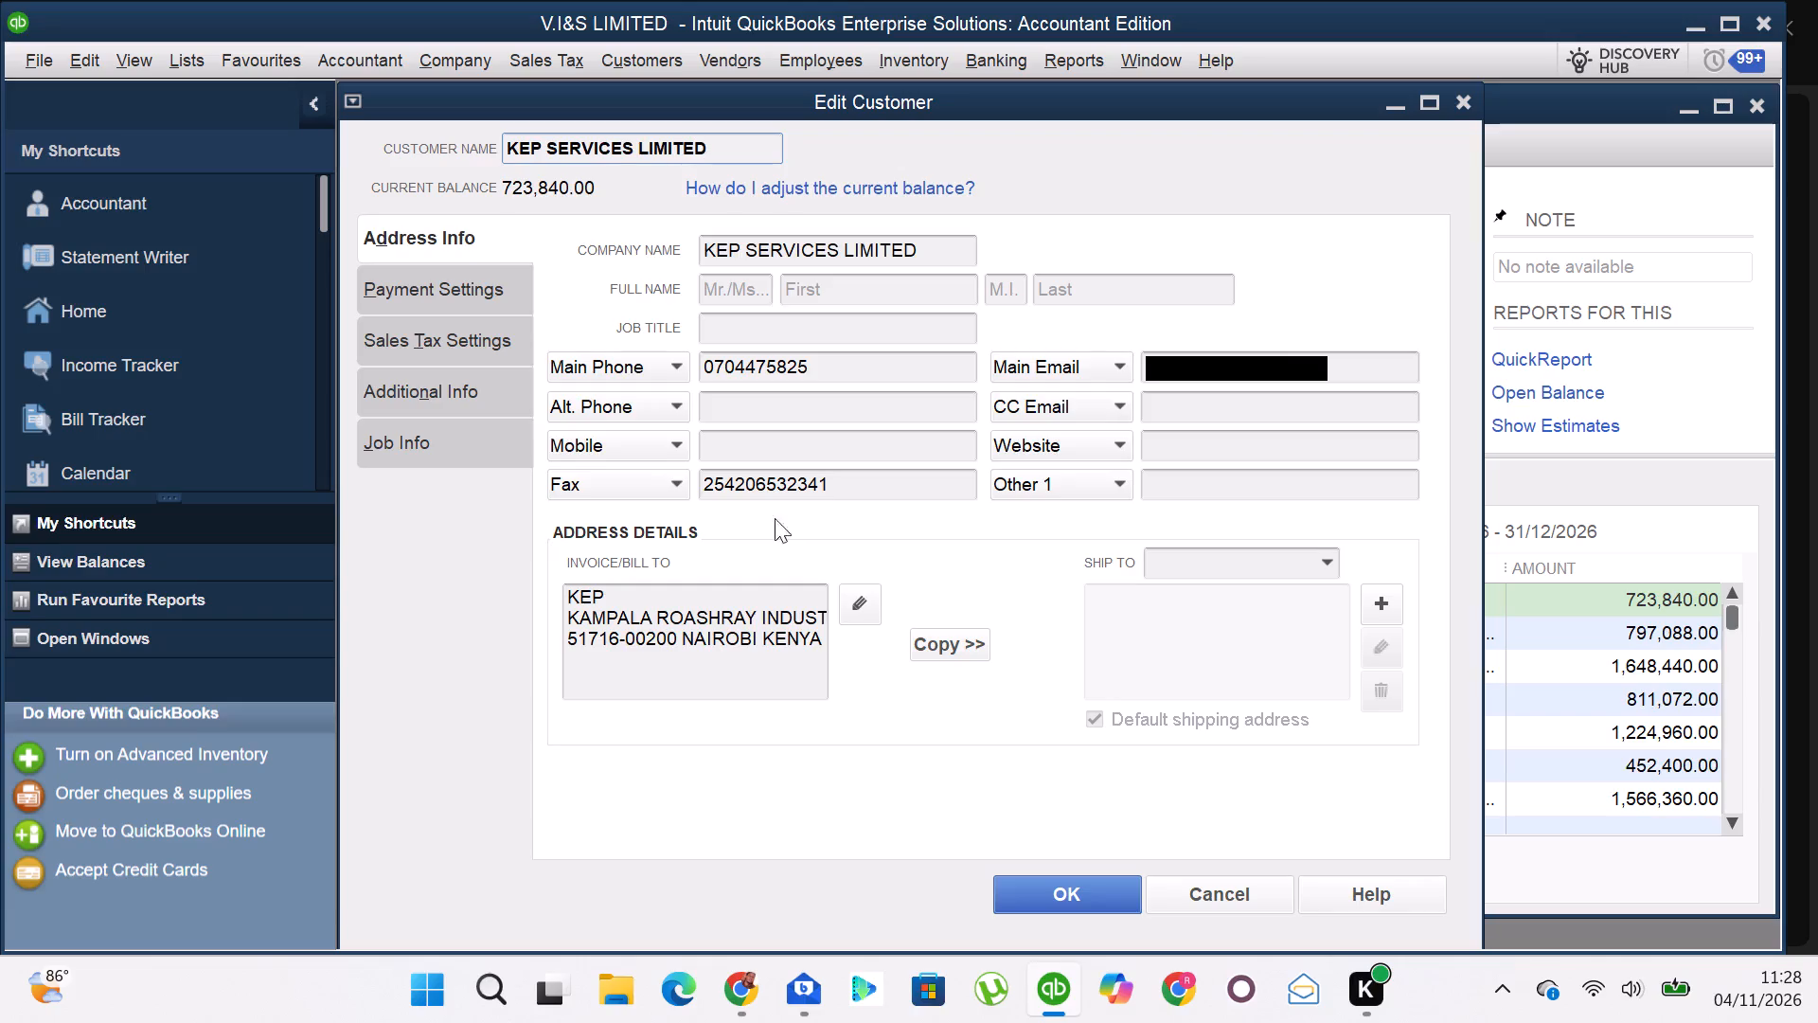
# Copy KEP's billing address to a default shipping address named Ship To 1.
pyautogui.click(1336, 557)
pyautogui.click(1326, 562)
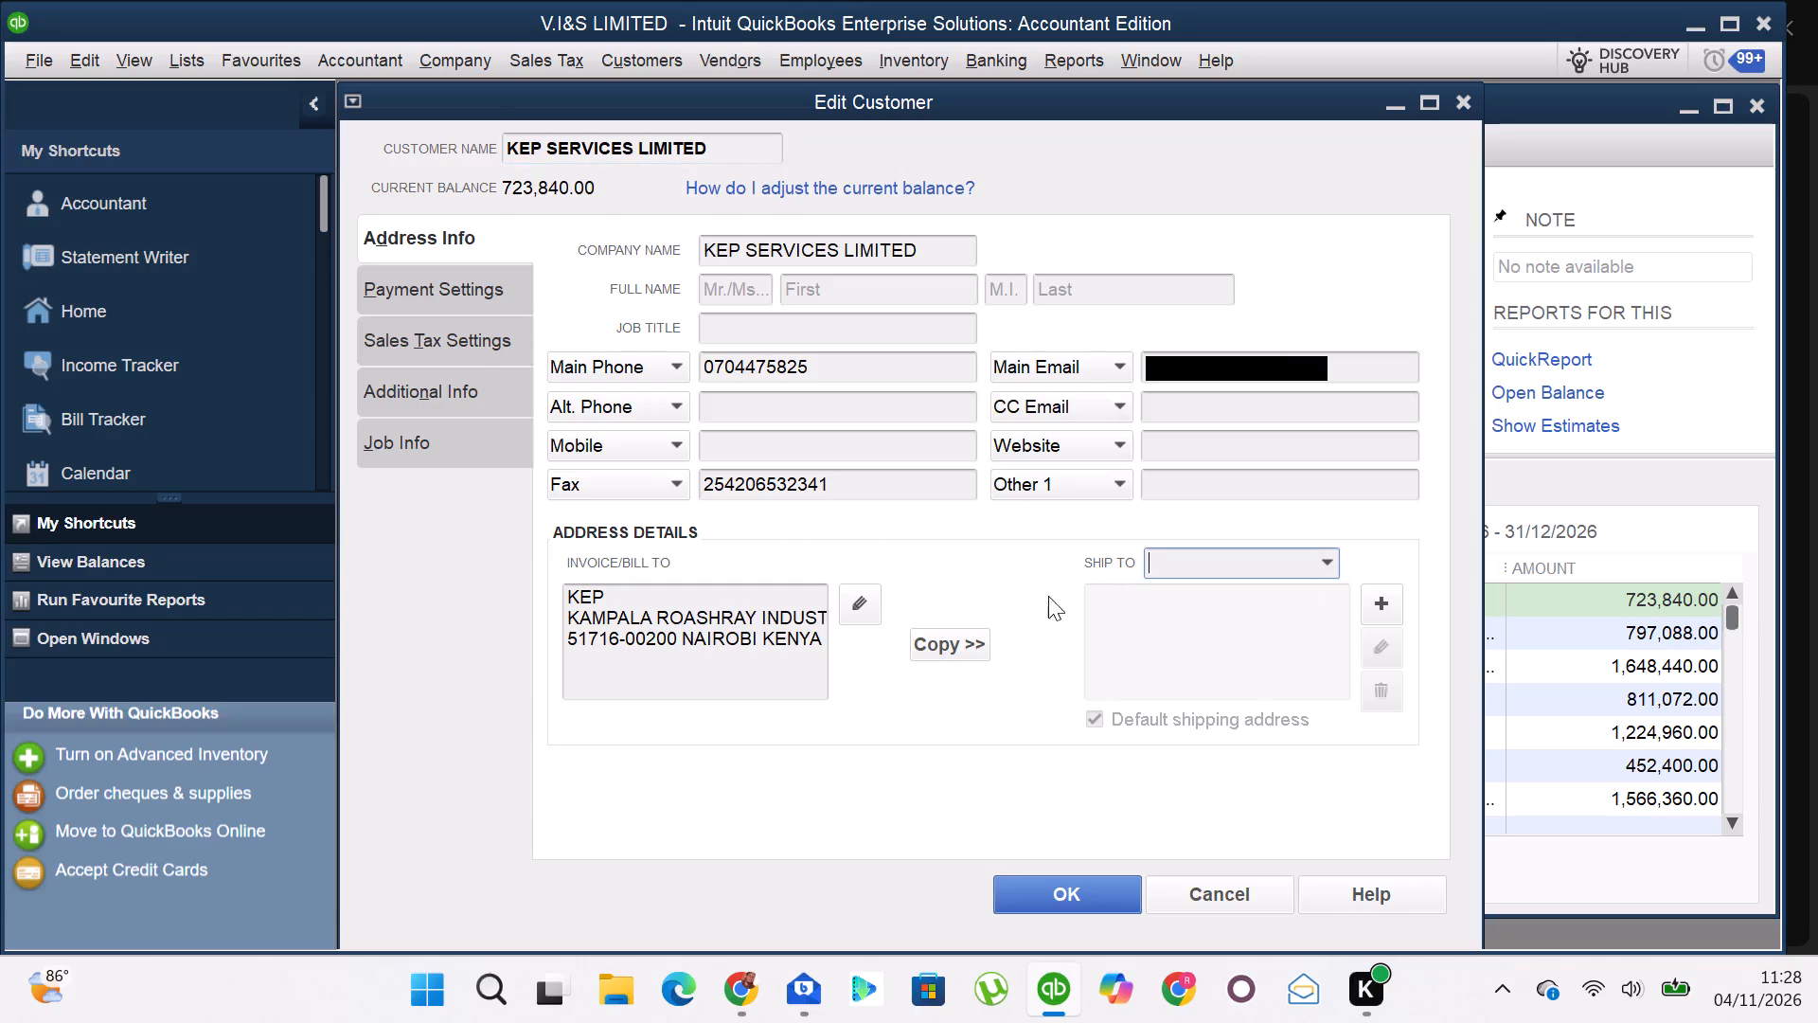
pyautogui.click(945, 654)
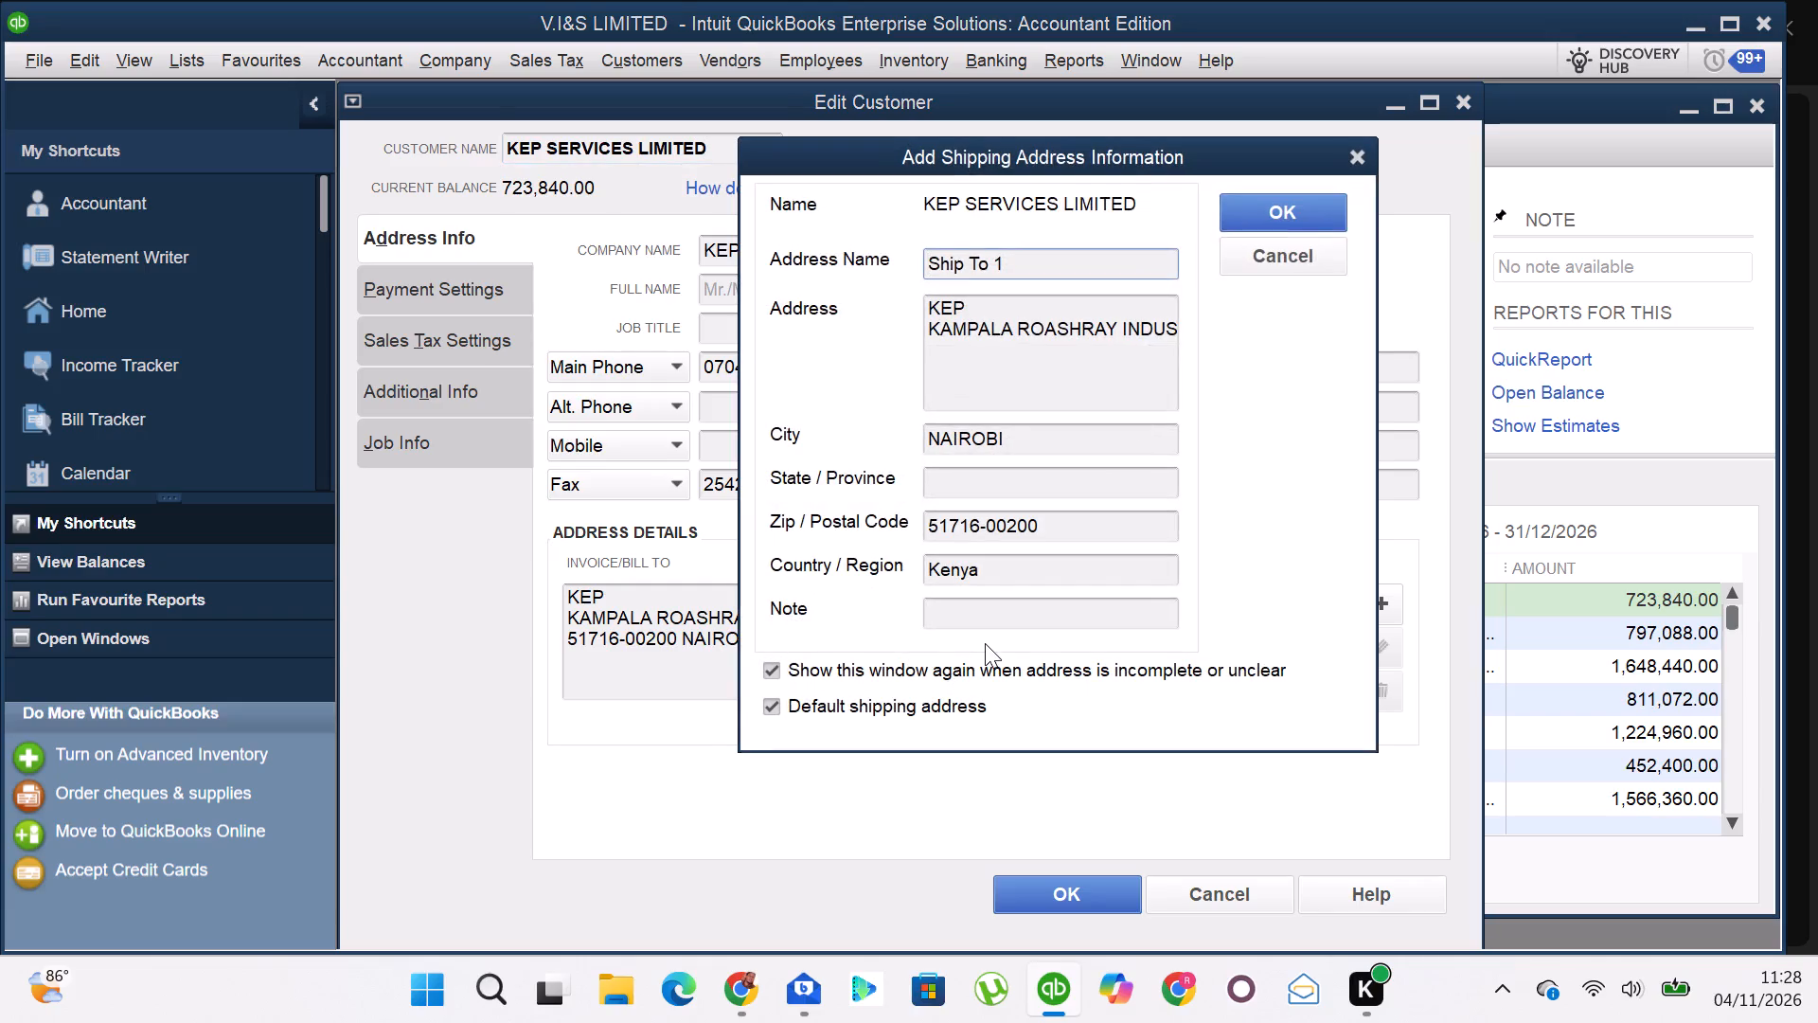
pyautogui.click(1280, 198)
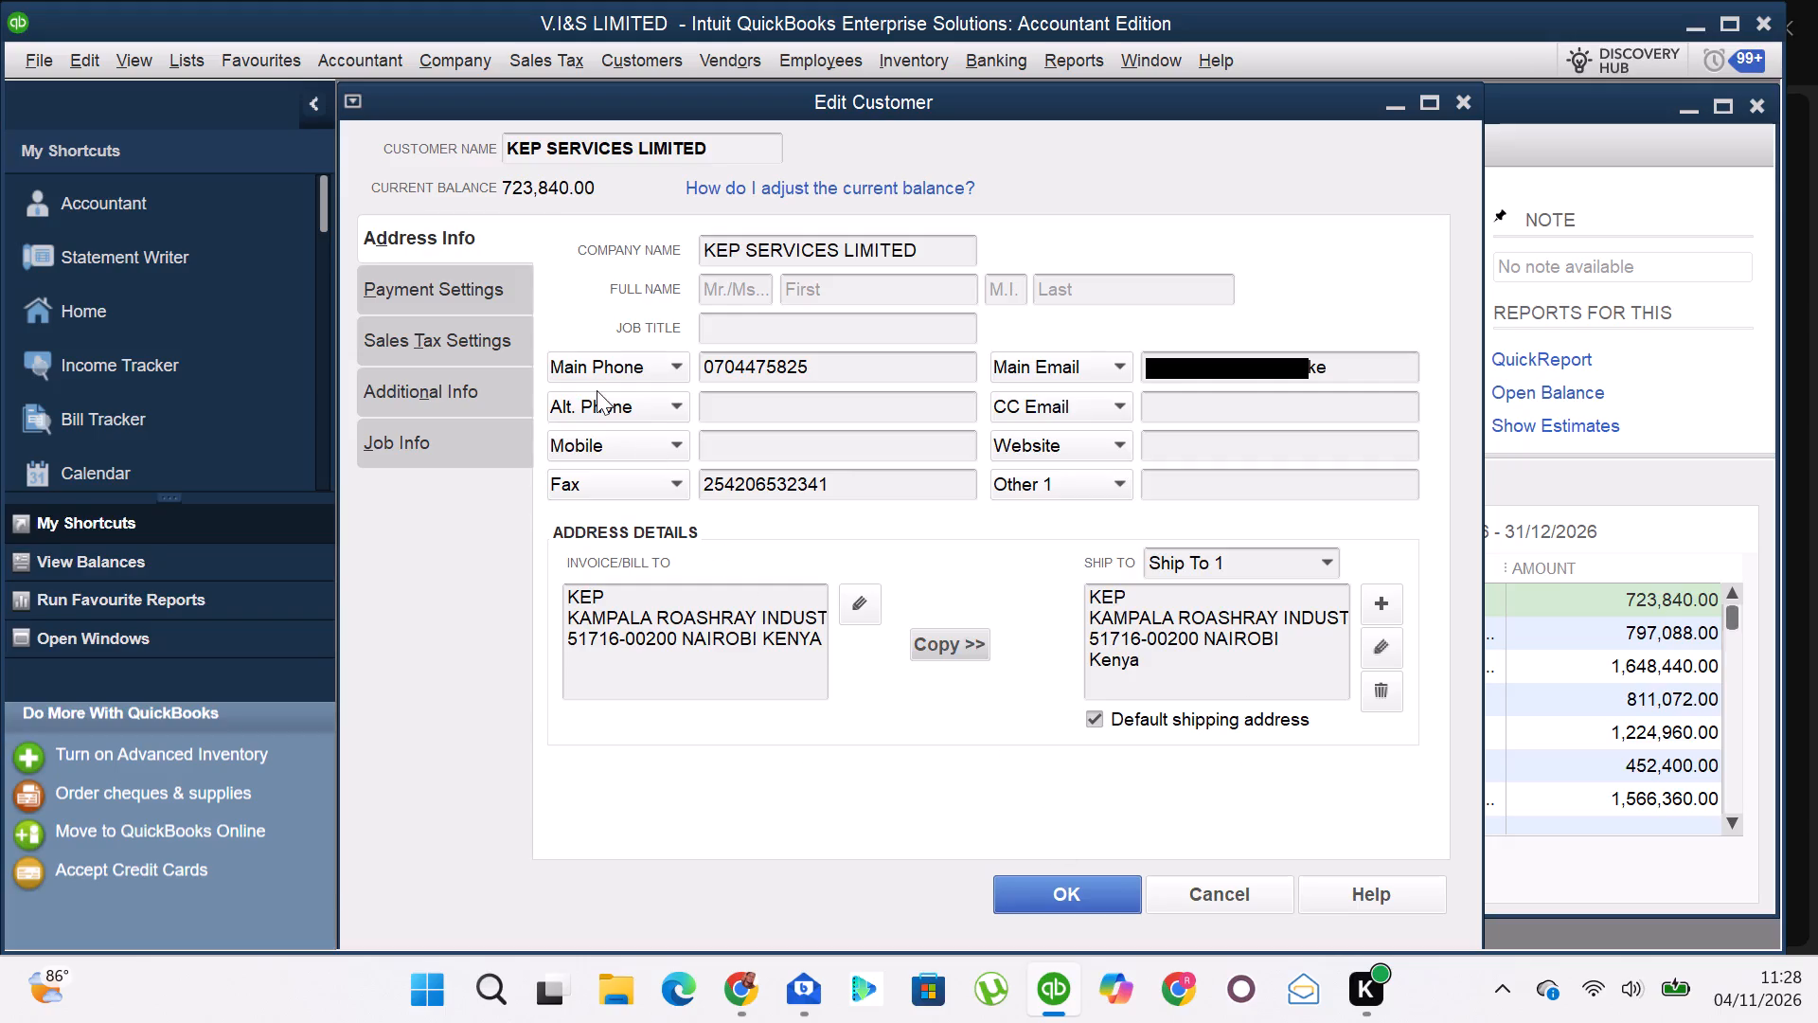
# Set KEP SERVICES LIMITED's payment terms to Net 30 and the preferred payment method to Direct Payment.
pyautogui.click(495, 286)
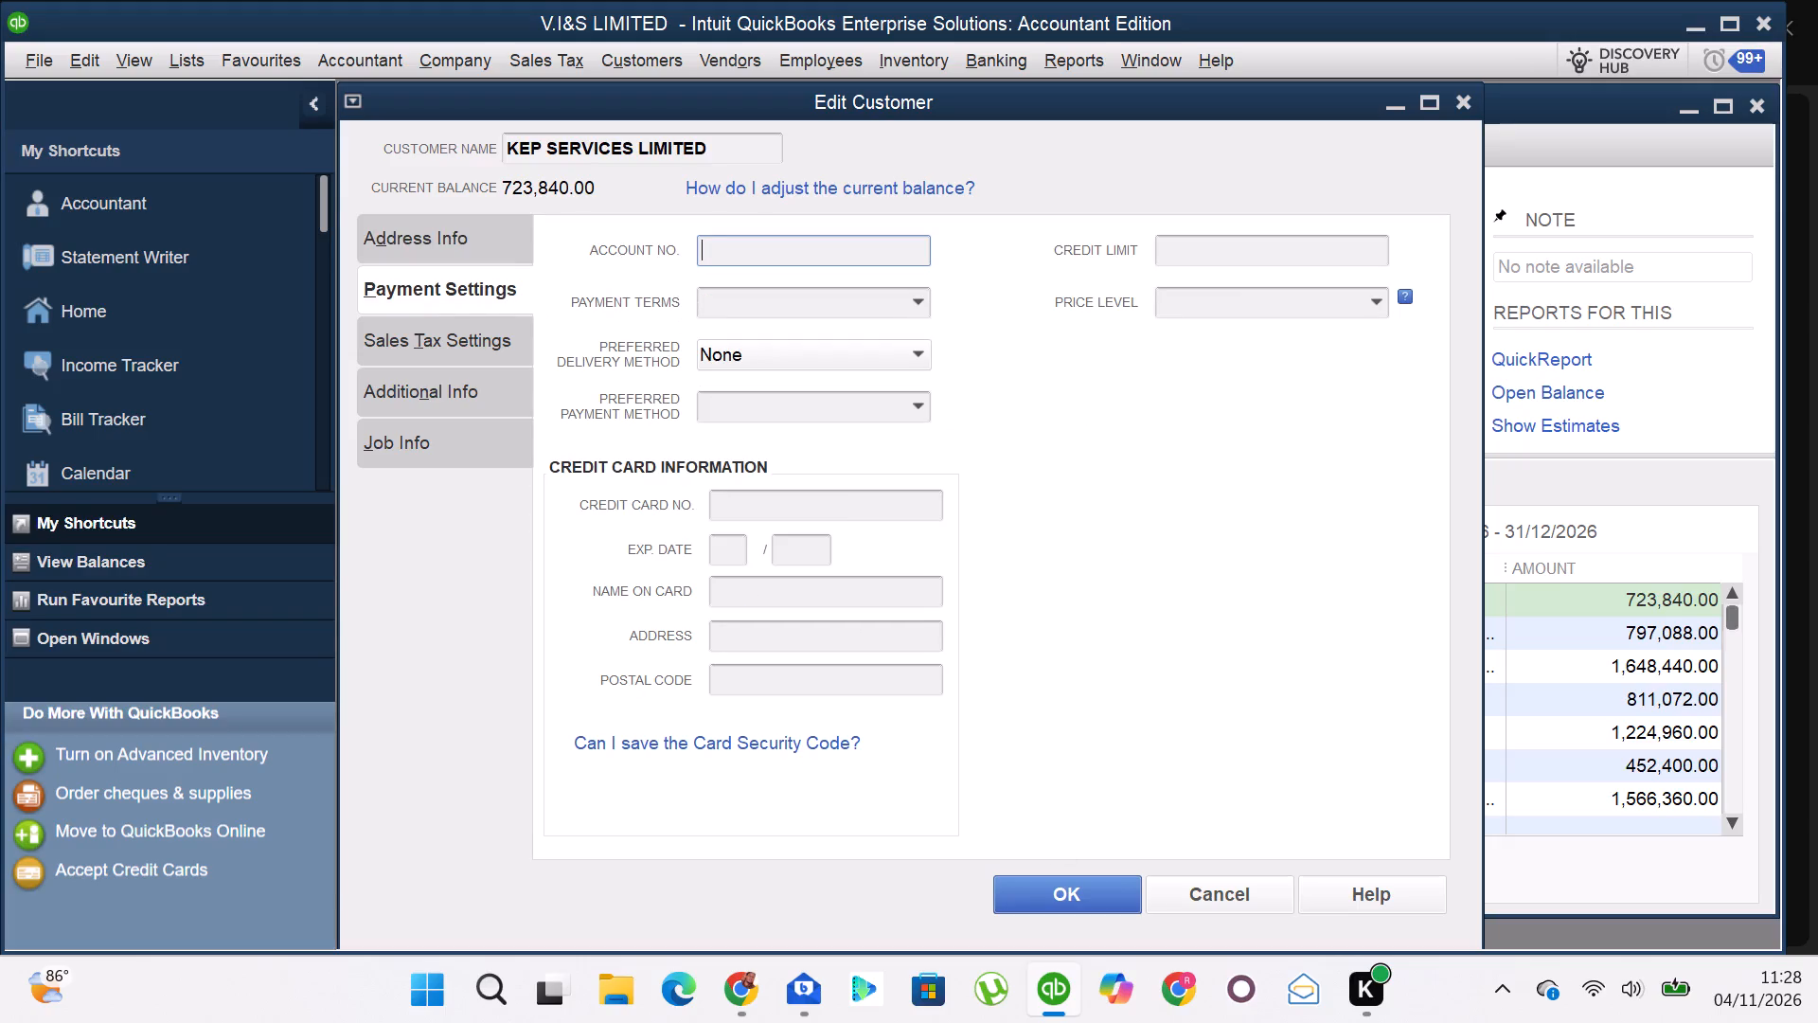
pyautogui.click(917, 297)
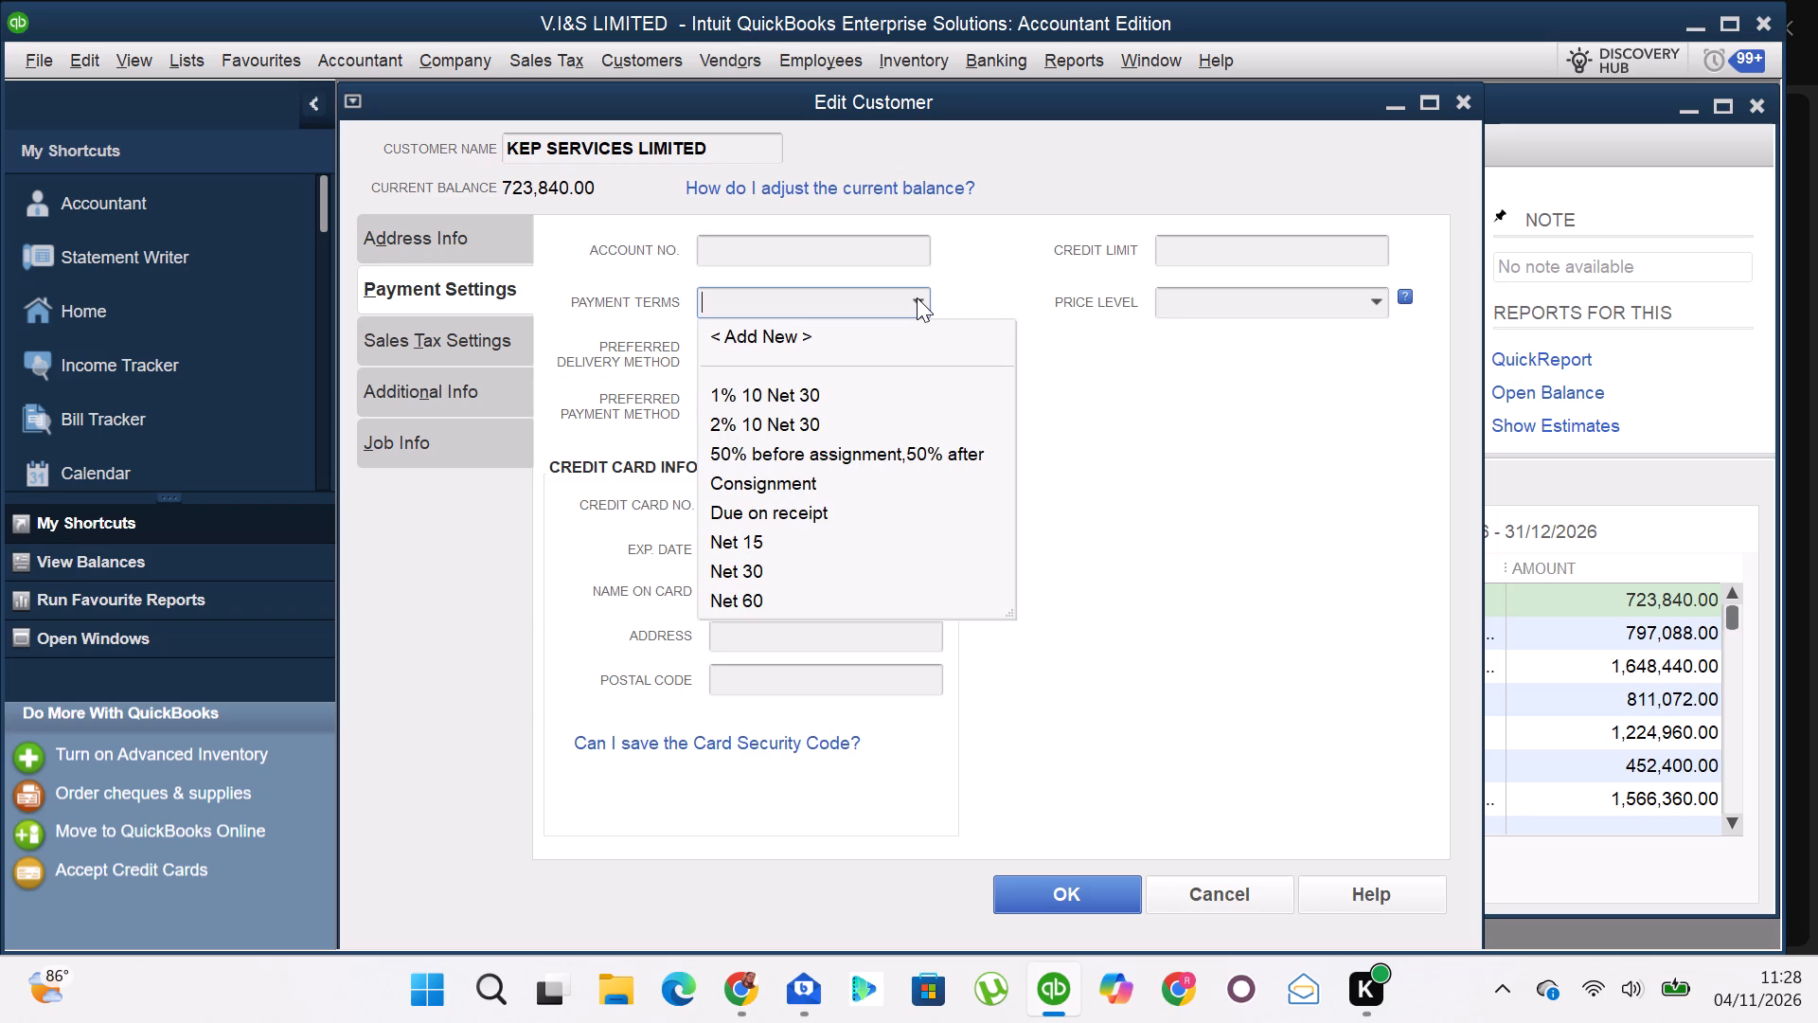
pyautogui.click(787, 563)
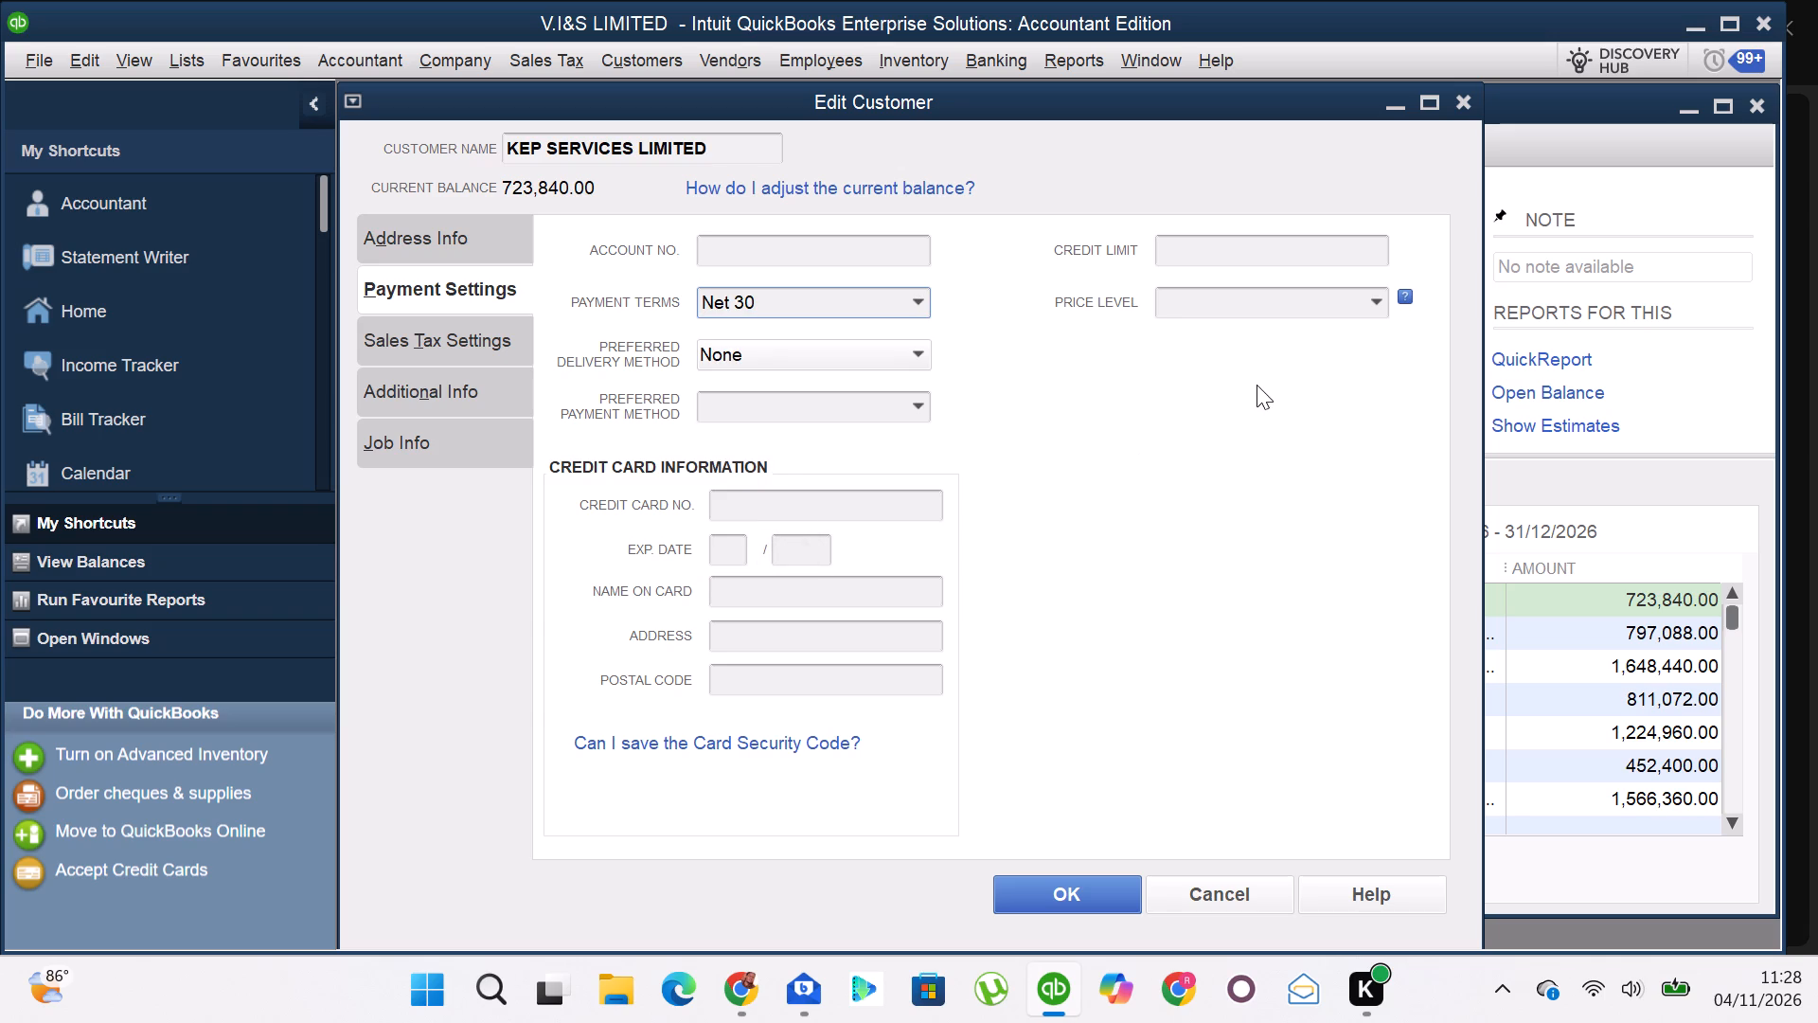
pyautogui.click(1378, 293)
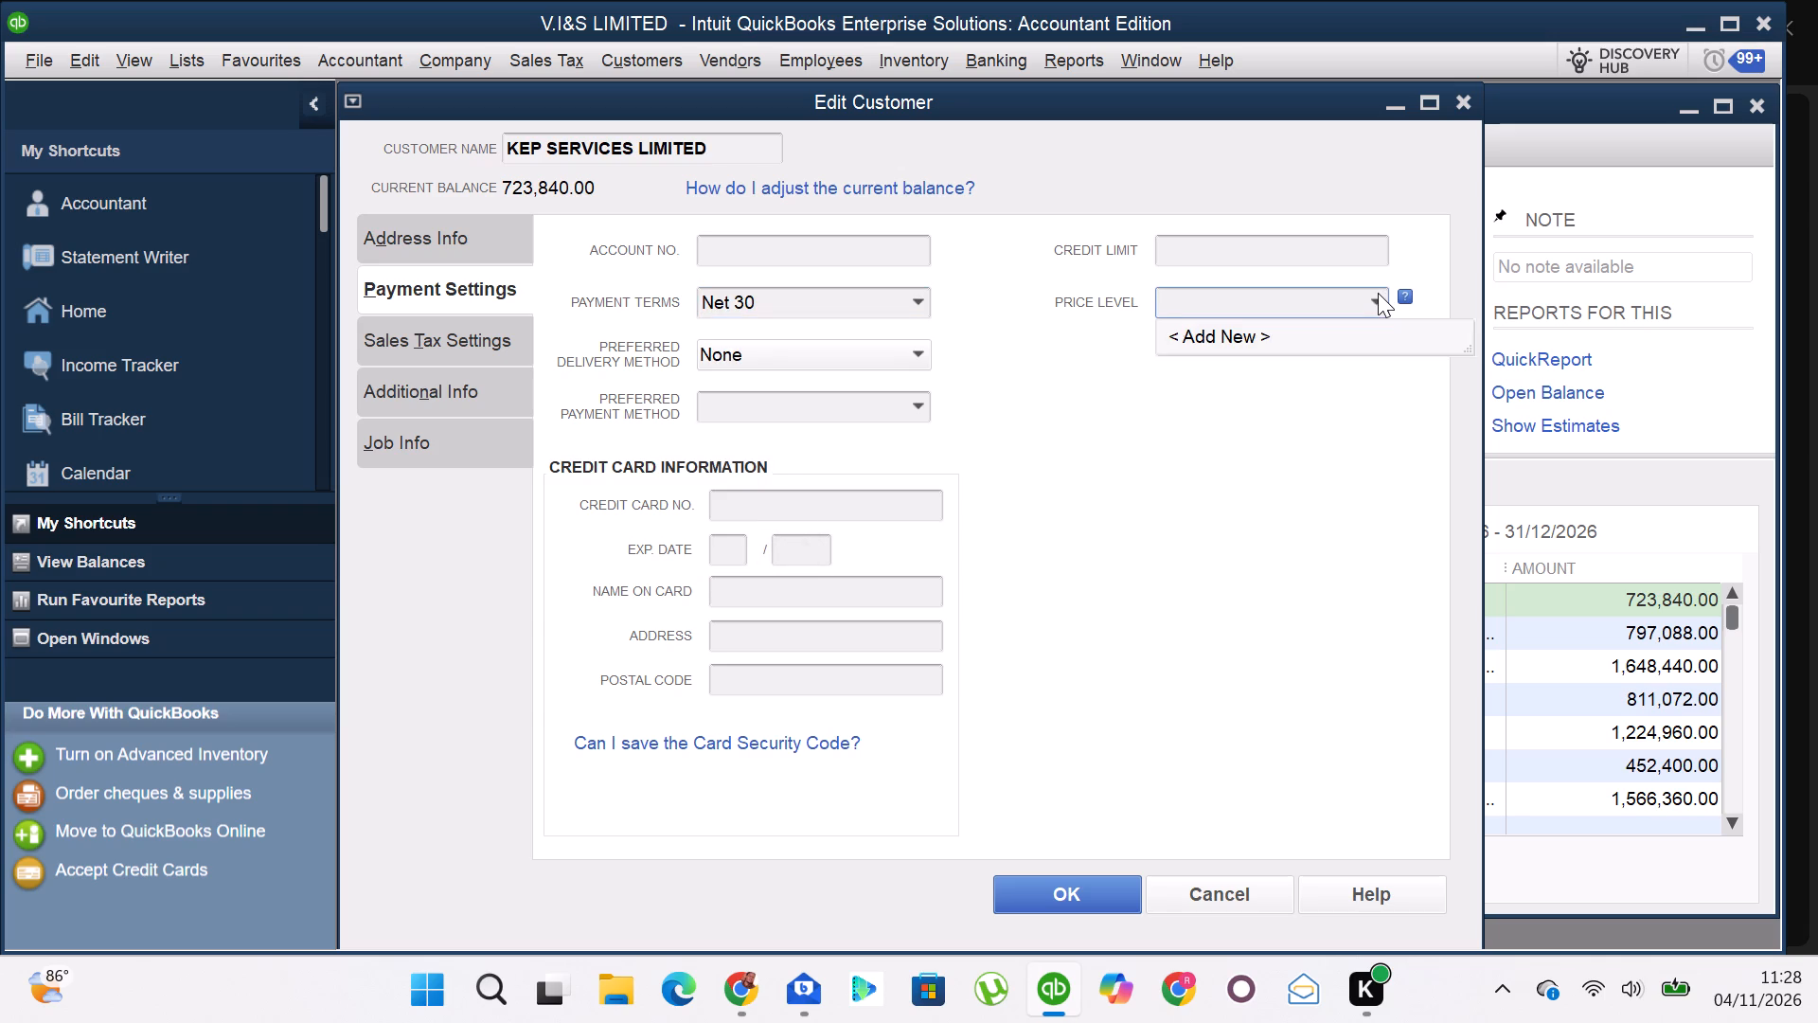
pyautogui.click(1378, 293)
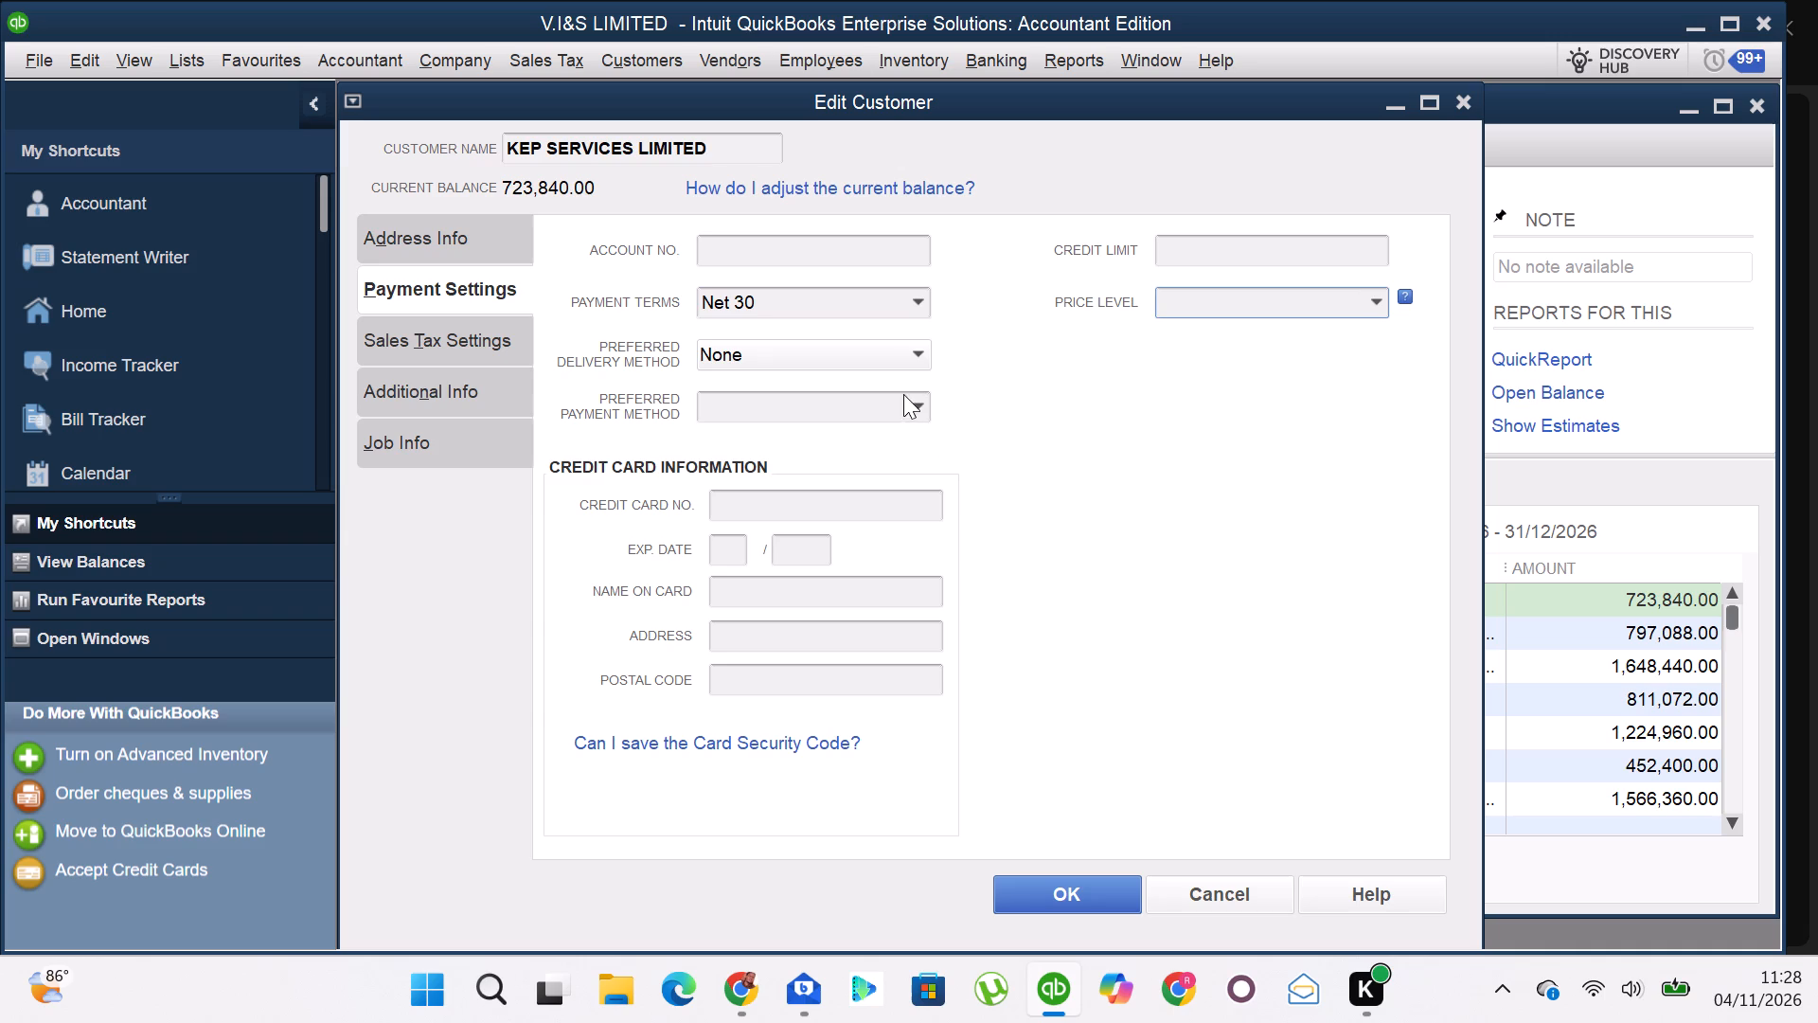
pyautogui.click(918, 414)
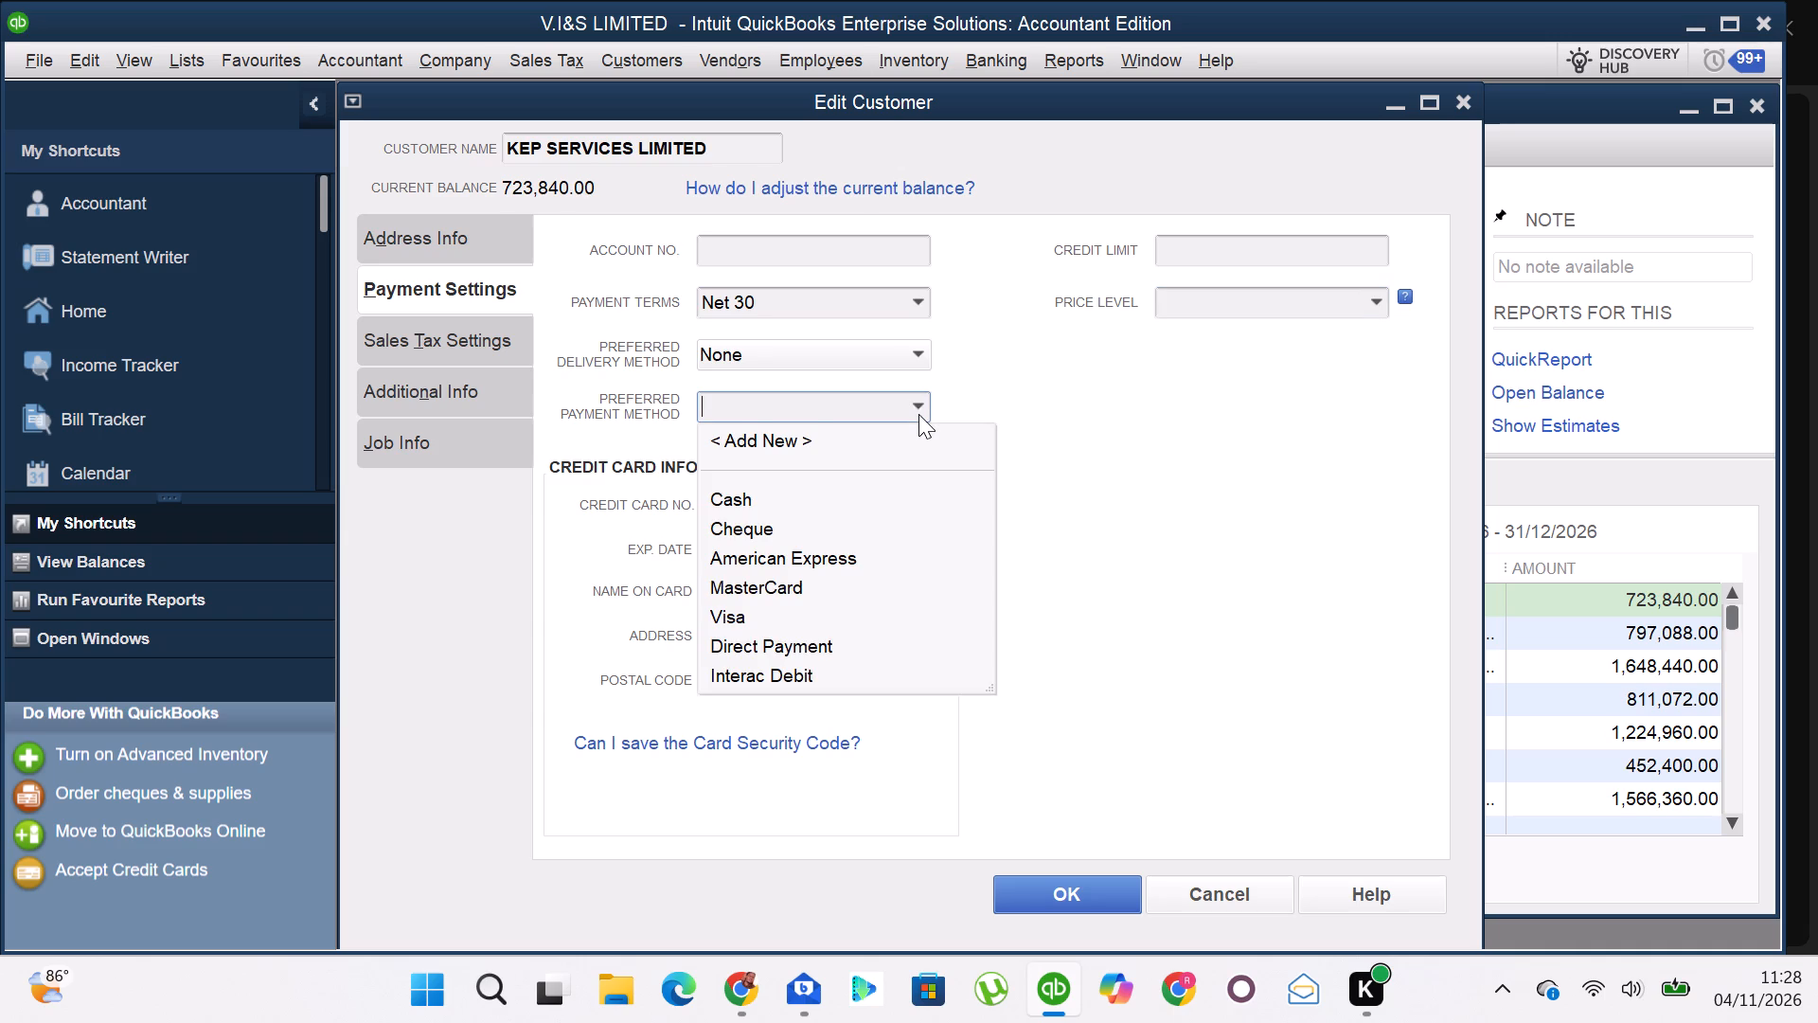
pyautogui.click(847, 647)
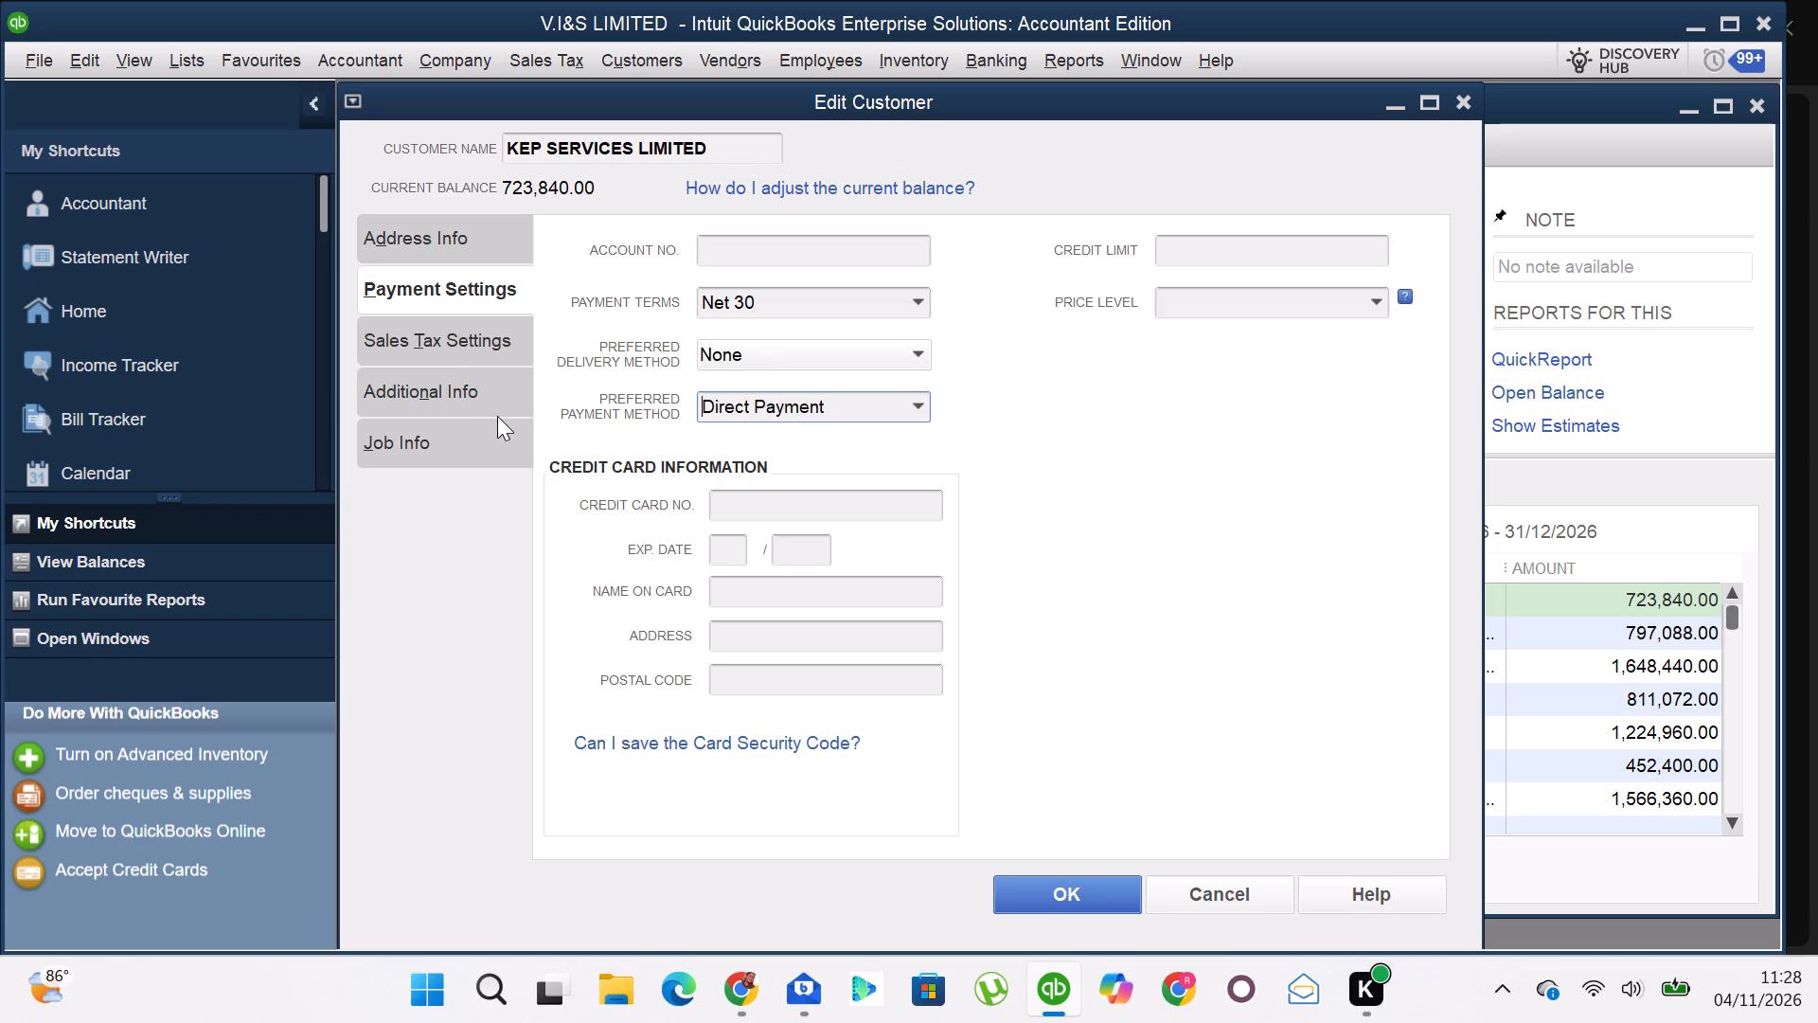
# Set the customer type to Retail in the additional information and save KEP SERVICES LIMITED's record.
pyautogui.click(482, 448)
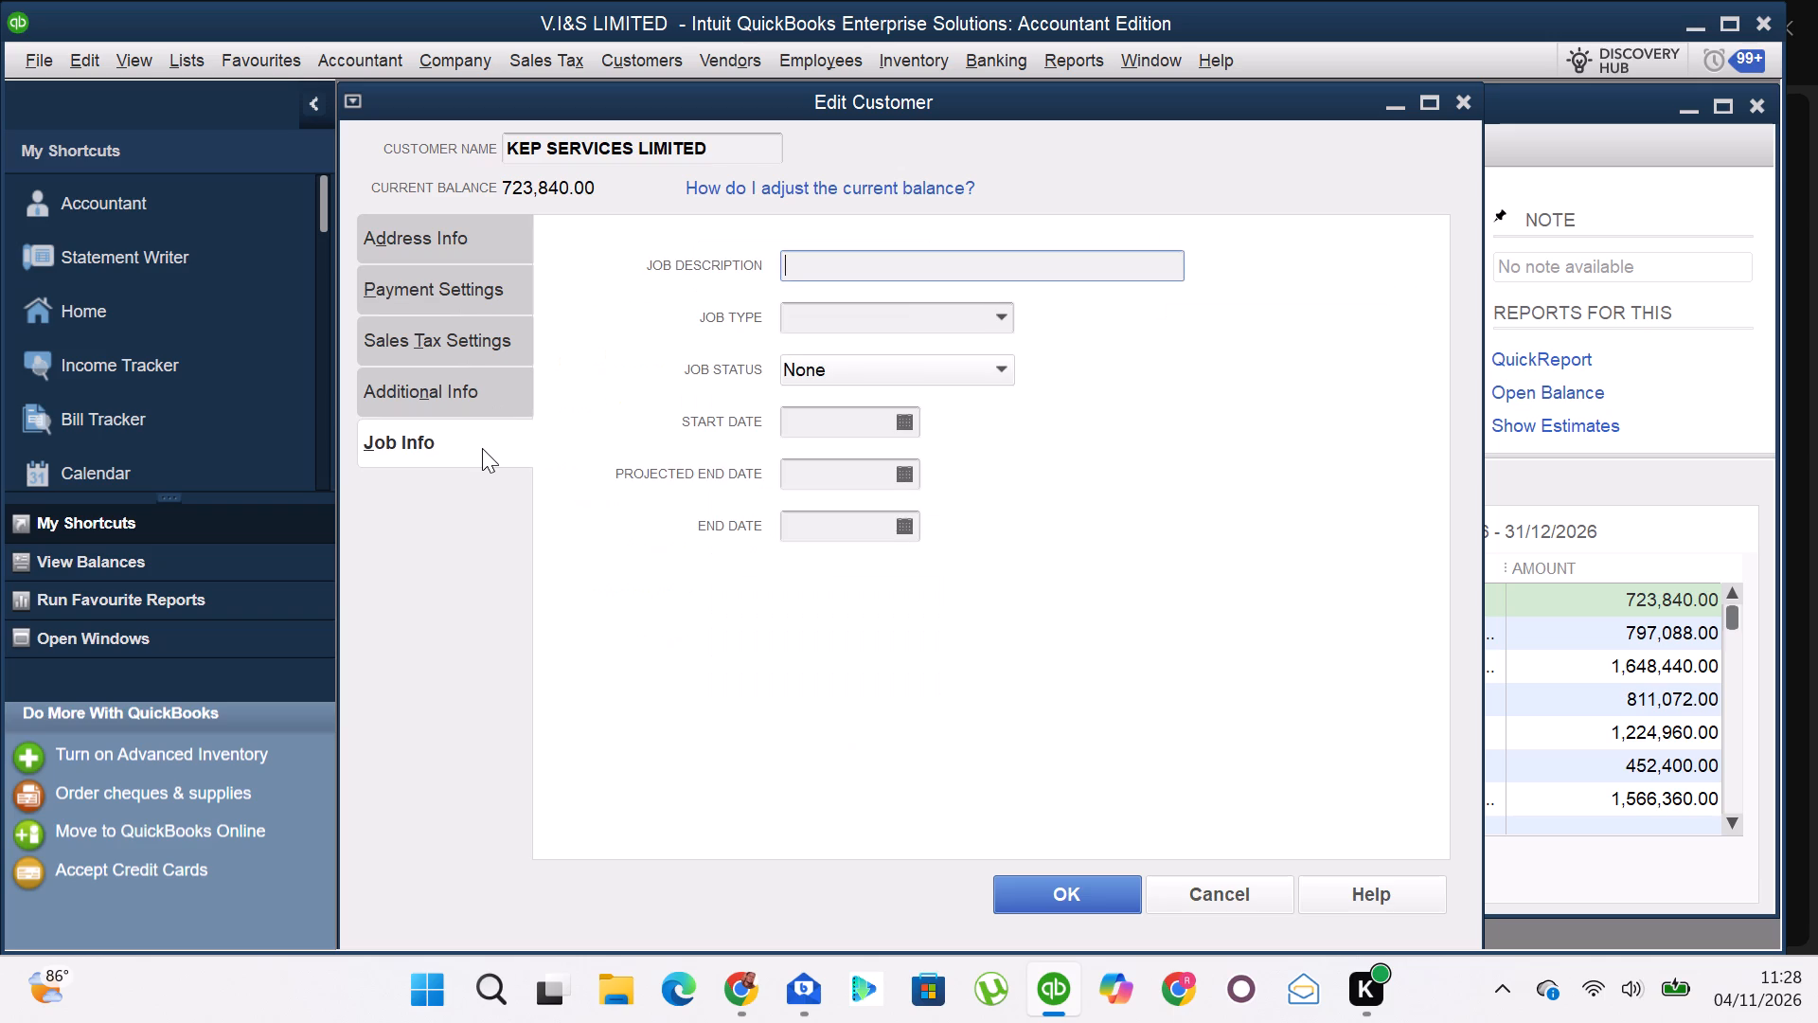
pyautogui.click(453, 392)
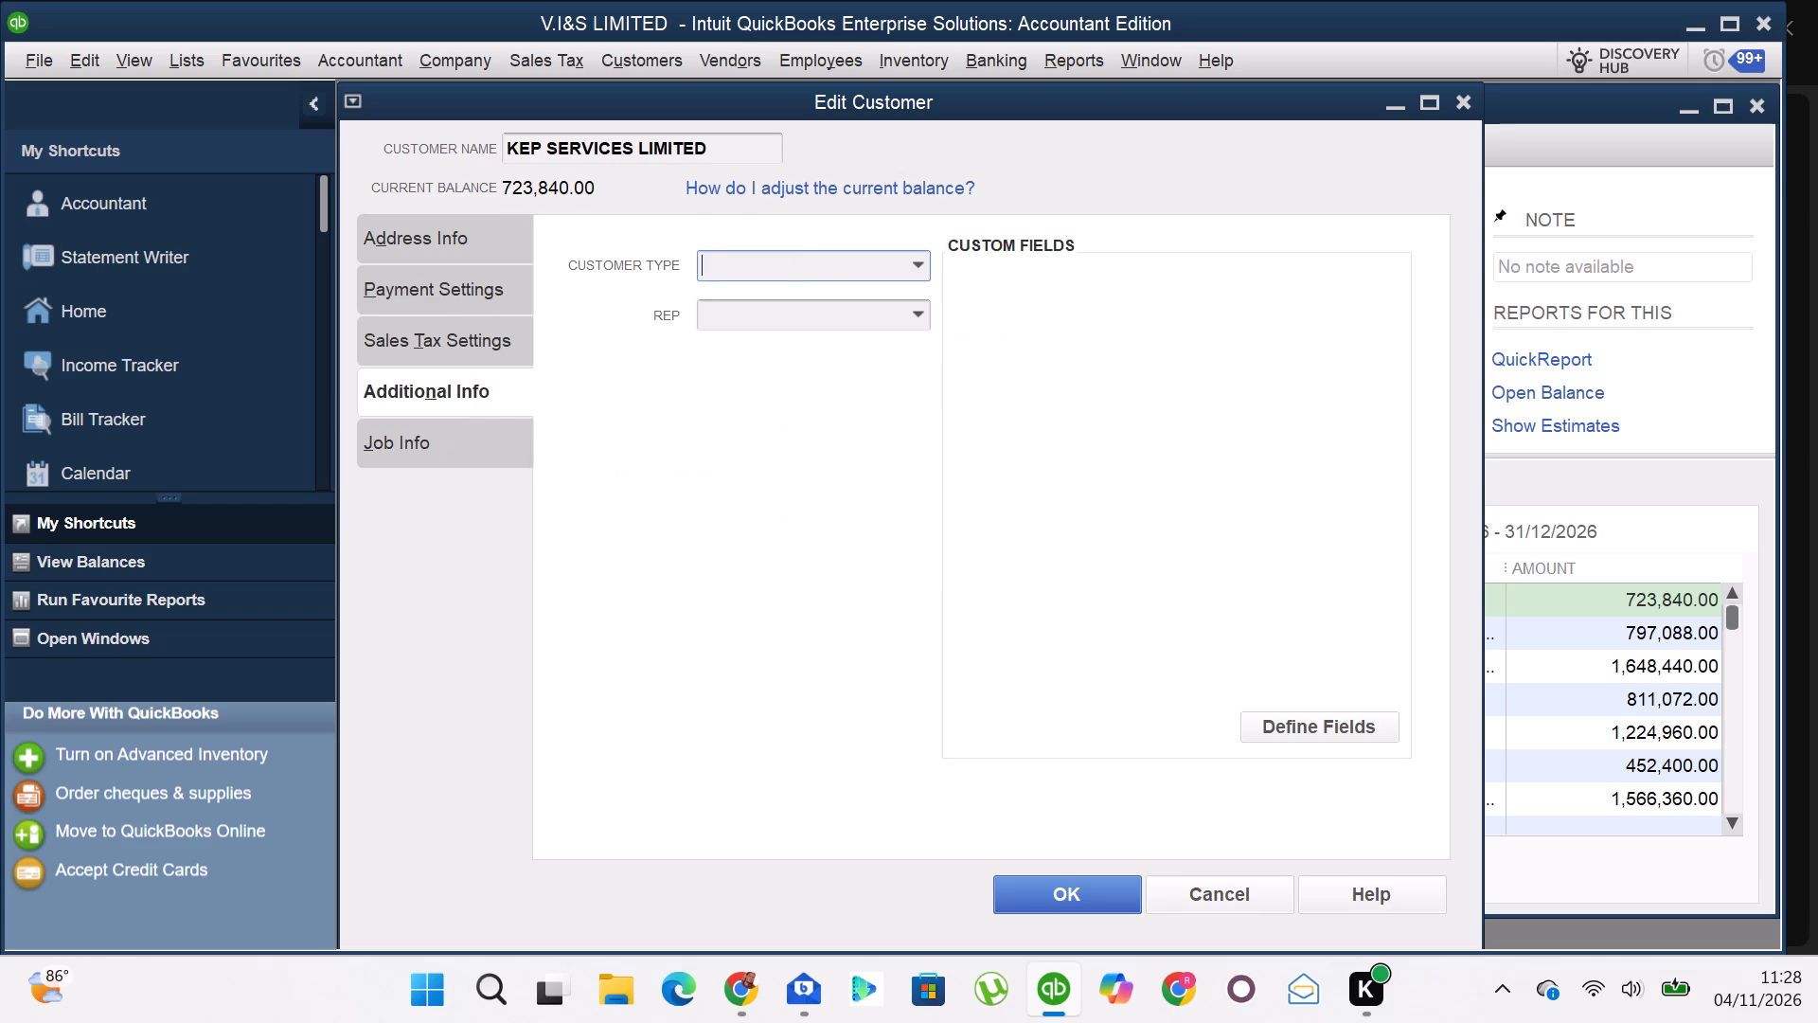
pyautogui.click(925, 265)
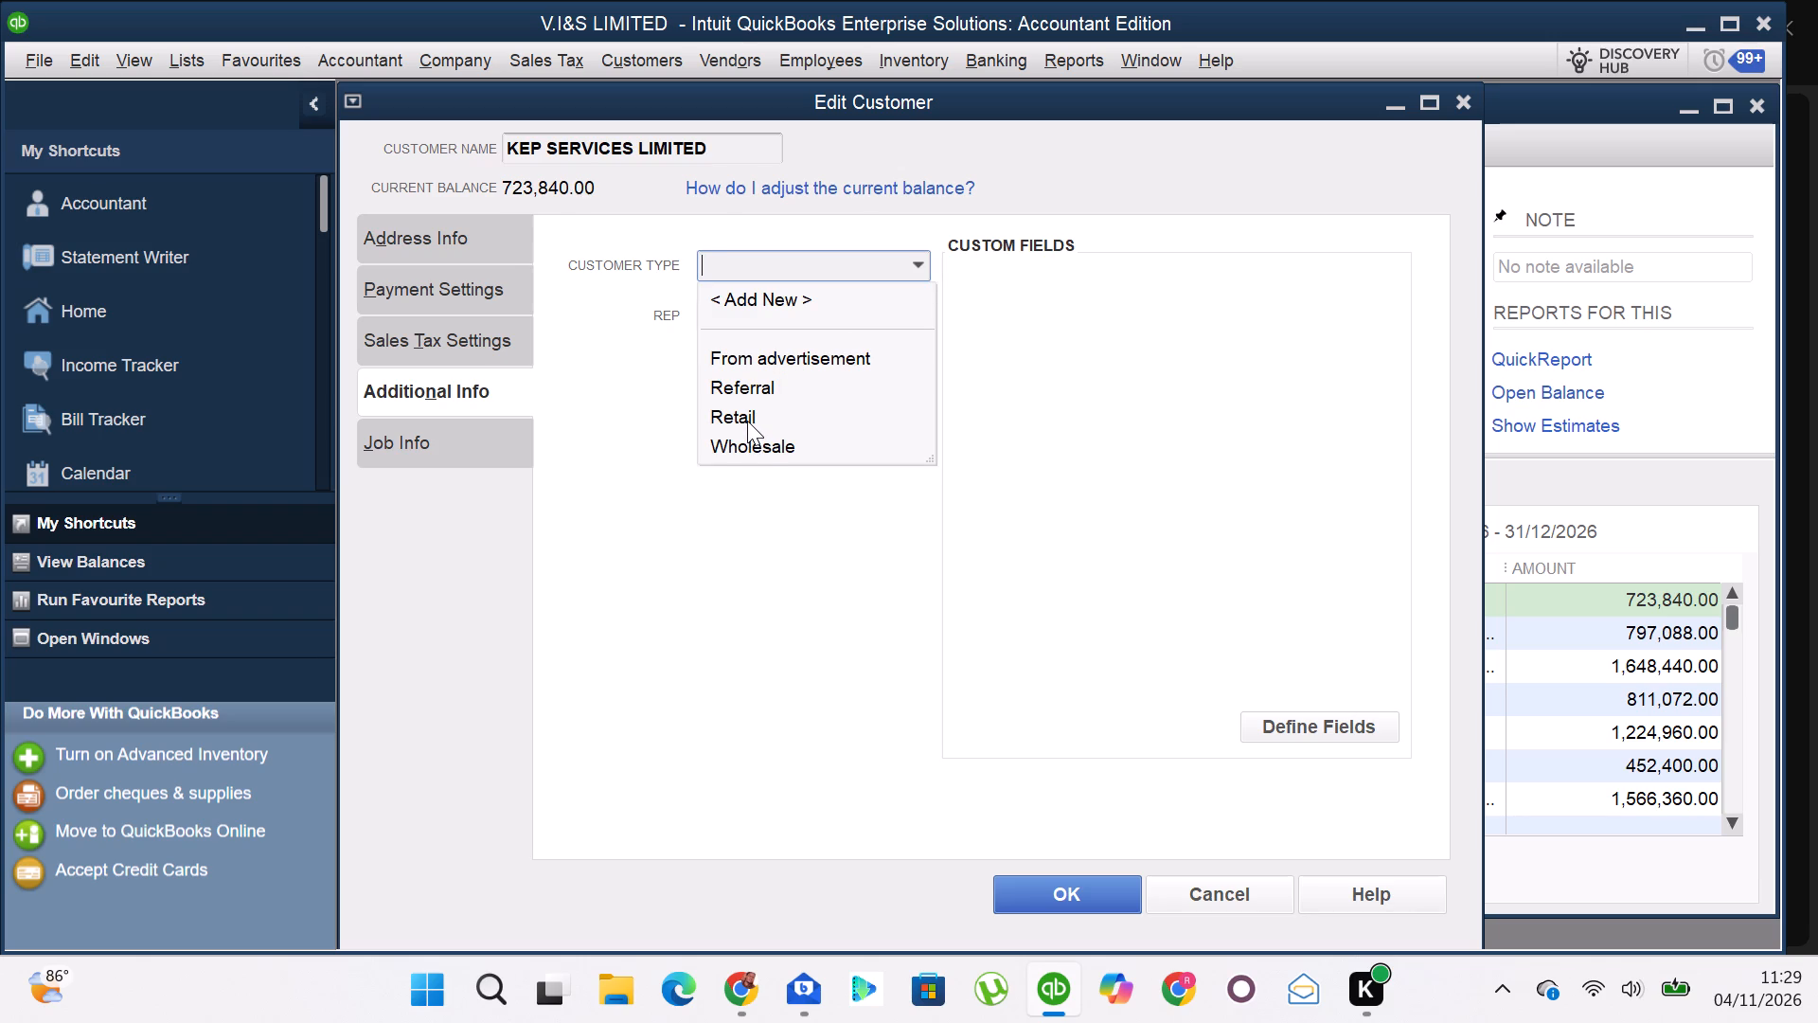
pyautogui.click(747, 421)
pyautogui.click(764, 314)
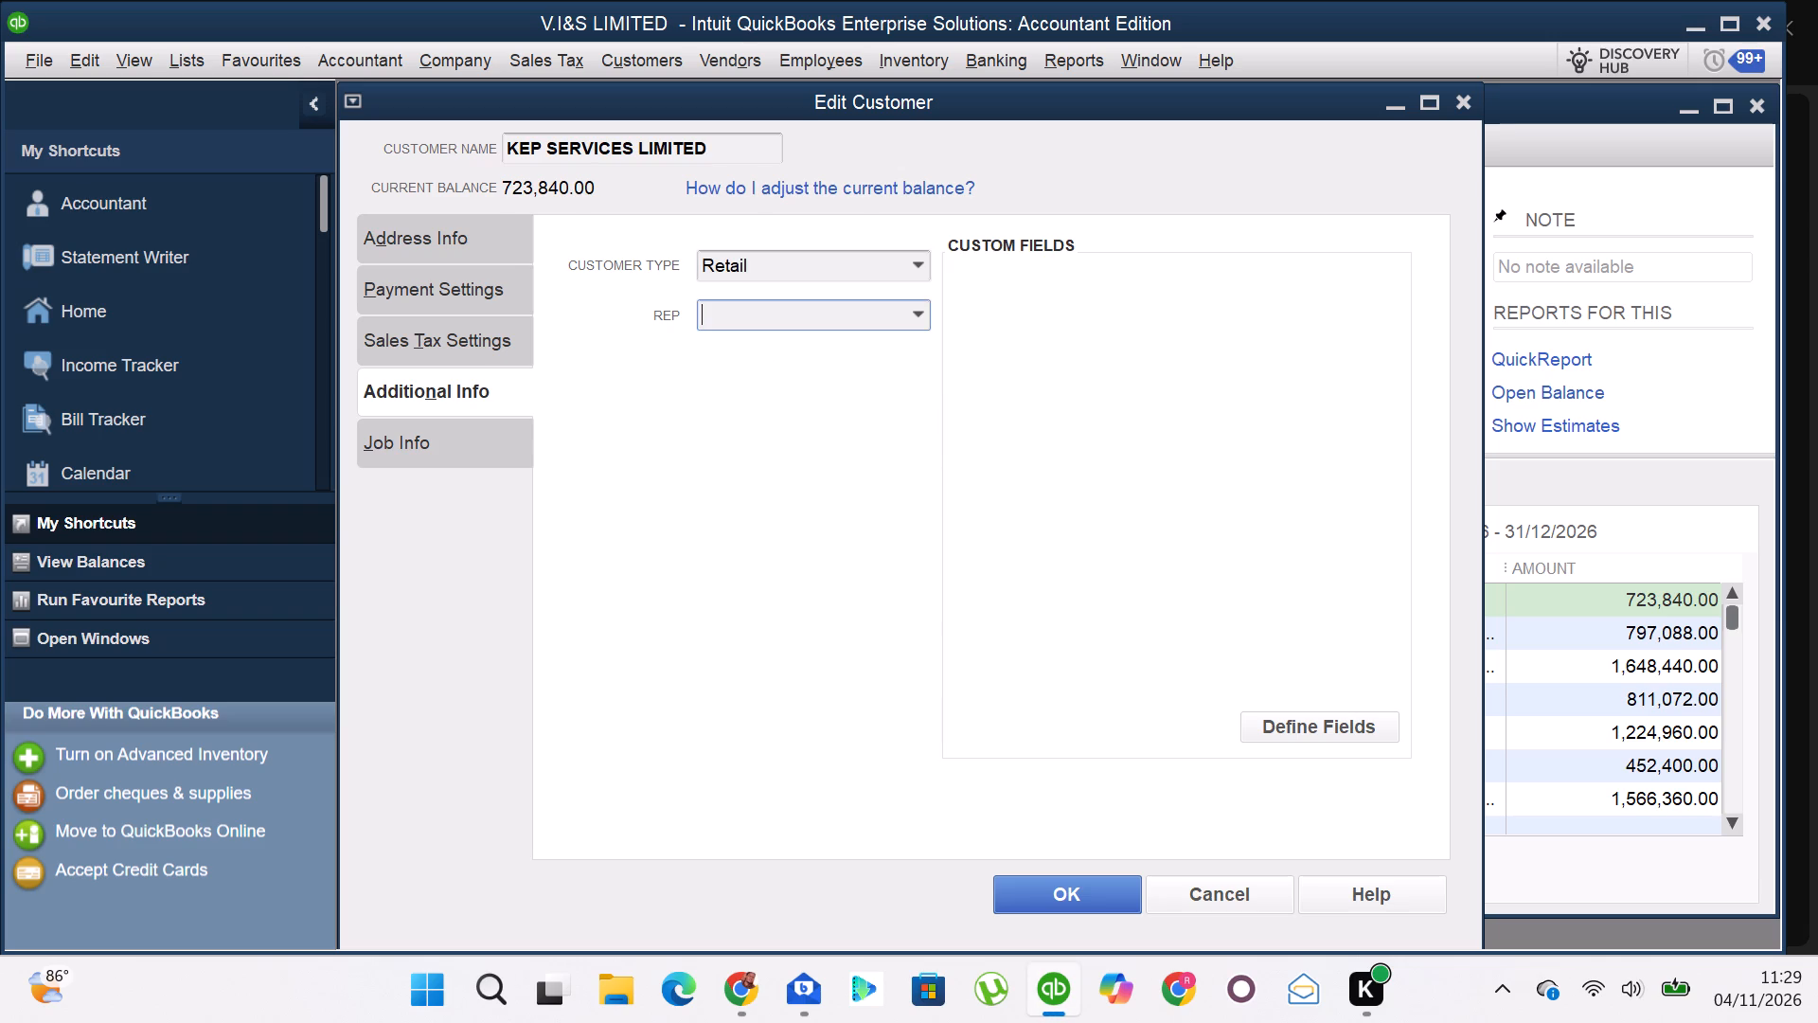
pyautogui.click(917, 314)
pyautogui.click(916, 314)
pyautogui.click(1043, 896)
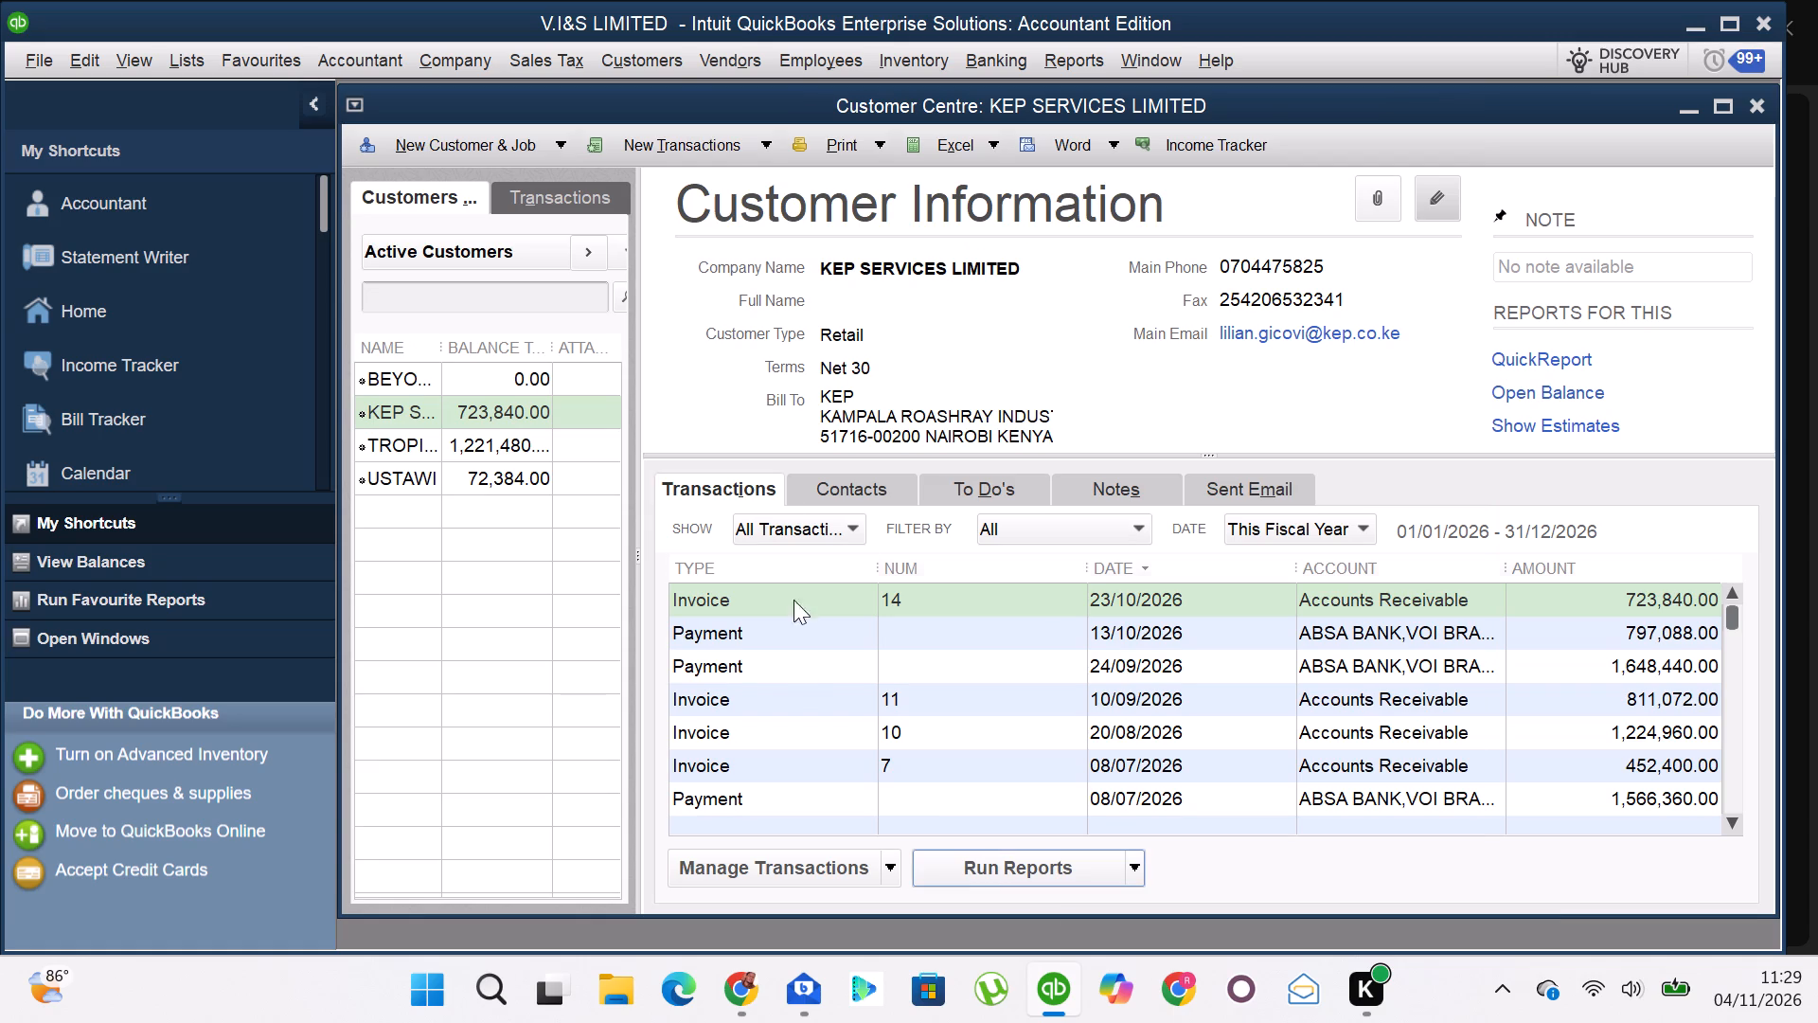
# Start creating statements for KEP SERVICES LIMITED and set the statement date to 09/11/2026.
pyautogui.click(672, 63)
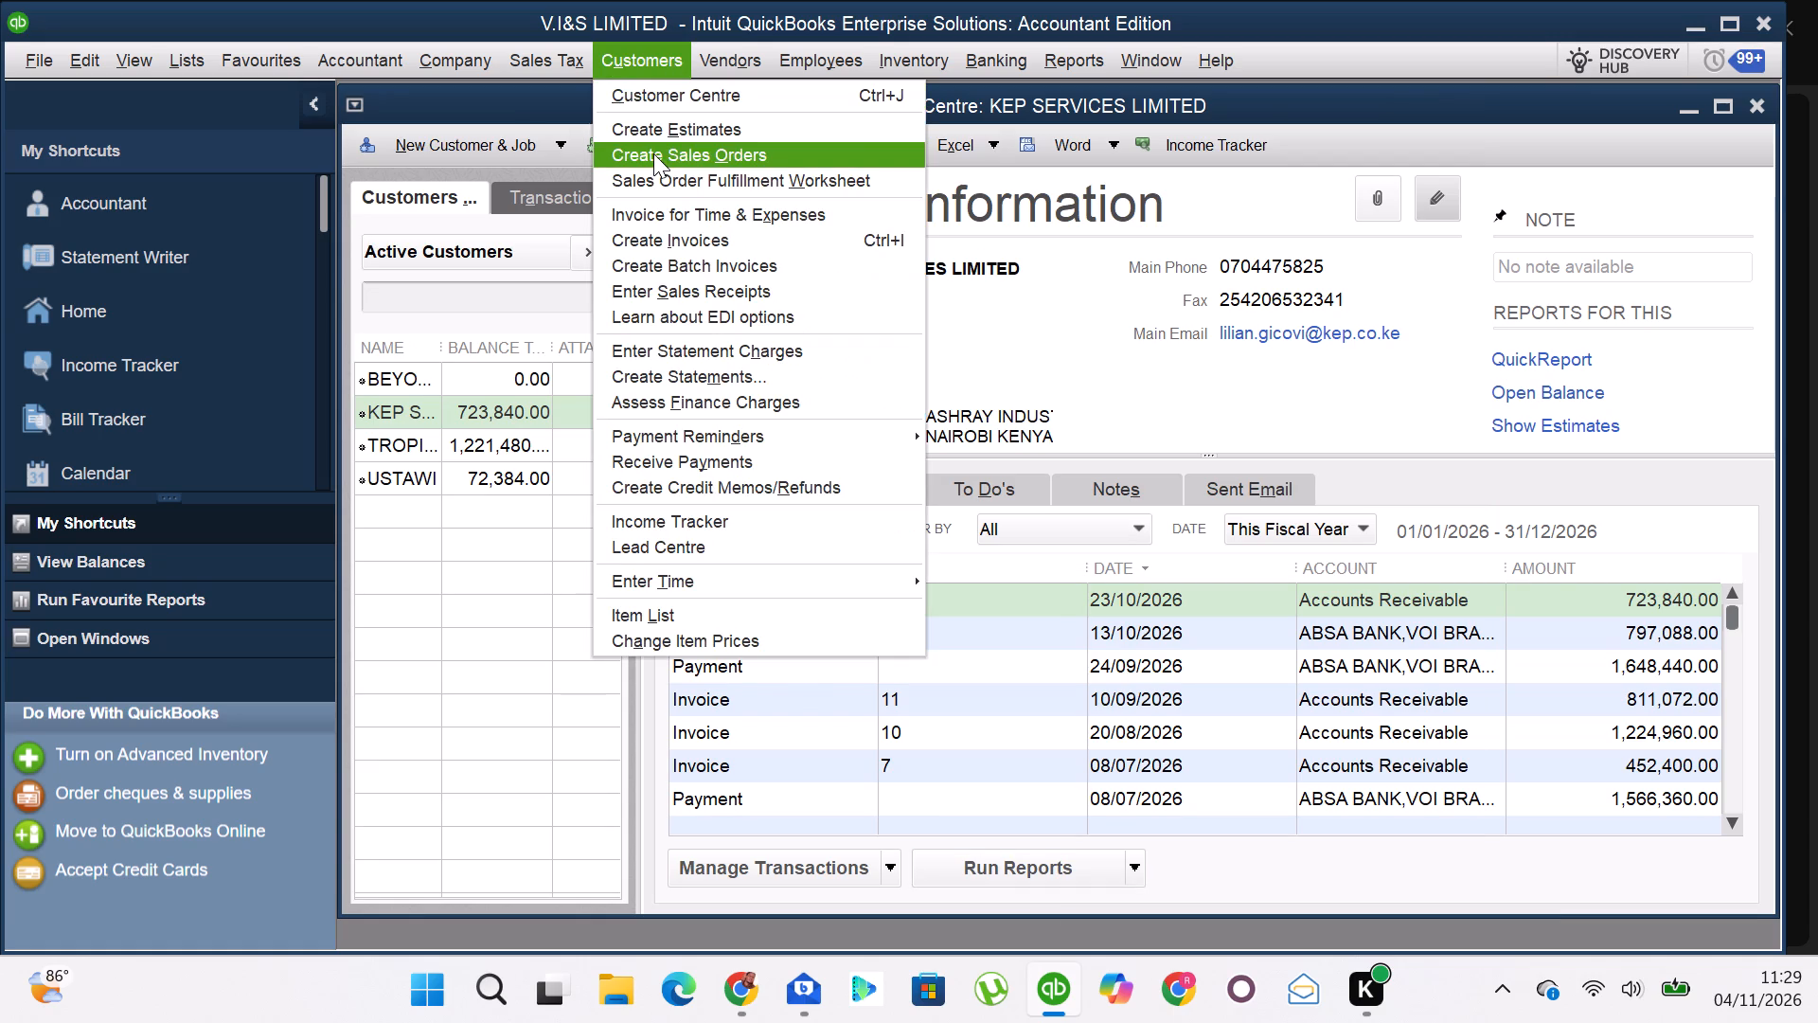
pyautogui.click(703, 383)
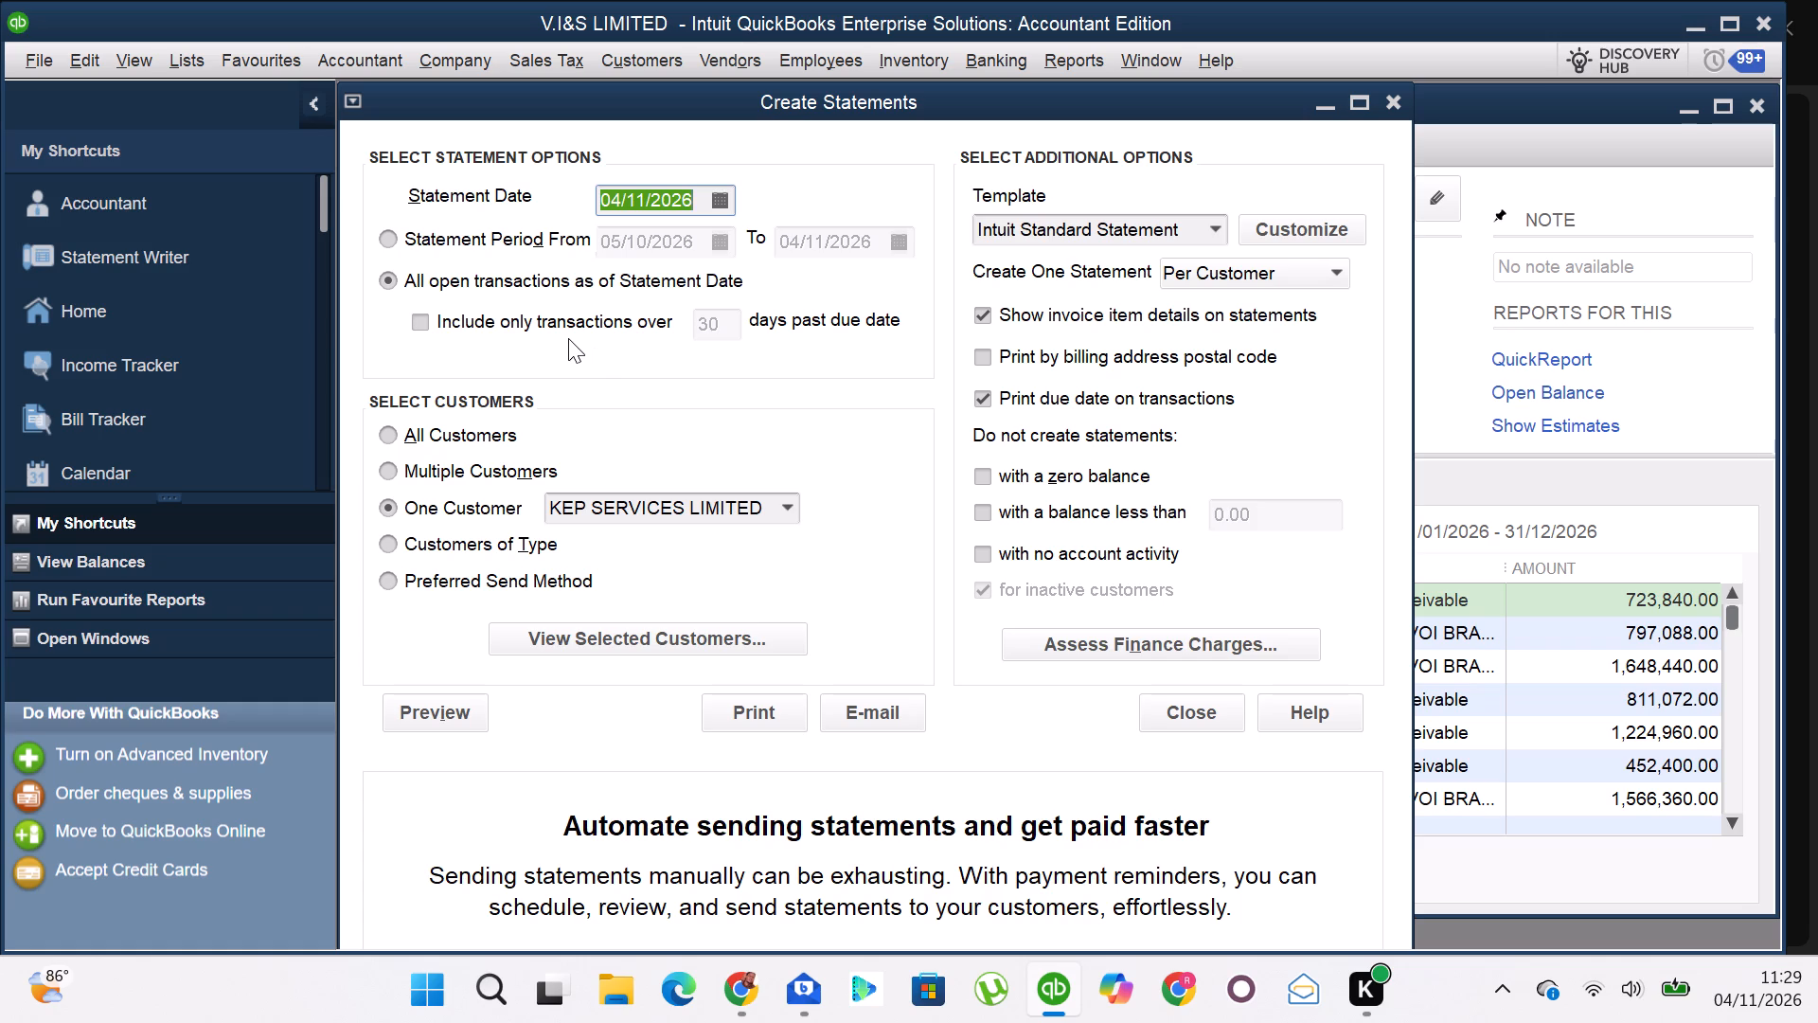
pyautogui.click(719, 205)
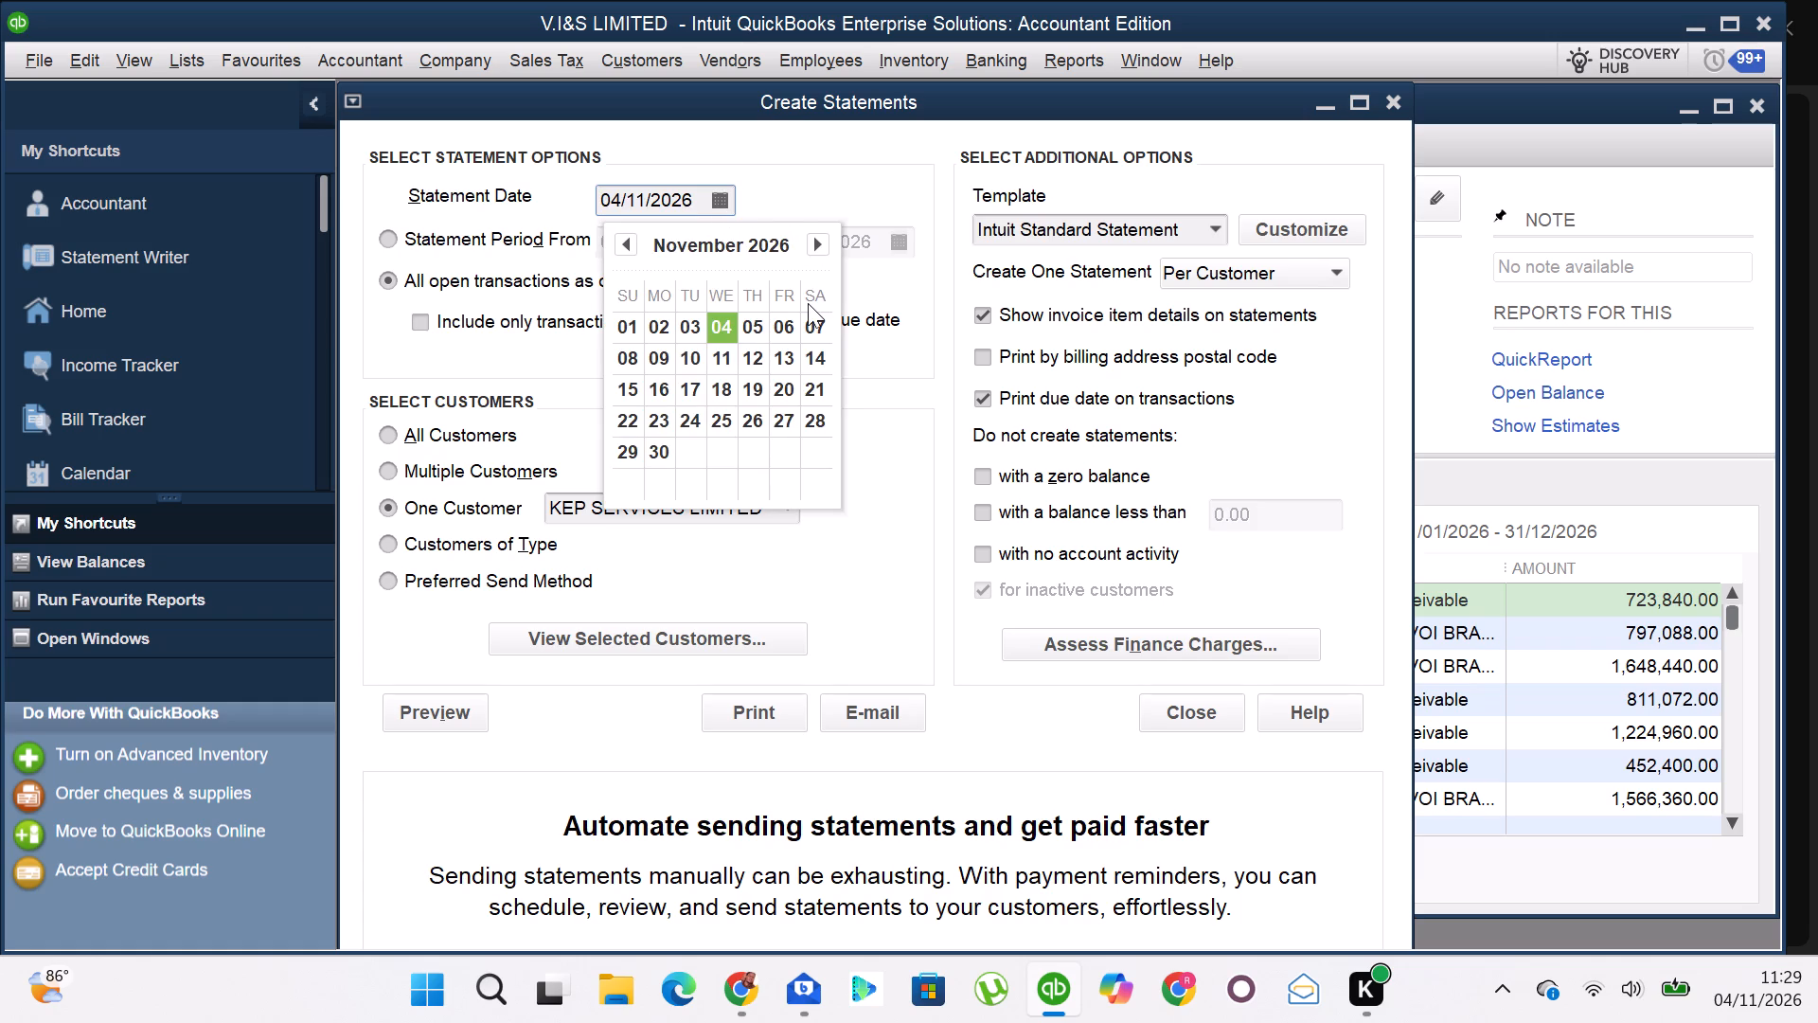
pyautogui.click(660, 361)
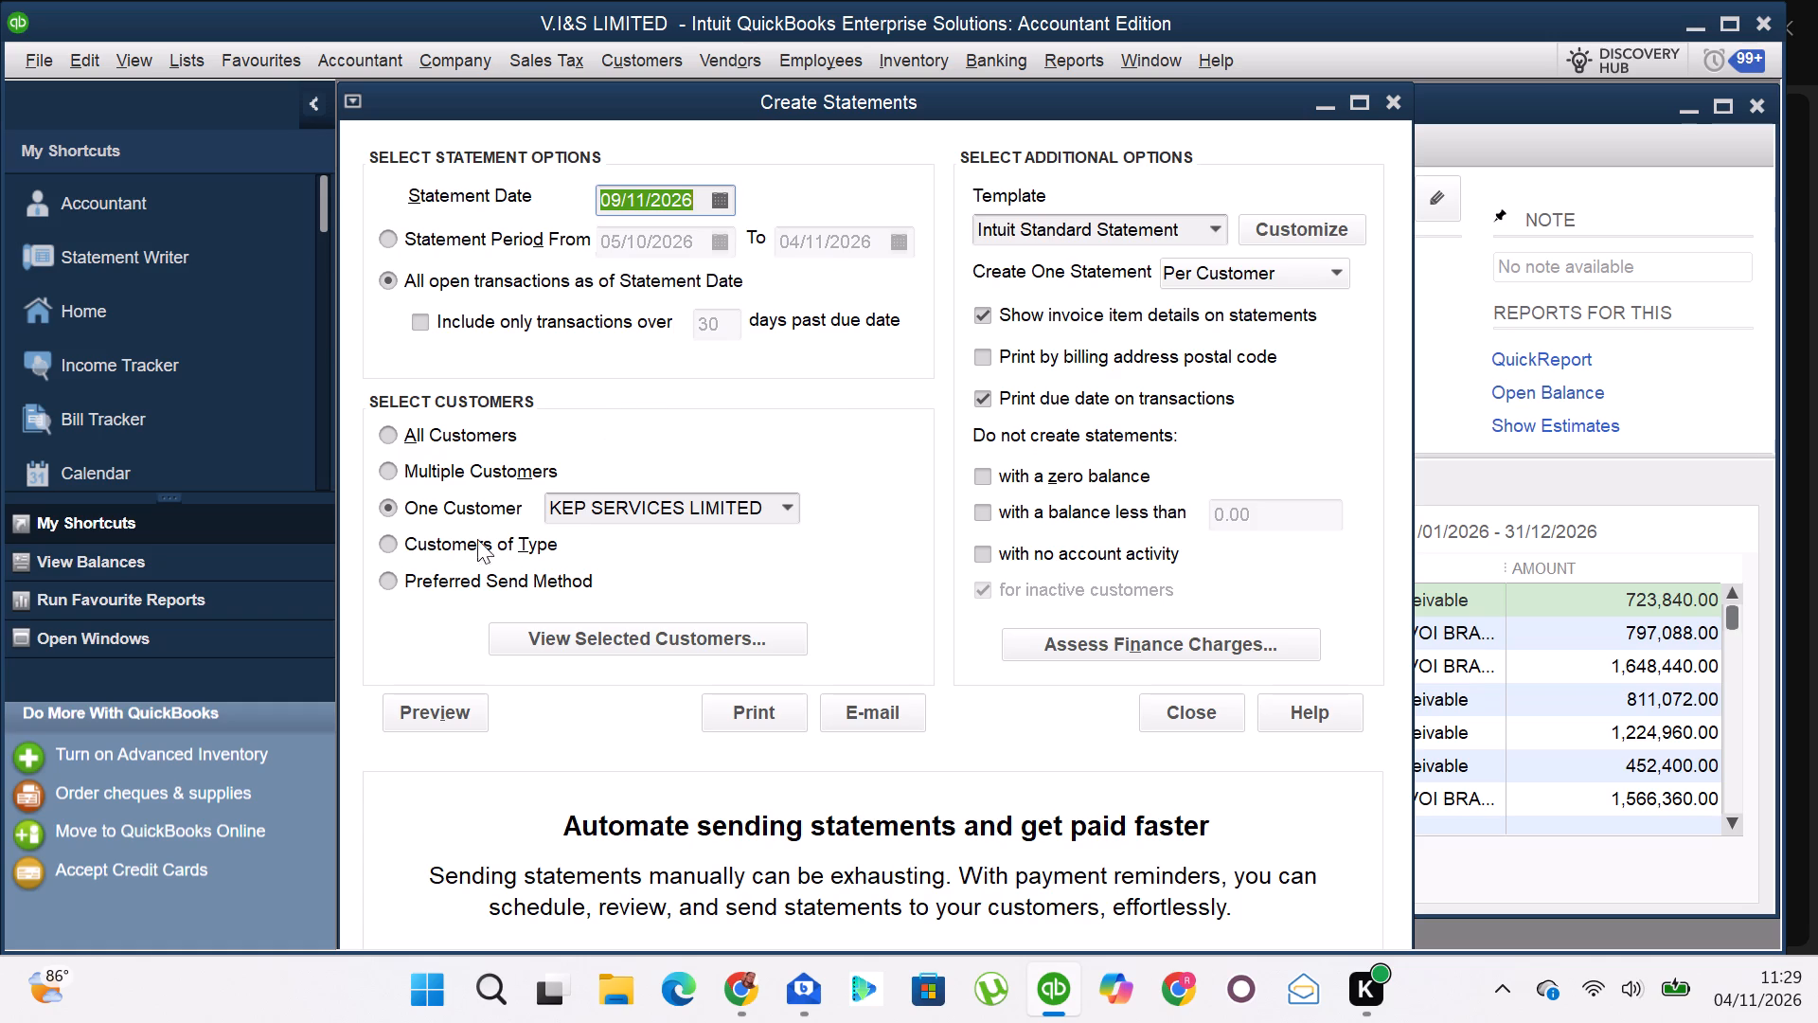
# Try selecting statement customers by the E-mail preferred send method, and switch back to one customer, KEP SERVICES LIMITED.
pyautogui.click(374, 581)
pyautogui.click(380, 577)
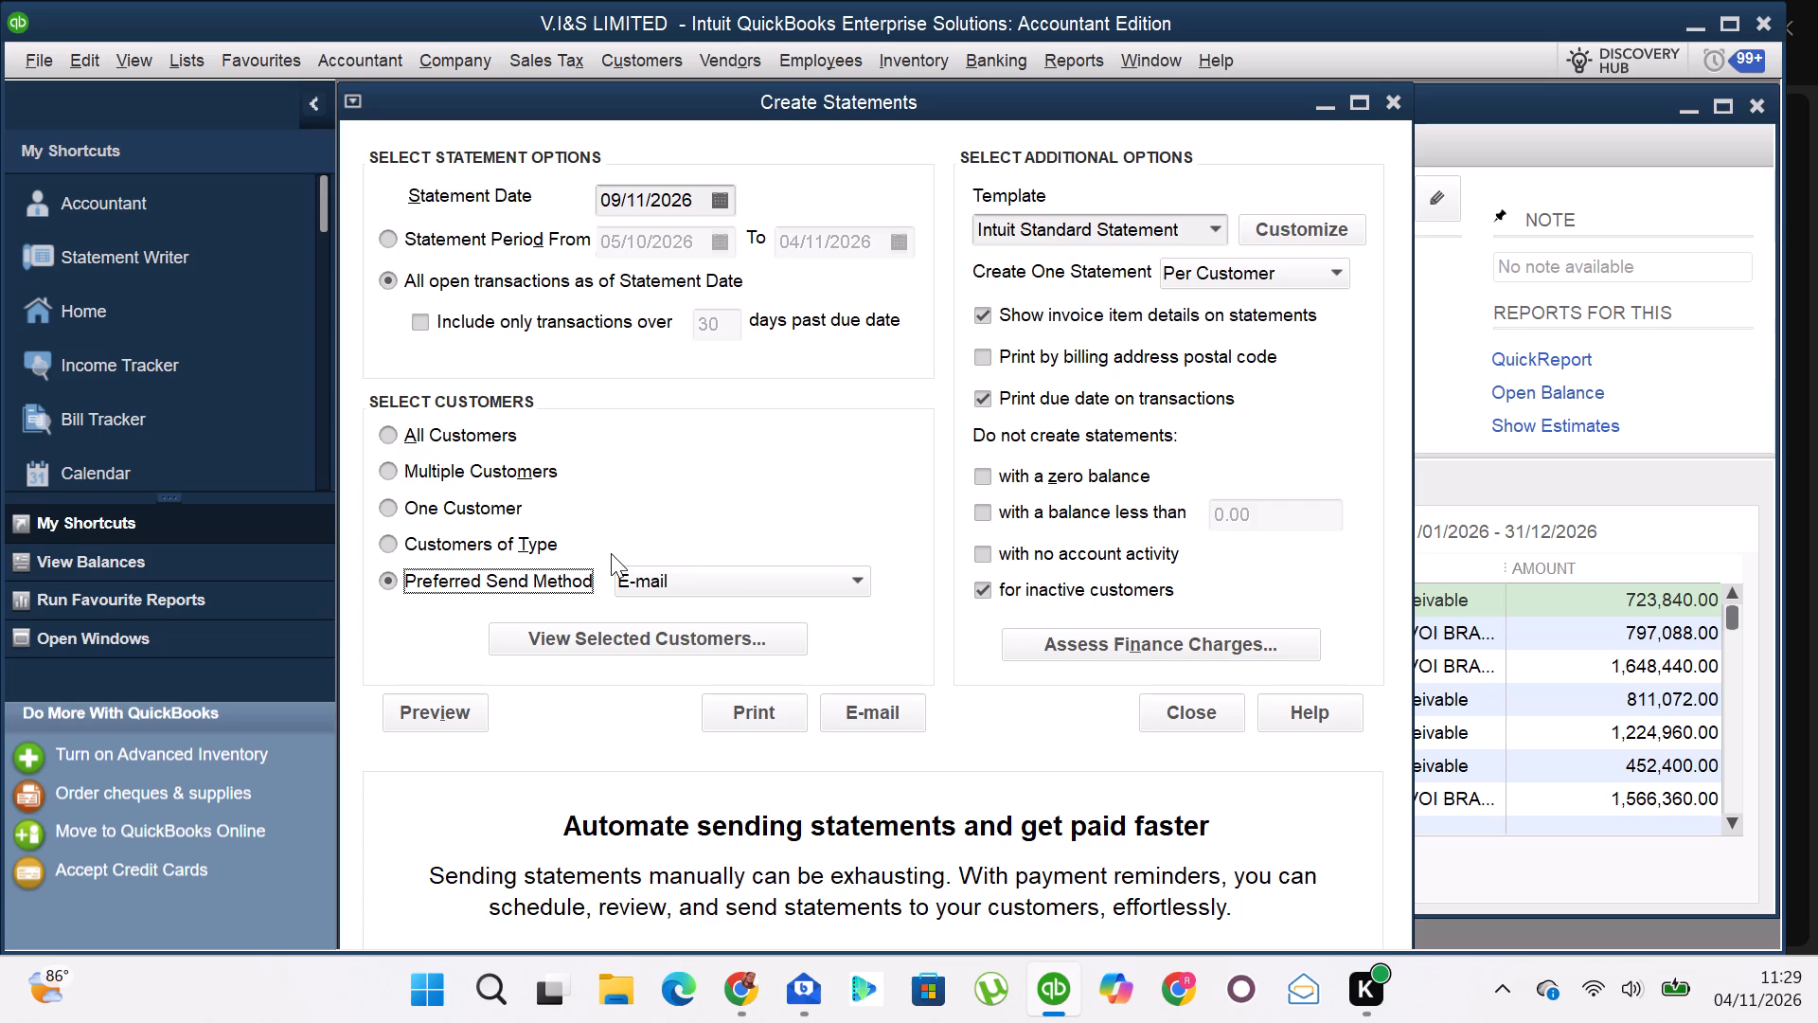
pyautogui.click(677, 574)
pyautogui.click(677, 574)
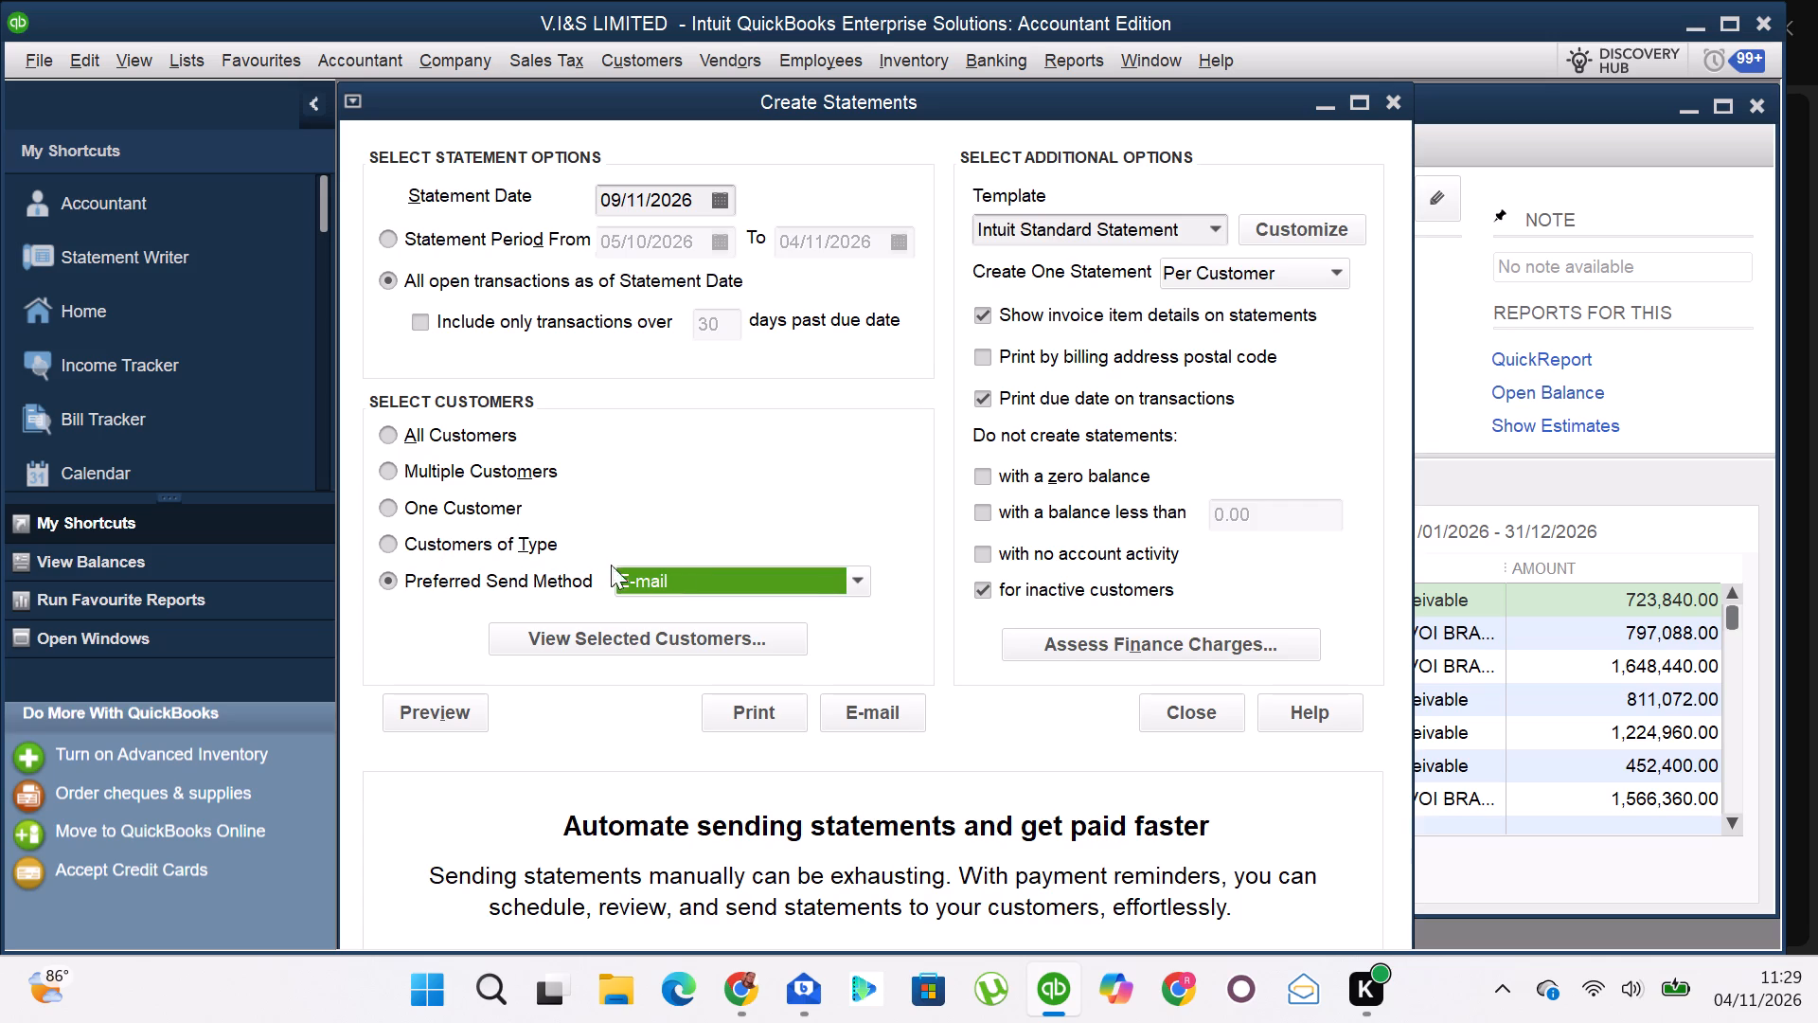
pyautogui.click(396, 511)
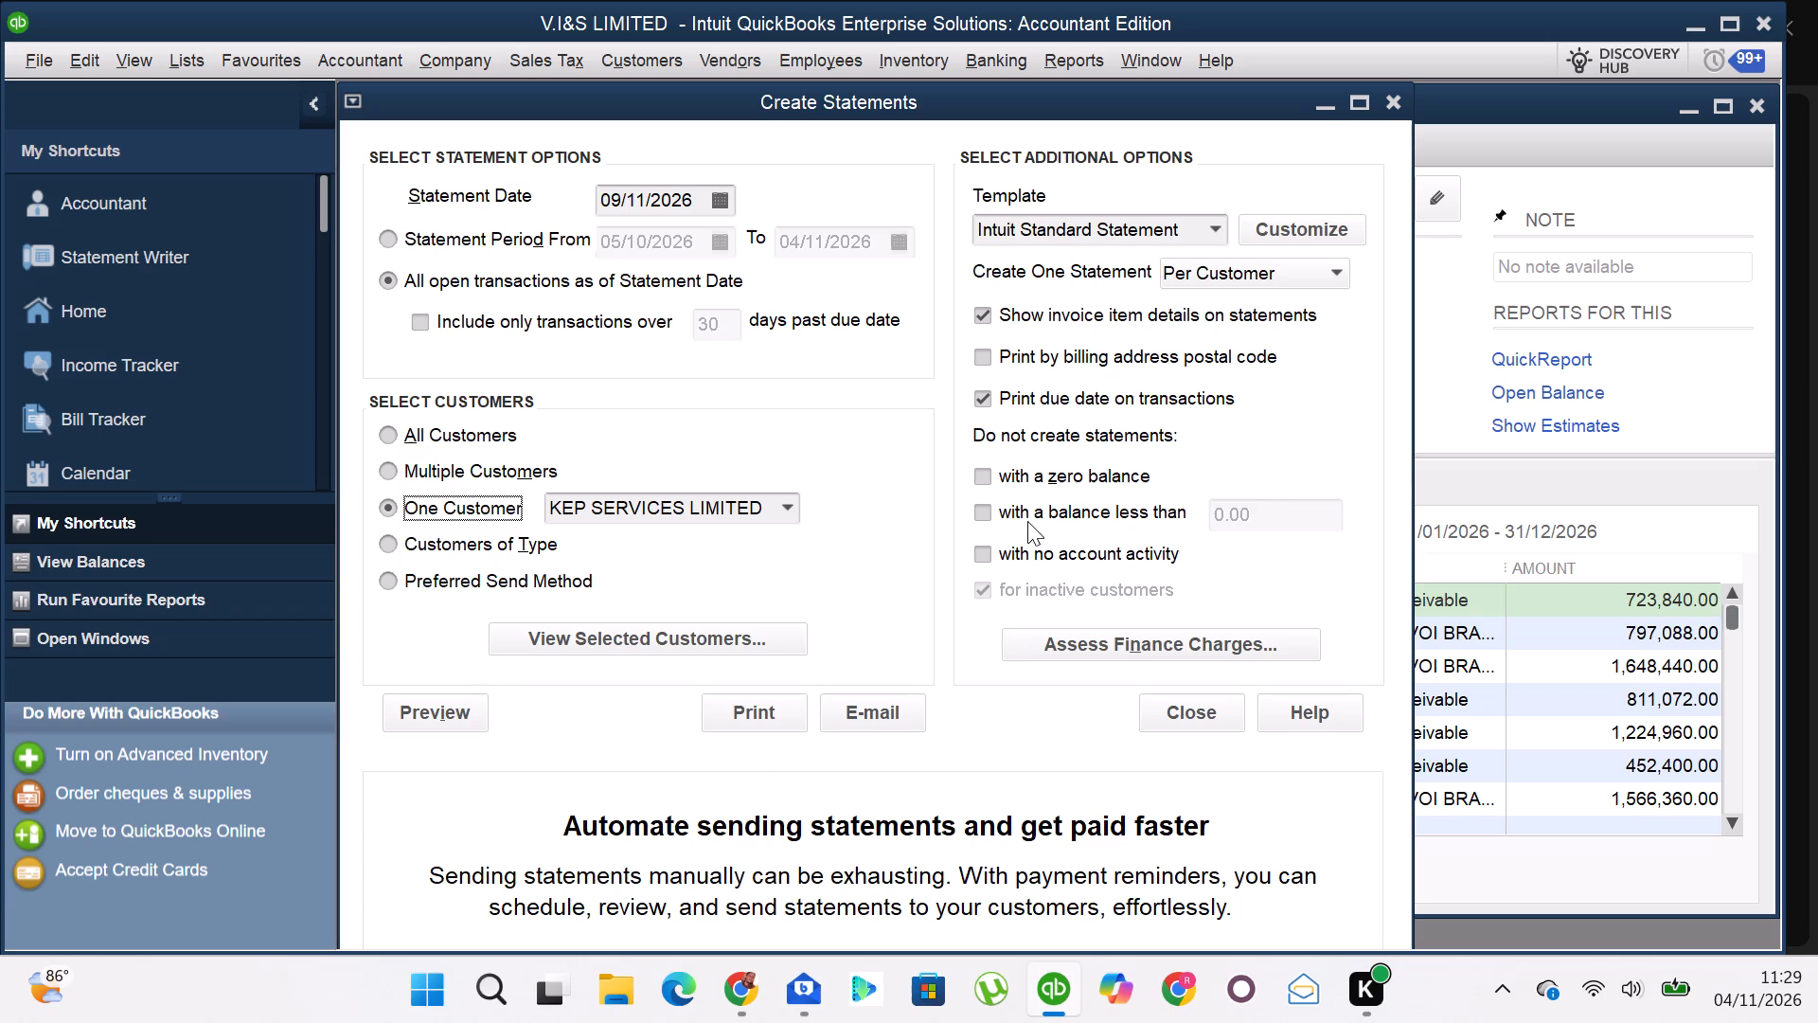
# Turn on printing by billing address postal code, keeping the Intuit Standard Statement template.
pyautogui.click(988, 367)
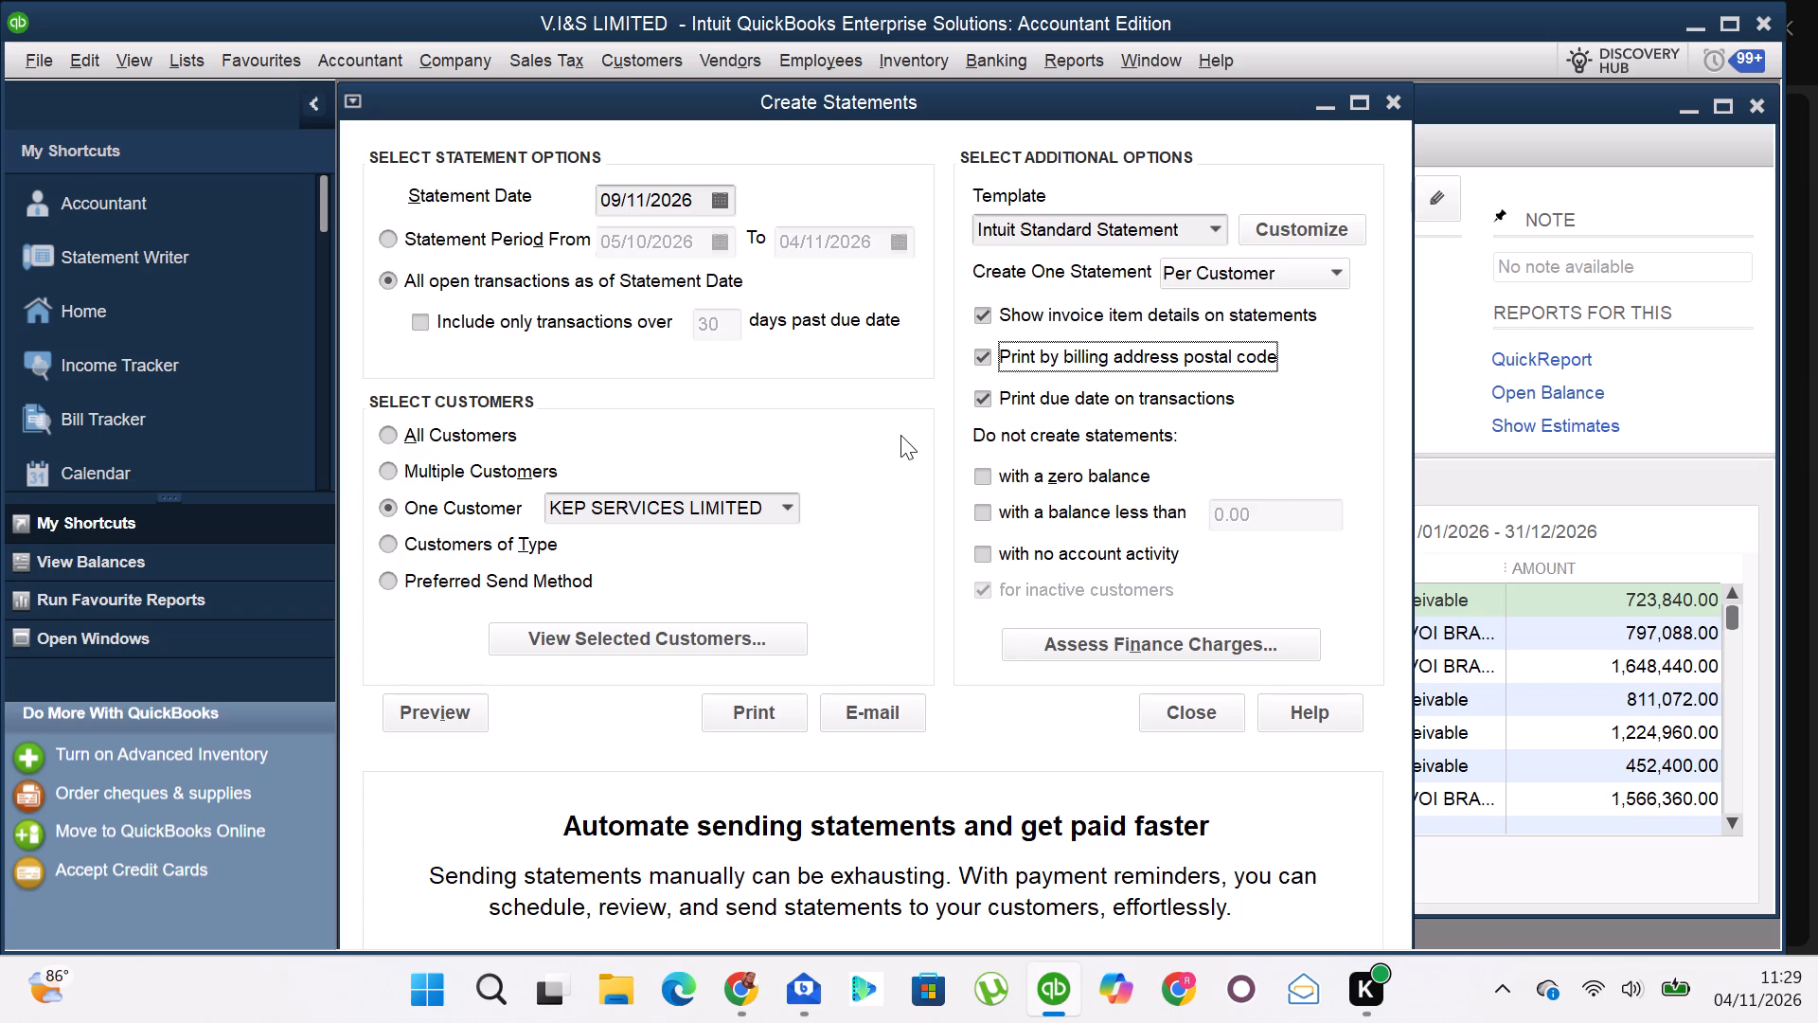
pyautogui.click(1218, 224)
pyautogui.click(1217, 224)
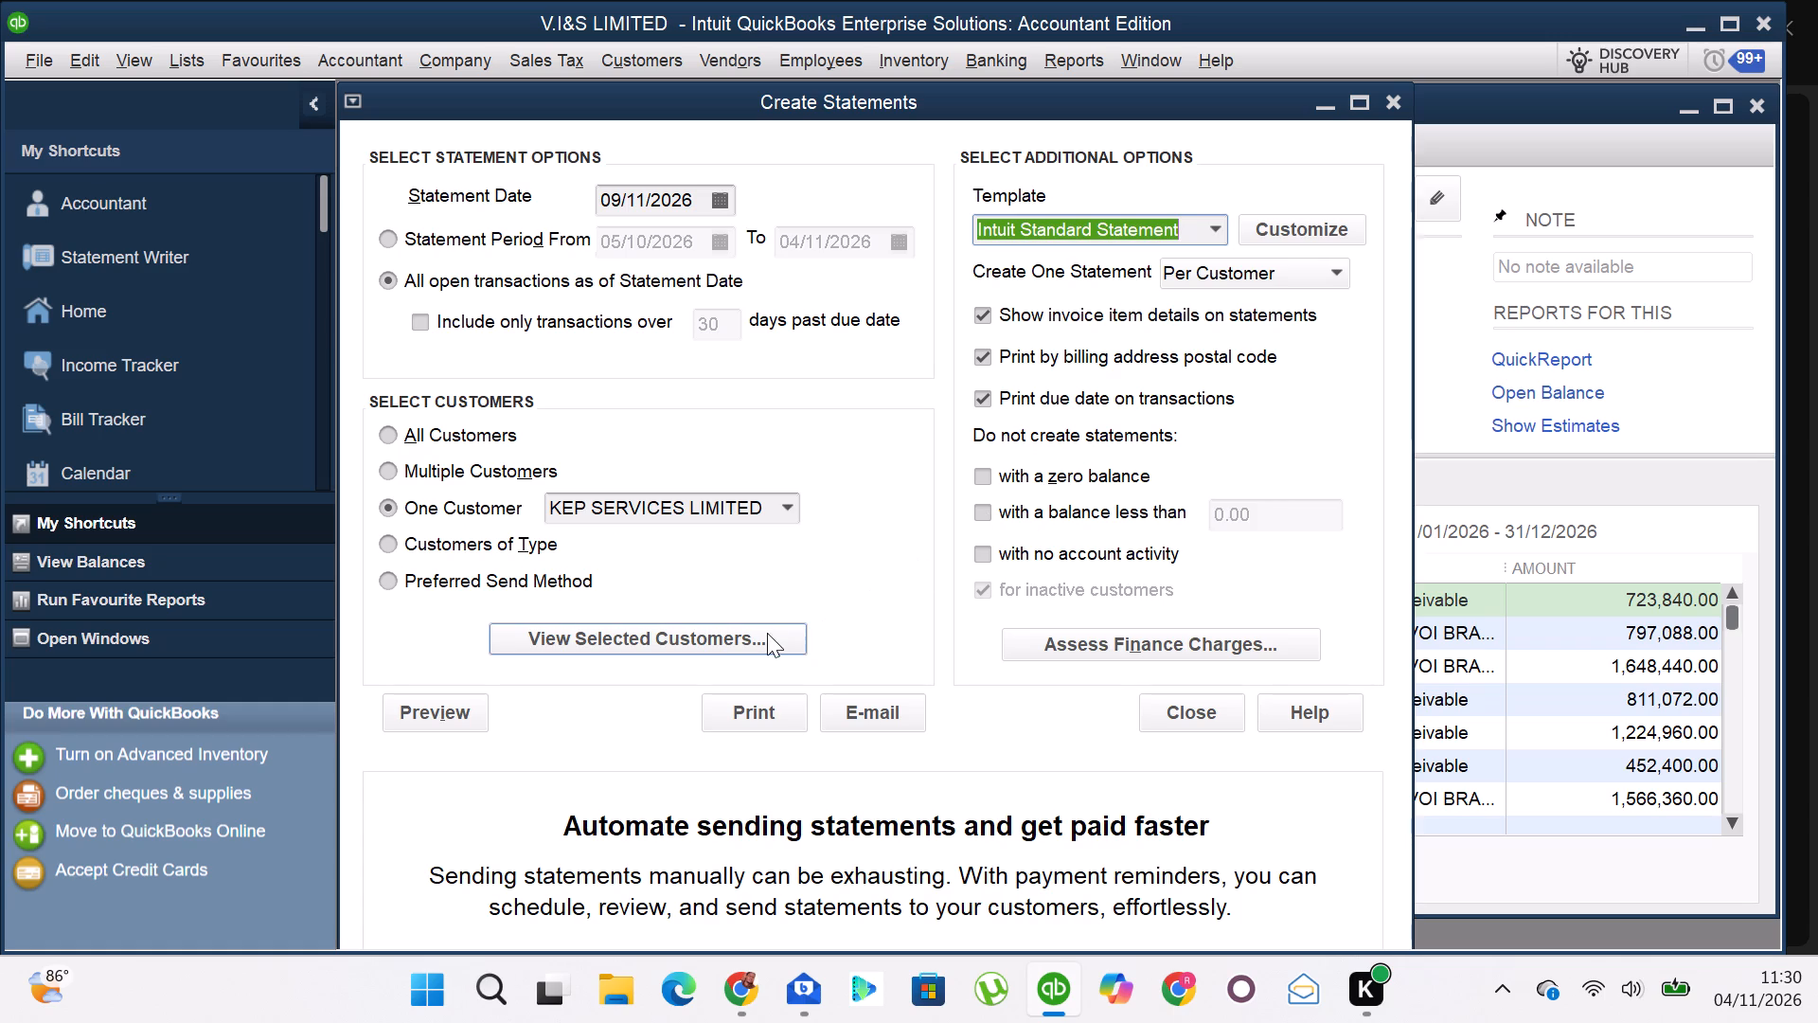
# Check the customers selected for statement creation and generate the e-mail with KEP SERVICES LIMITED's statement attached.
pyautogui.click(744, 640)
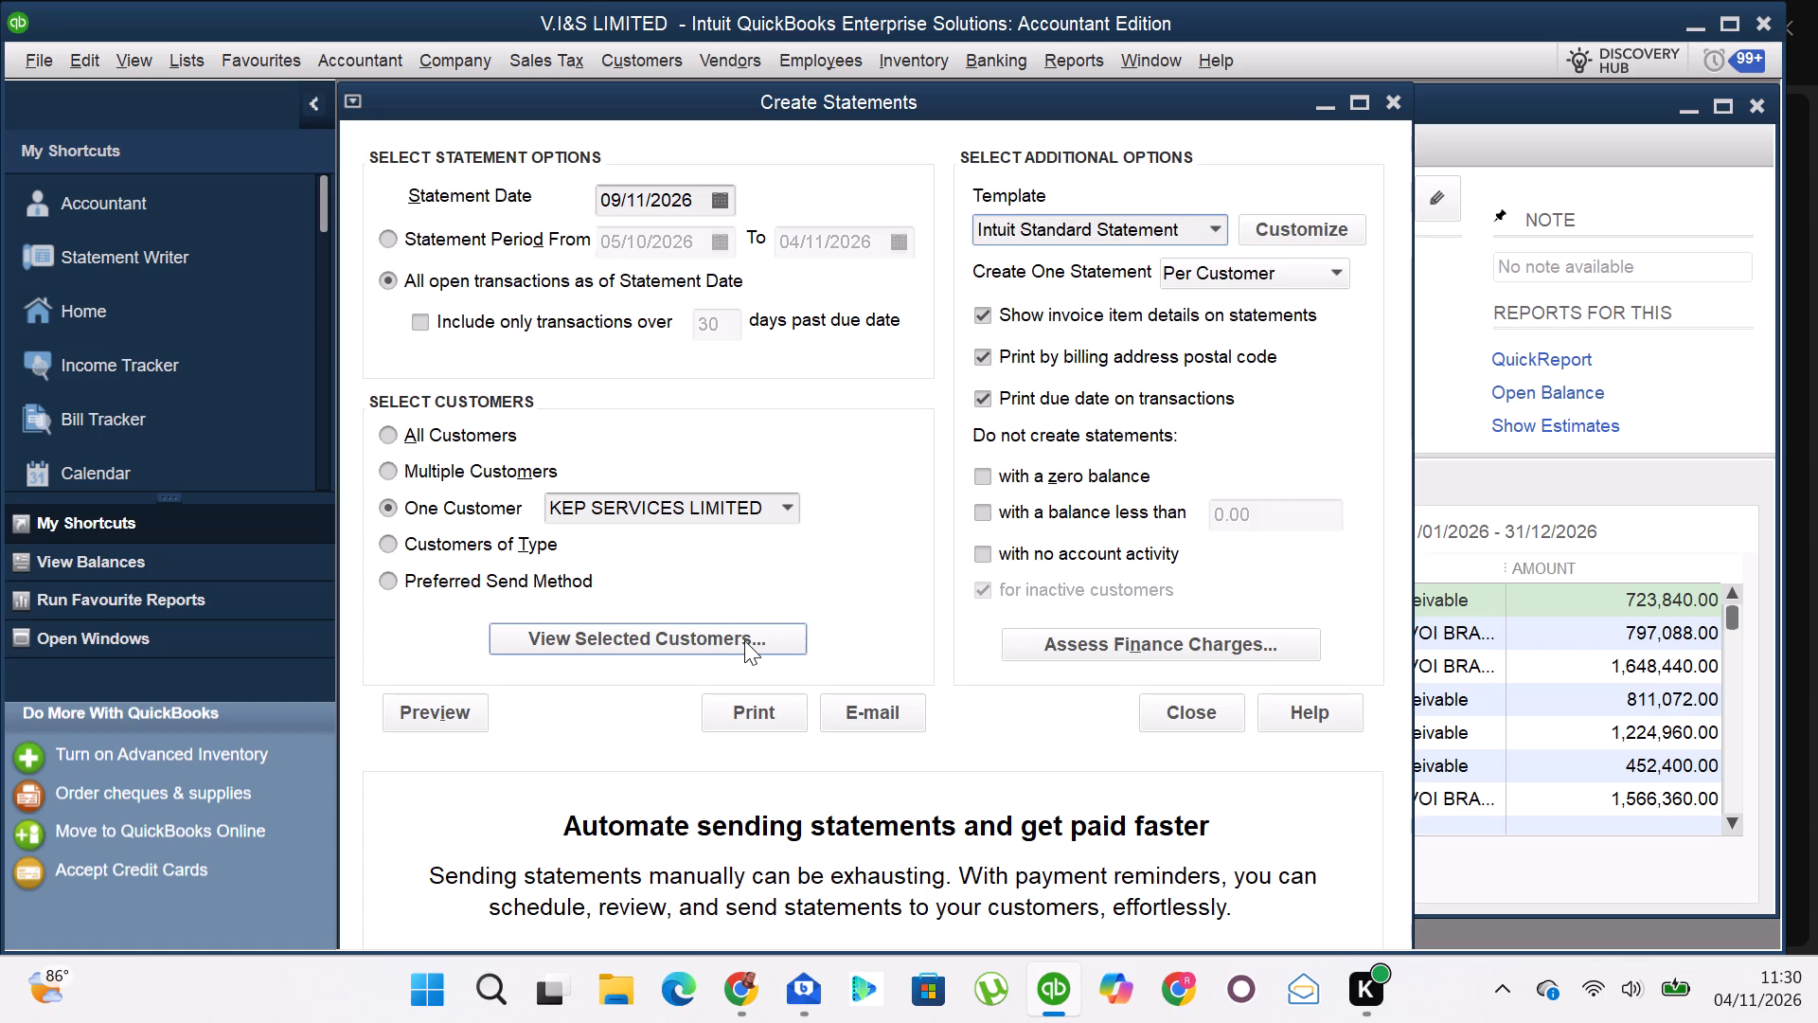
pyautogui.click(734, 656)
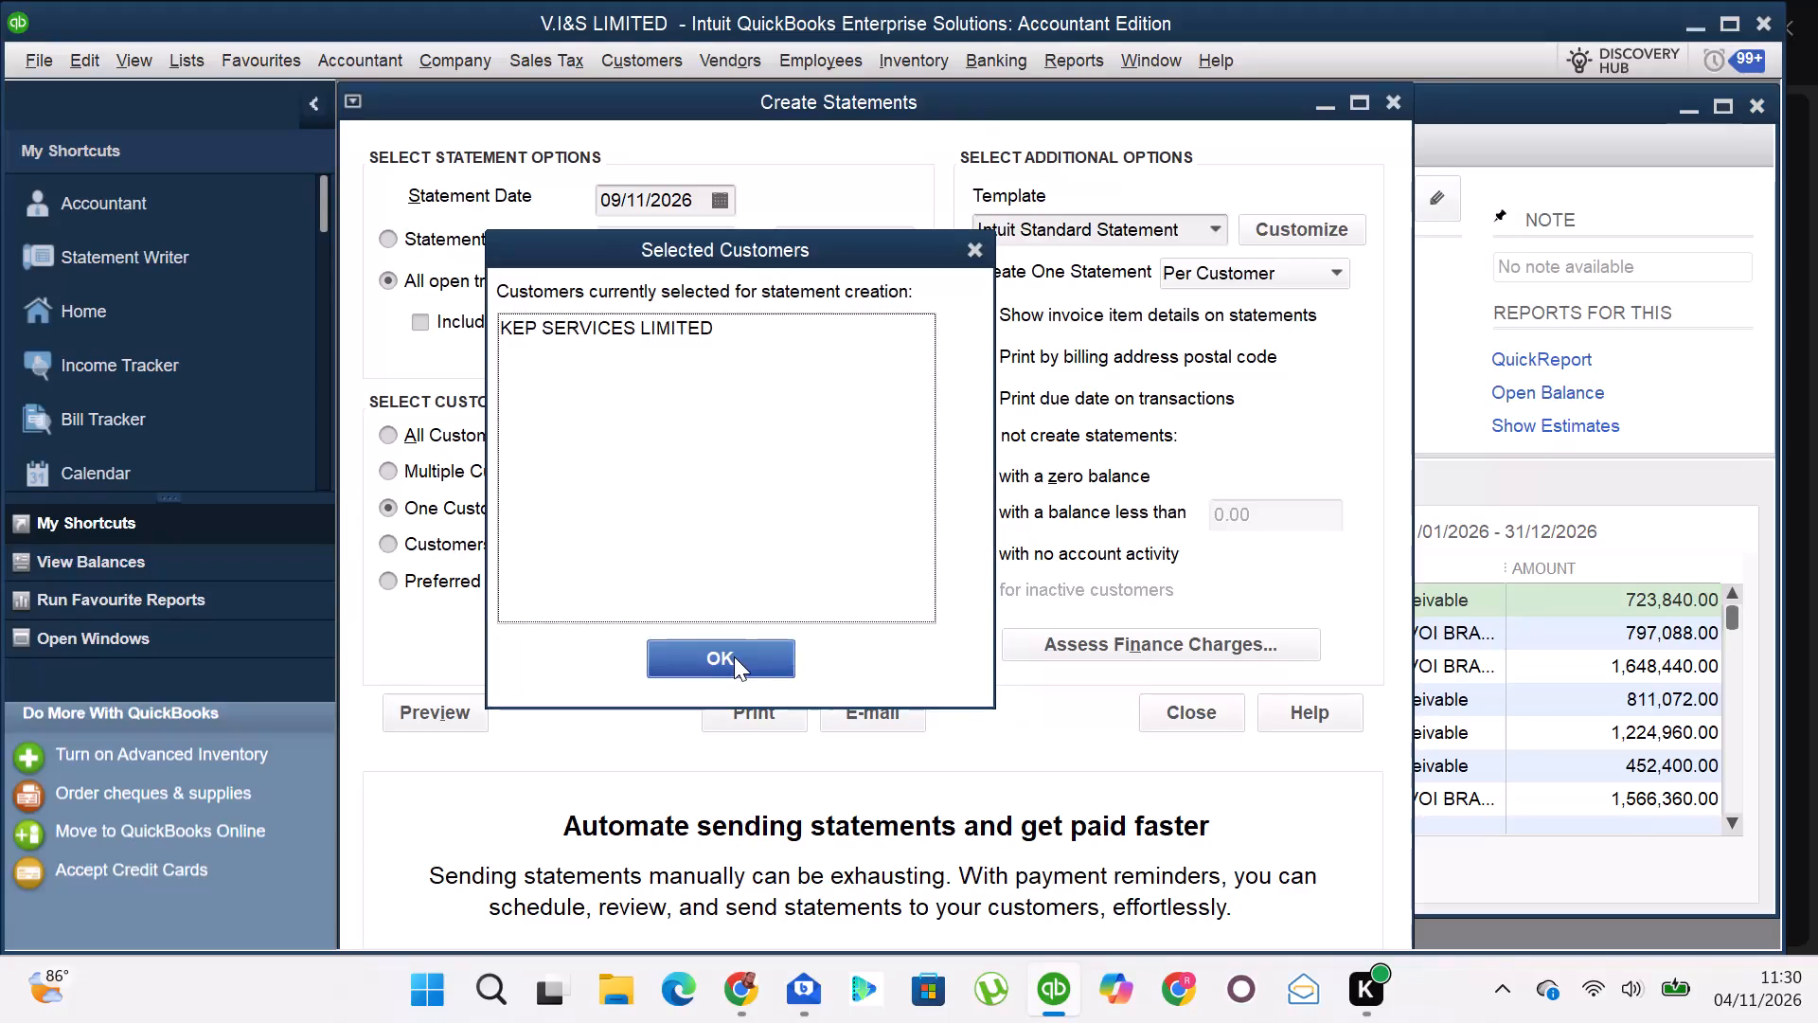
pyautogui.click(846, 710)
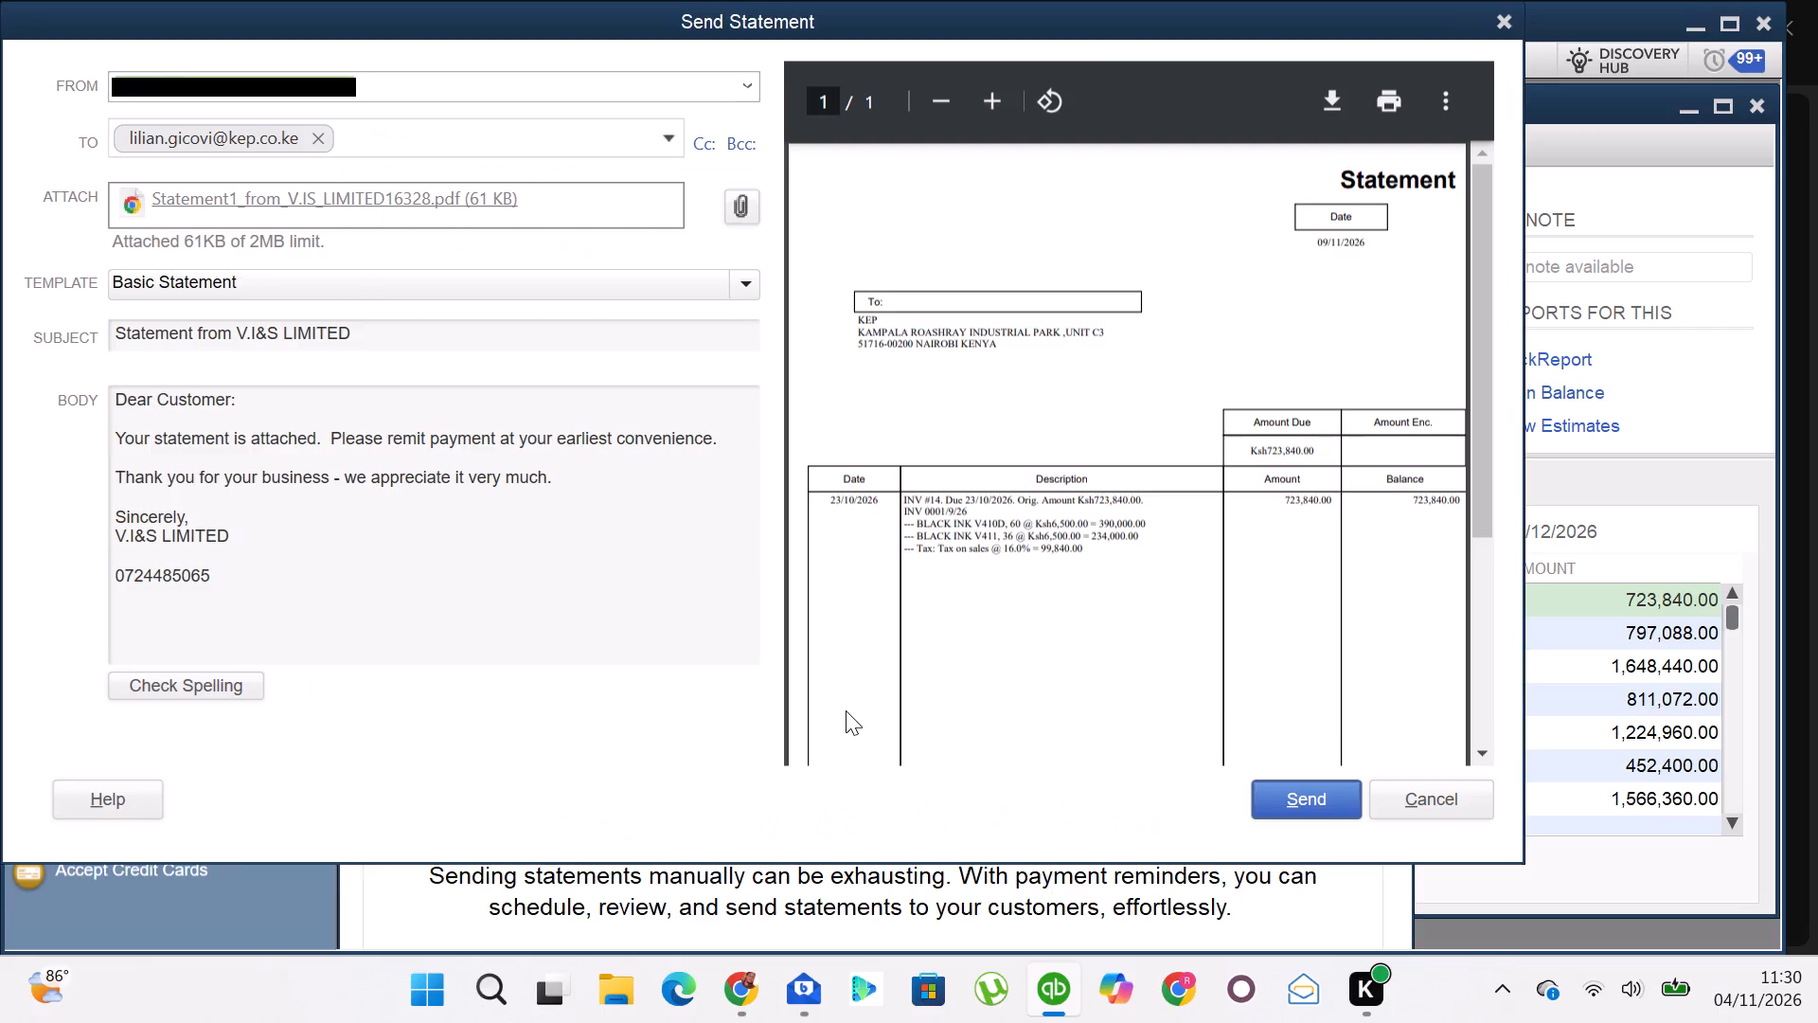
# Add a CC recipient line to the e-mail carrying KEP's statement.
pyautogui.click(702, 151)
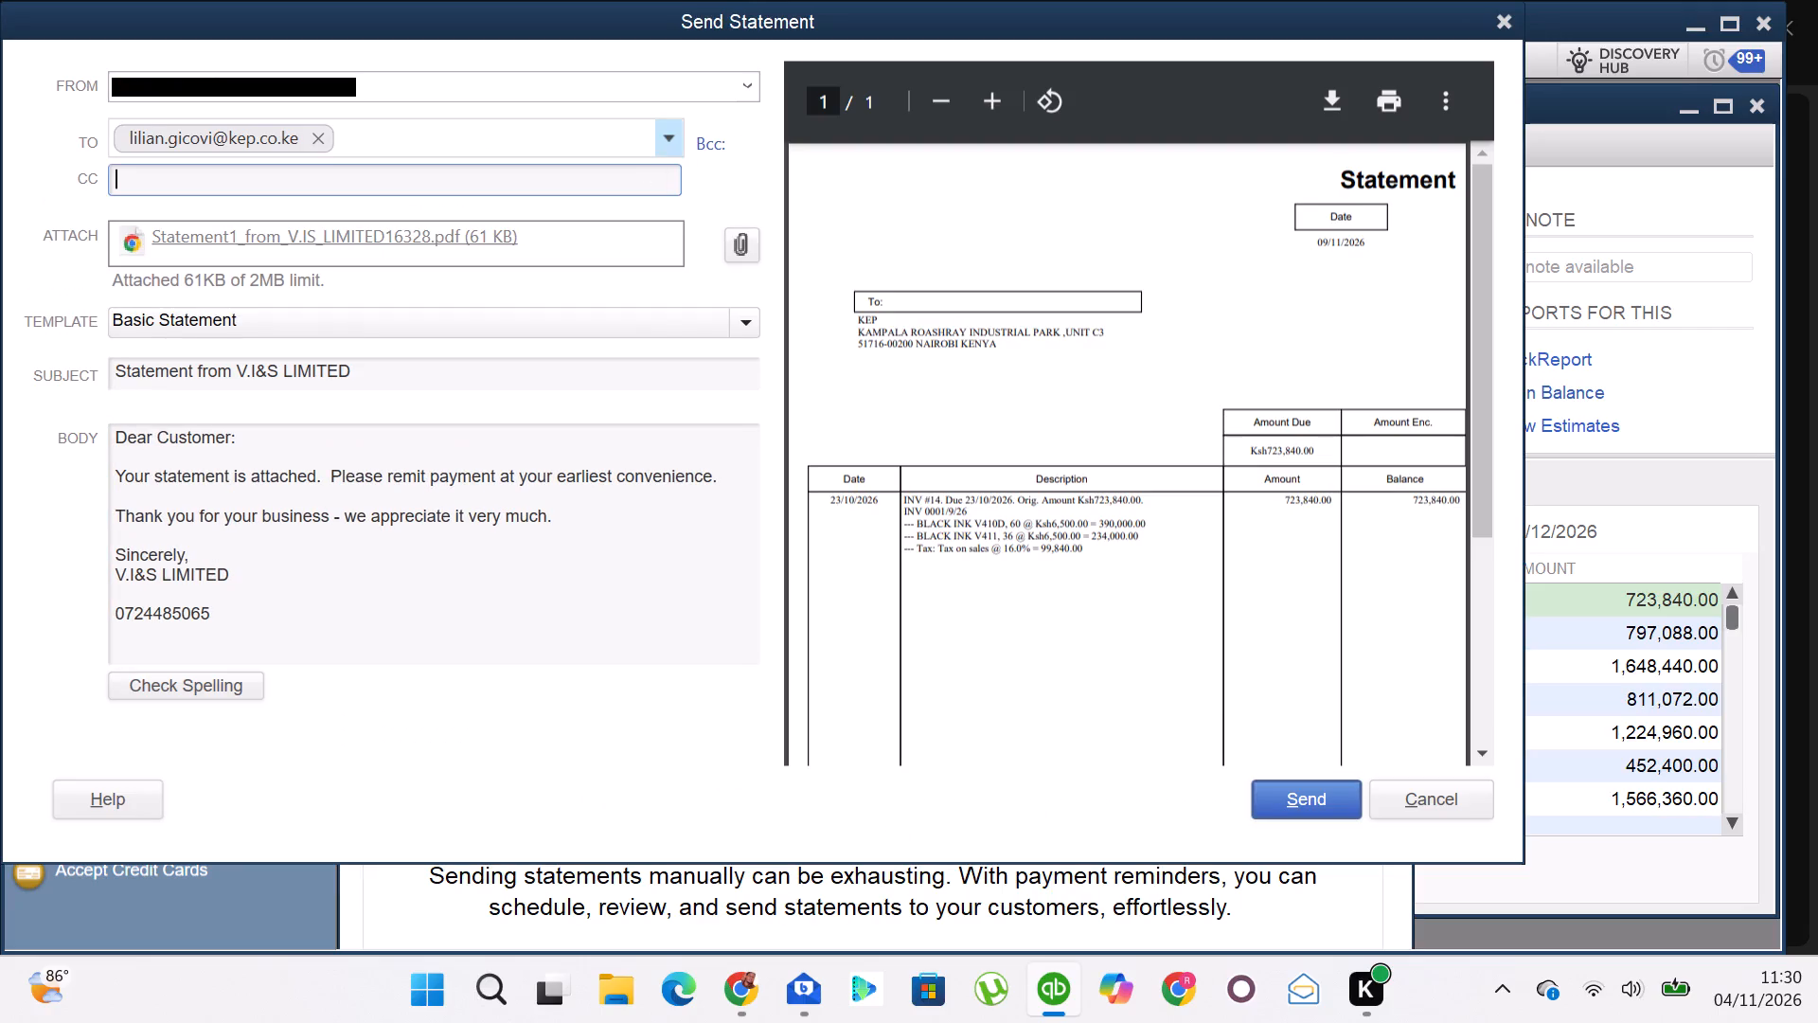
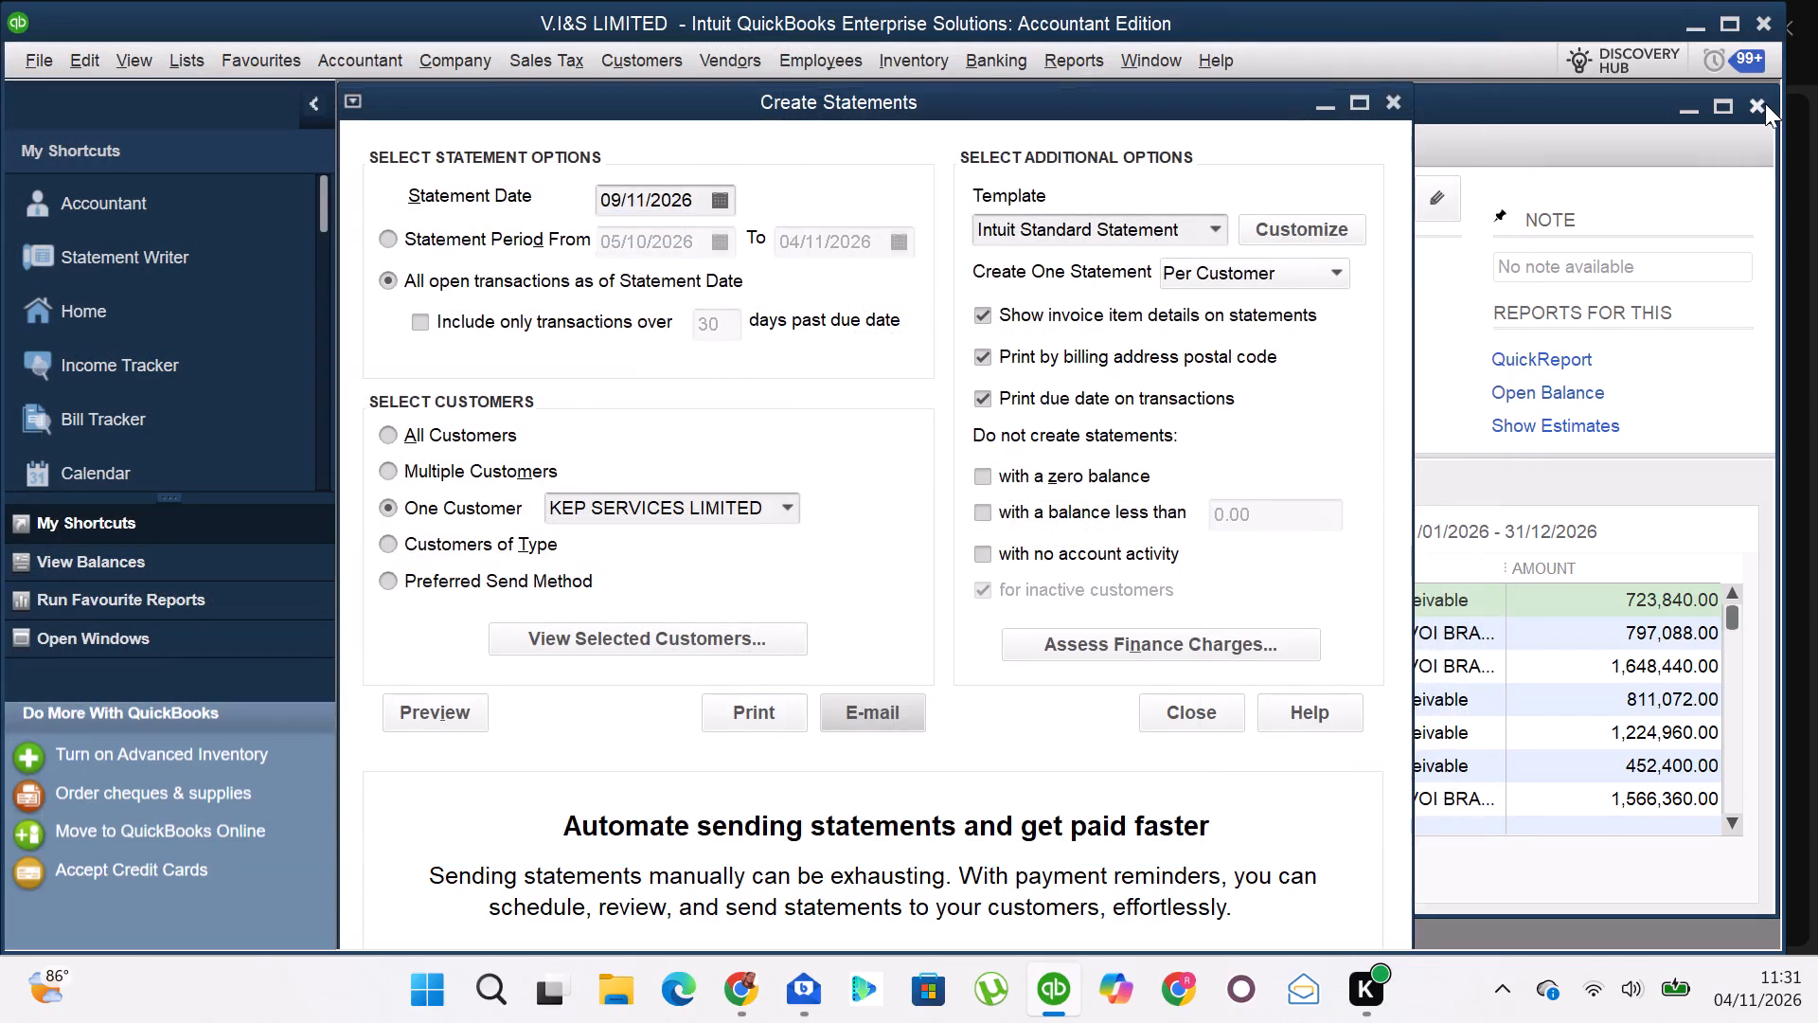
# Close the customer records window behind the statement form and start exiting the accounting program.
pyautogui.click(1759, 104)
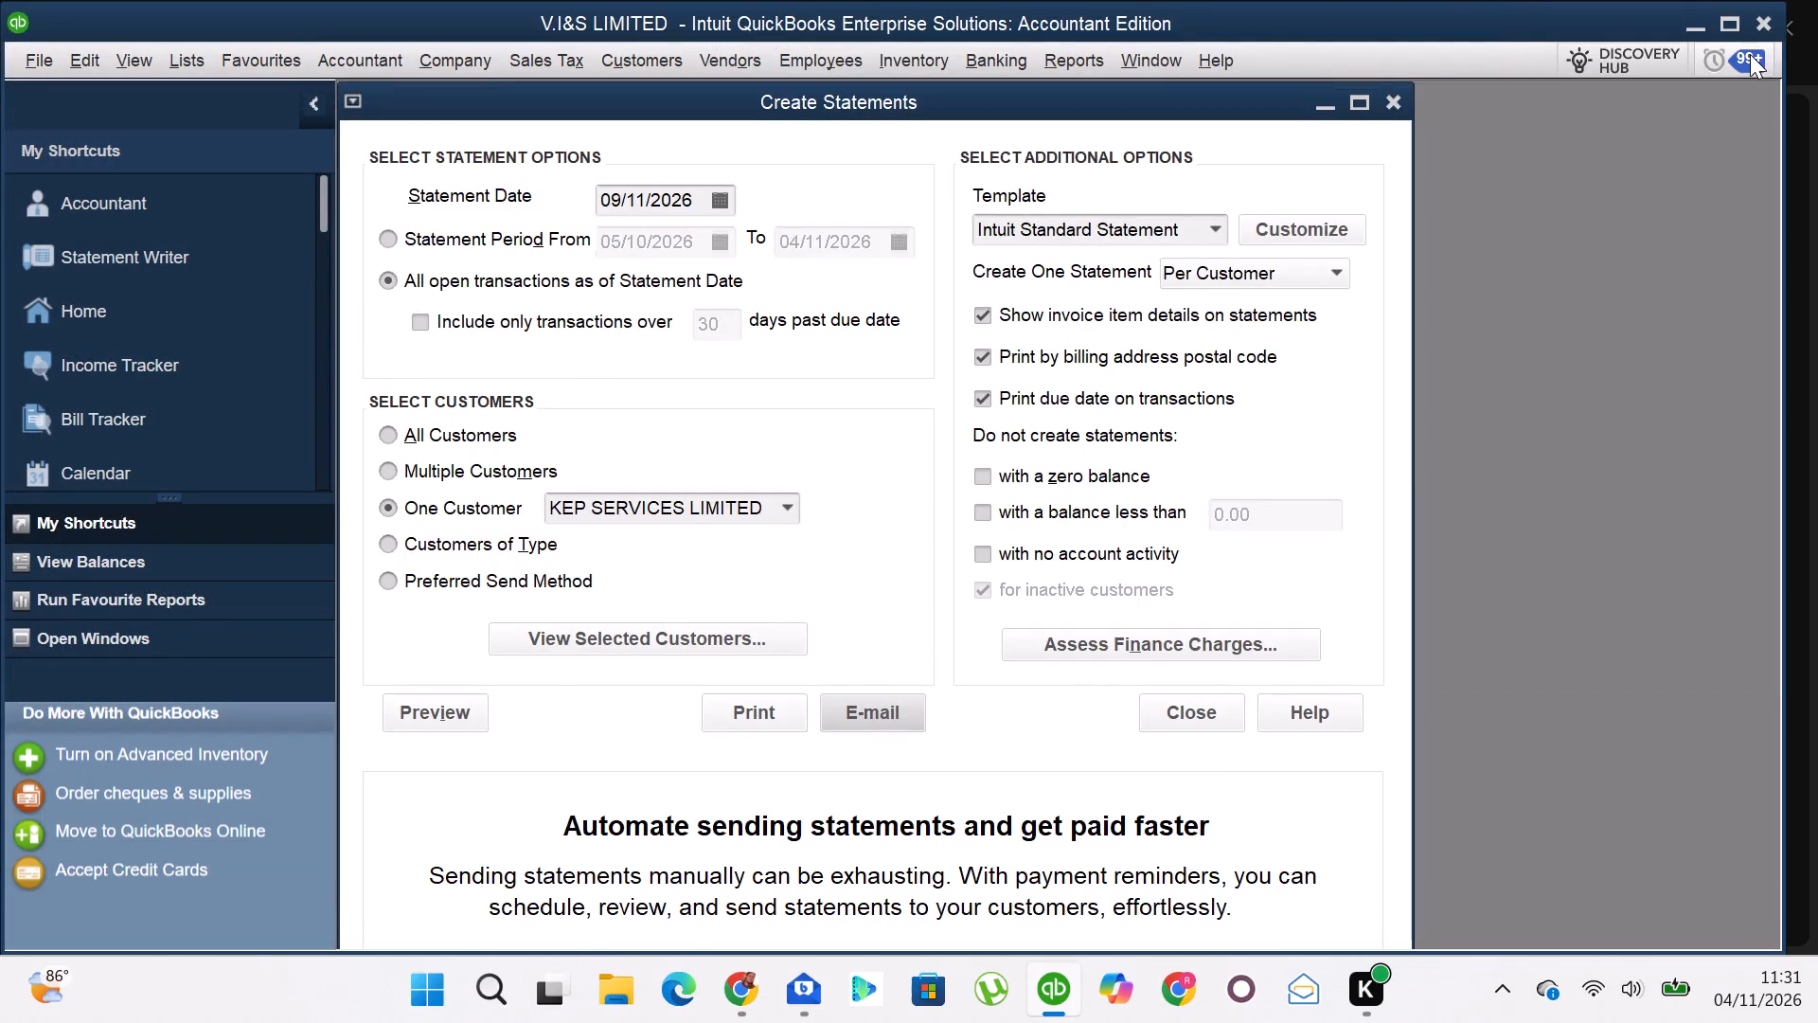
pyautogui.click(1765, 12)
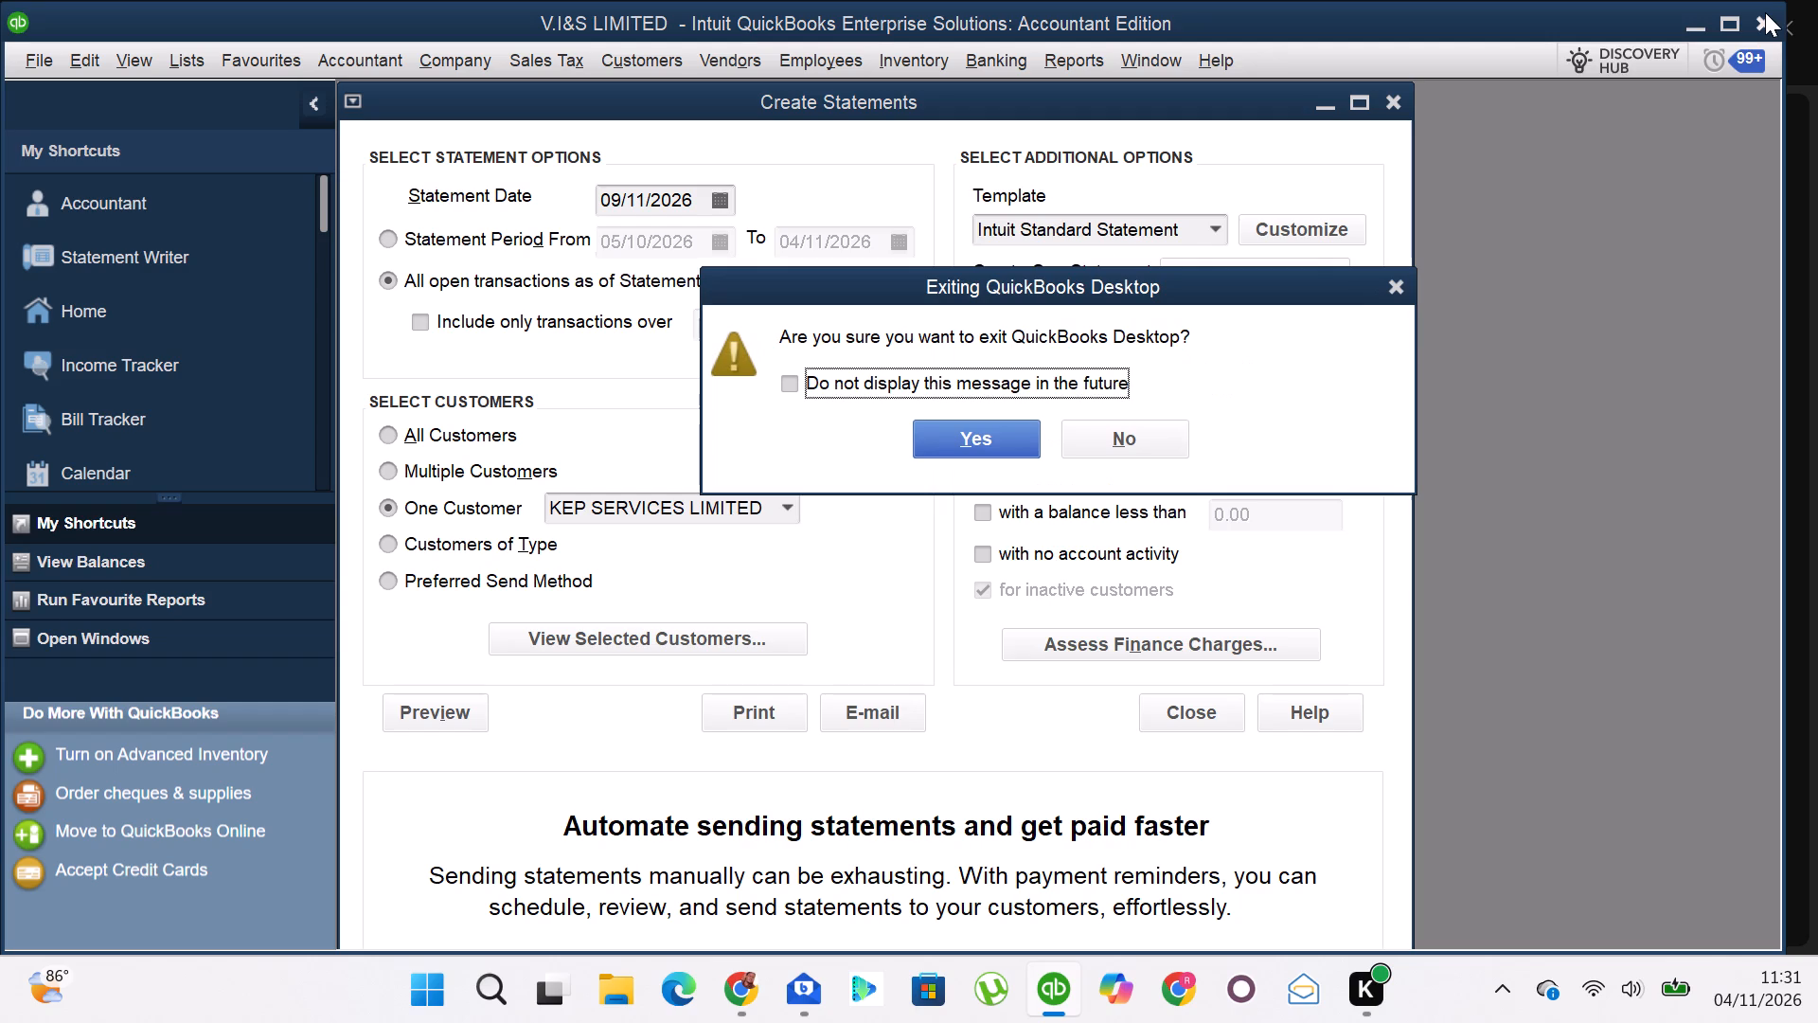
# Cancel exiting the program and close the Create Statements window.
pyautogui.click(1112, 428)
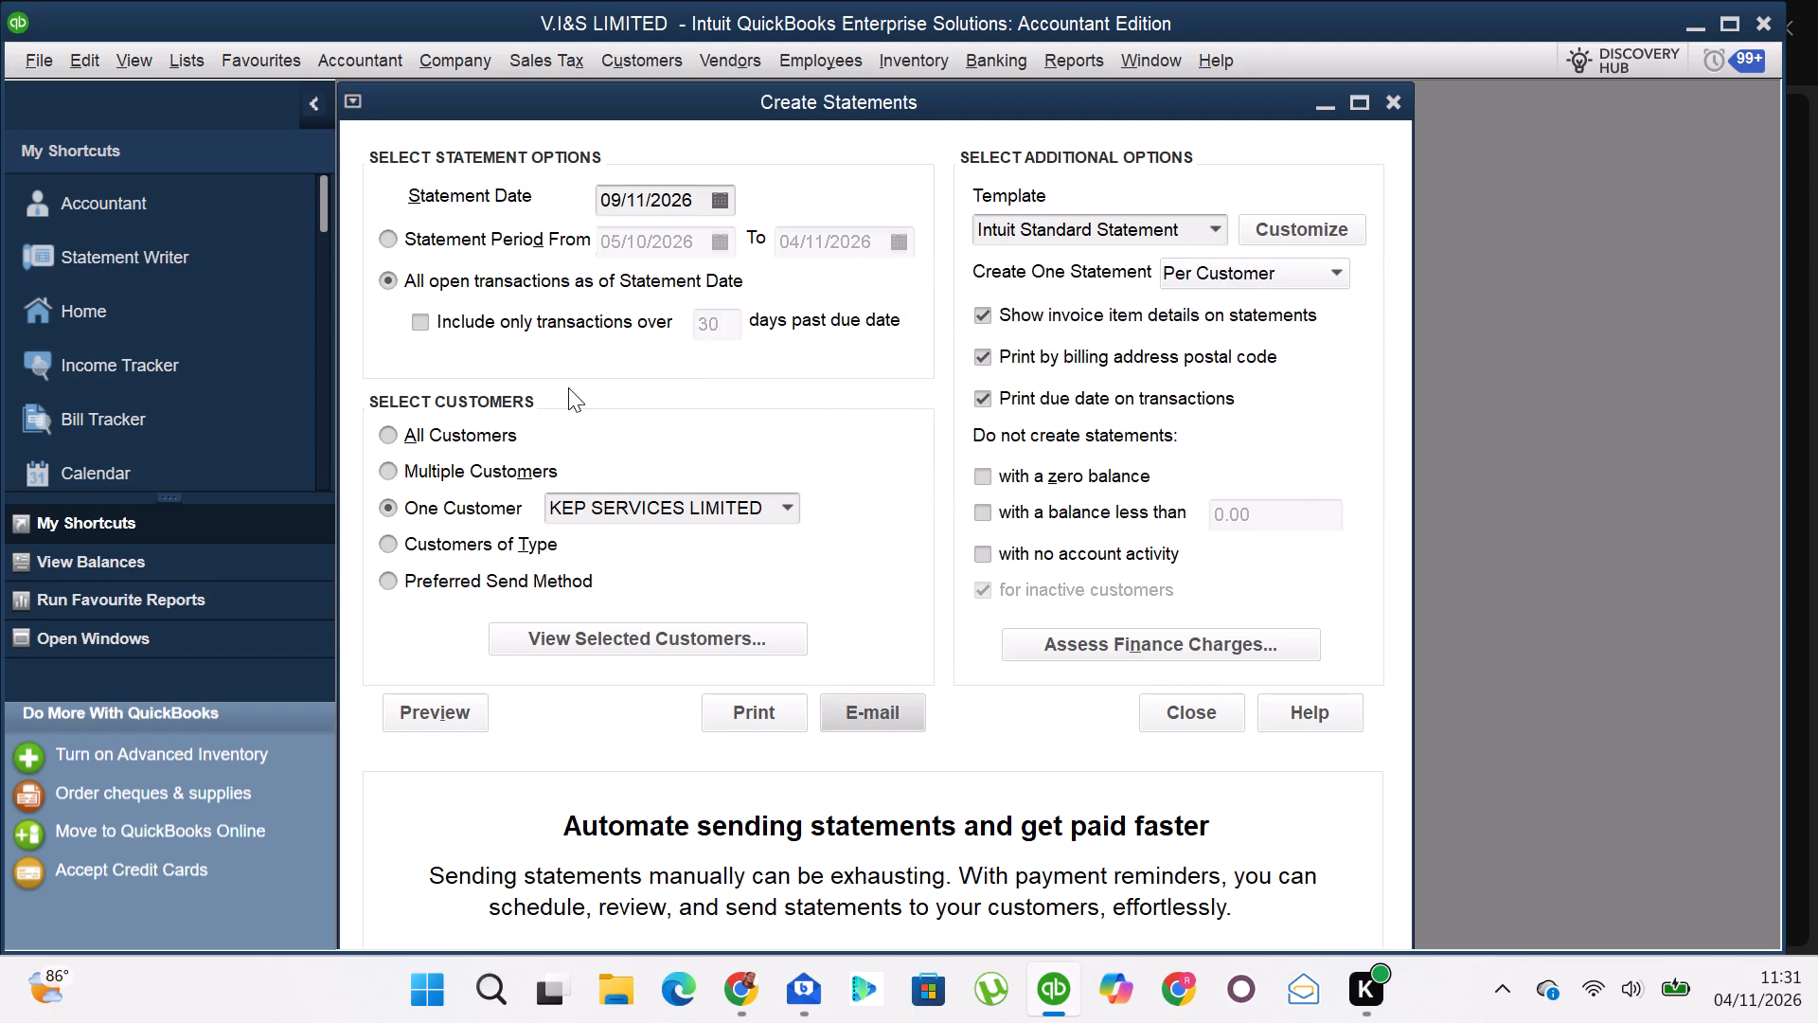
pyautogui.click(437, 62)
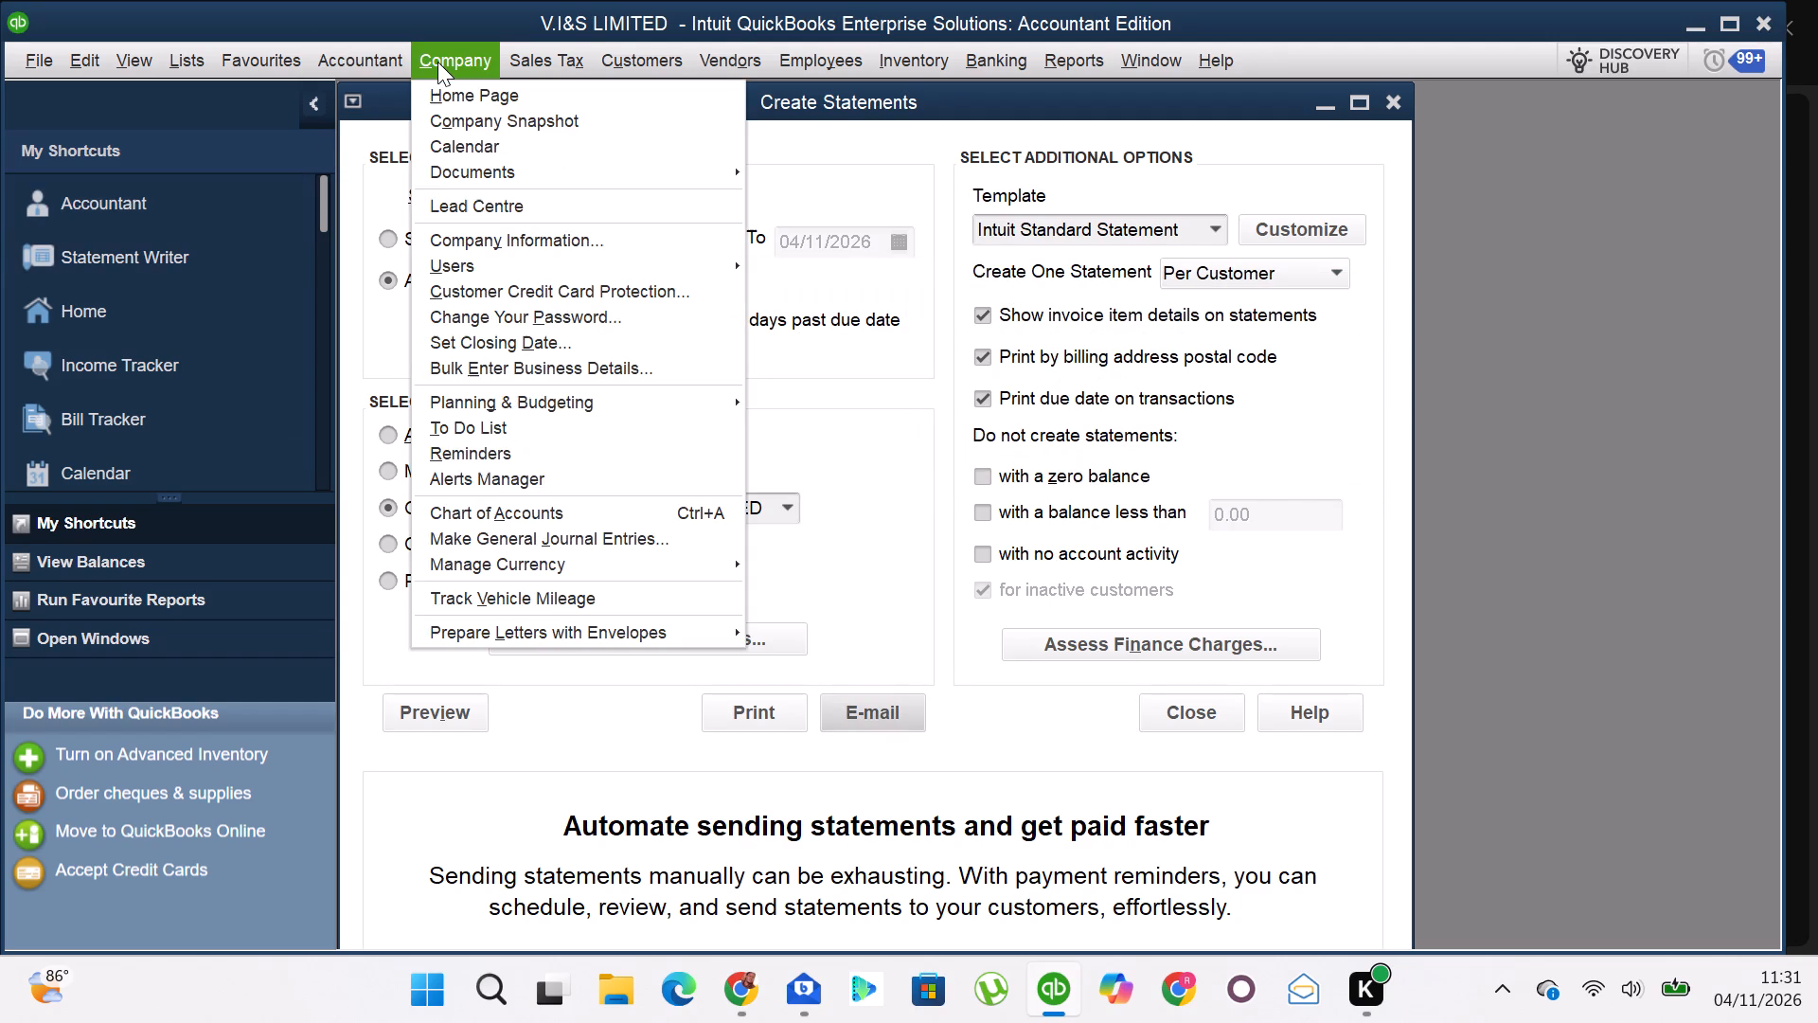
pyautogui.click(636, 45)
pyautogui.click(635, 45)
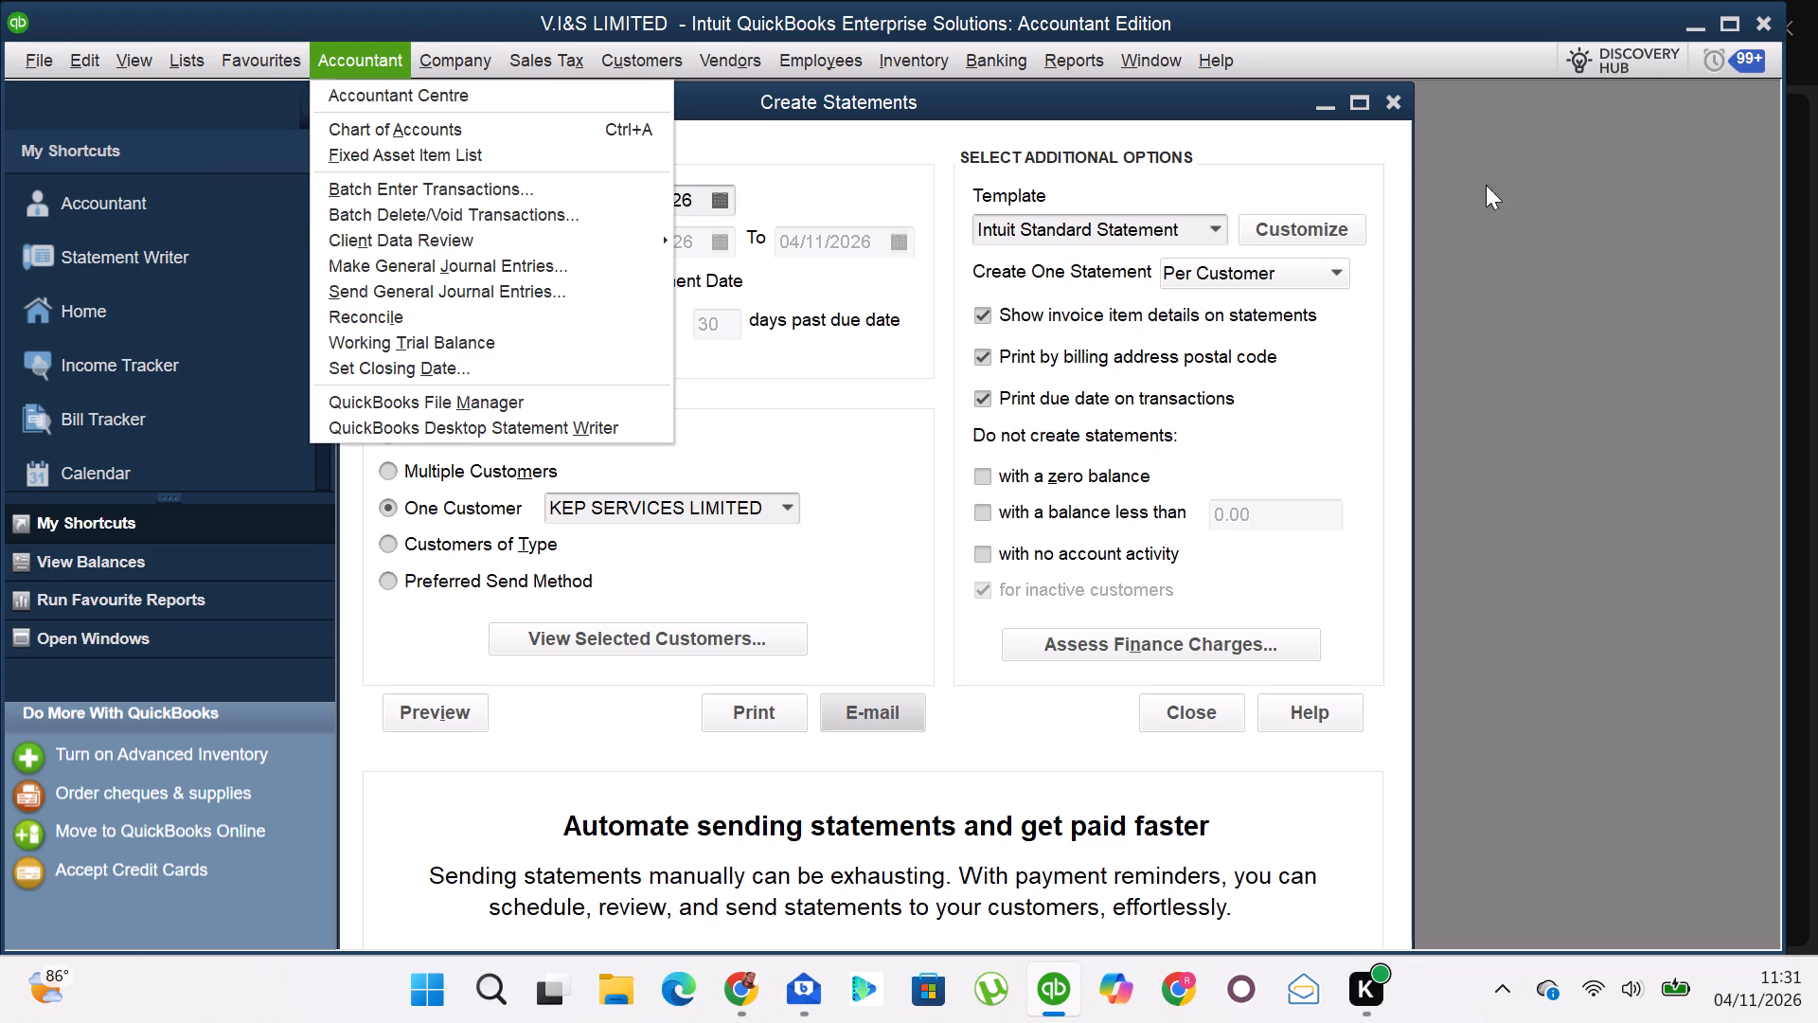
pyautogui.click(1390, 99)
pyautogui.click(1389, 99)
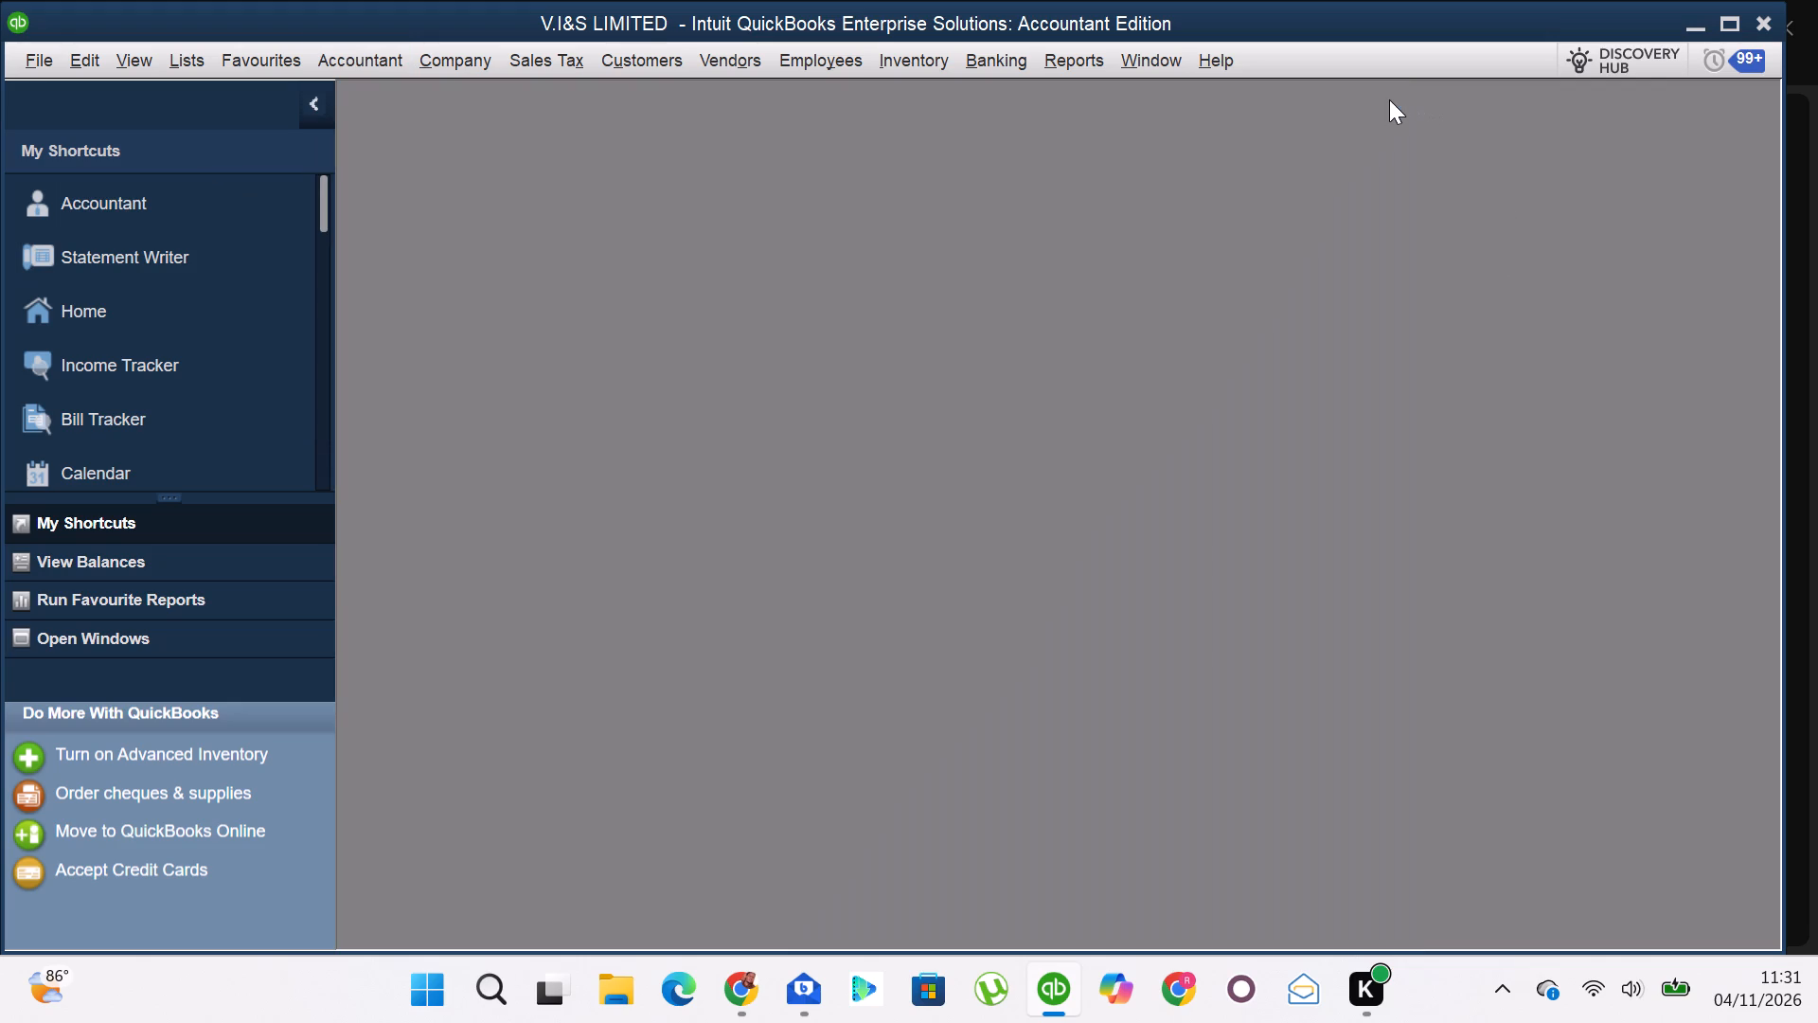
# Review KEP SERVICES LIMITED's invoice 14 dated 23/10/2026 from the Customer Centre, and close the invoice and the Customer Centre.
pyautogui.click(623, 63)
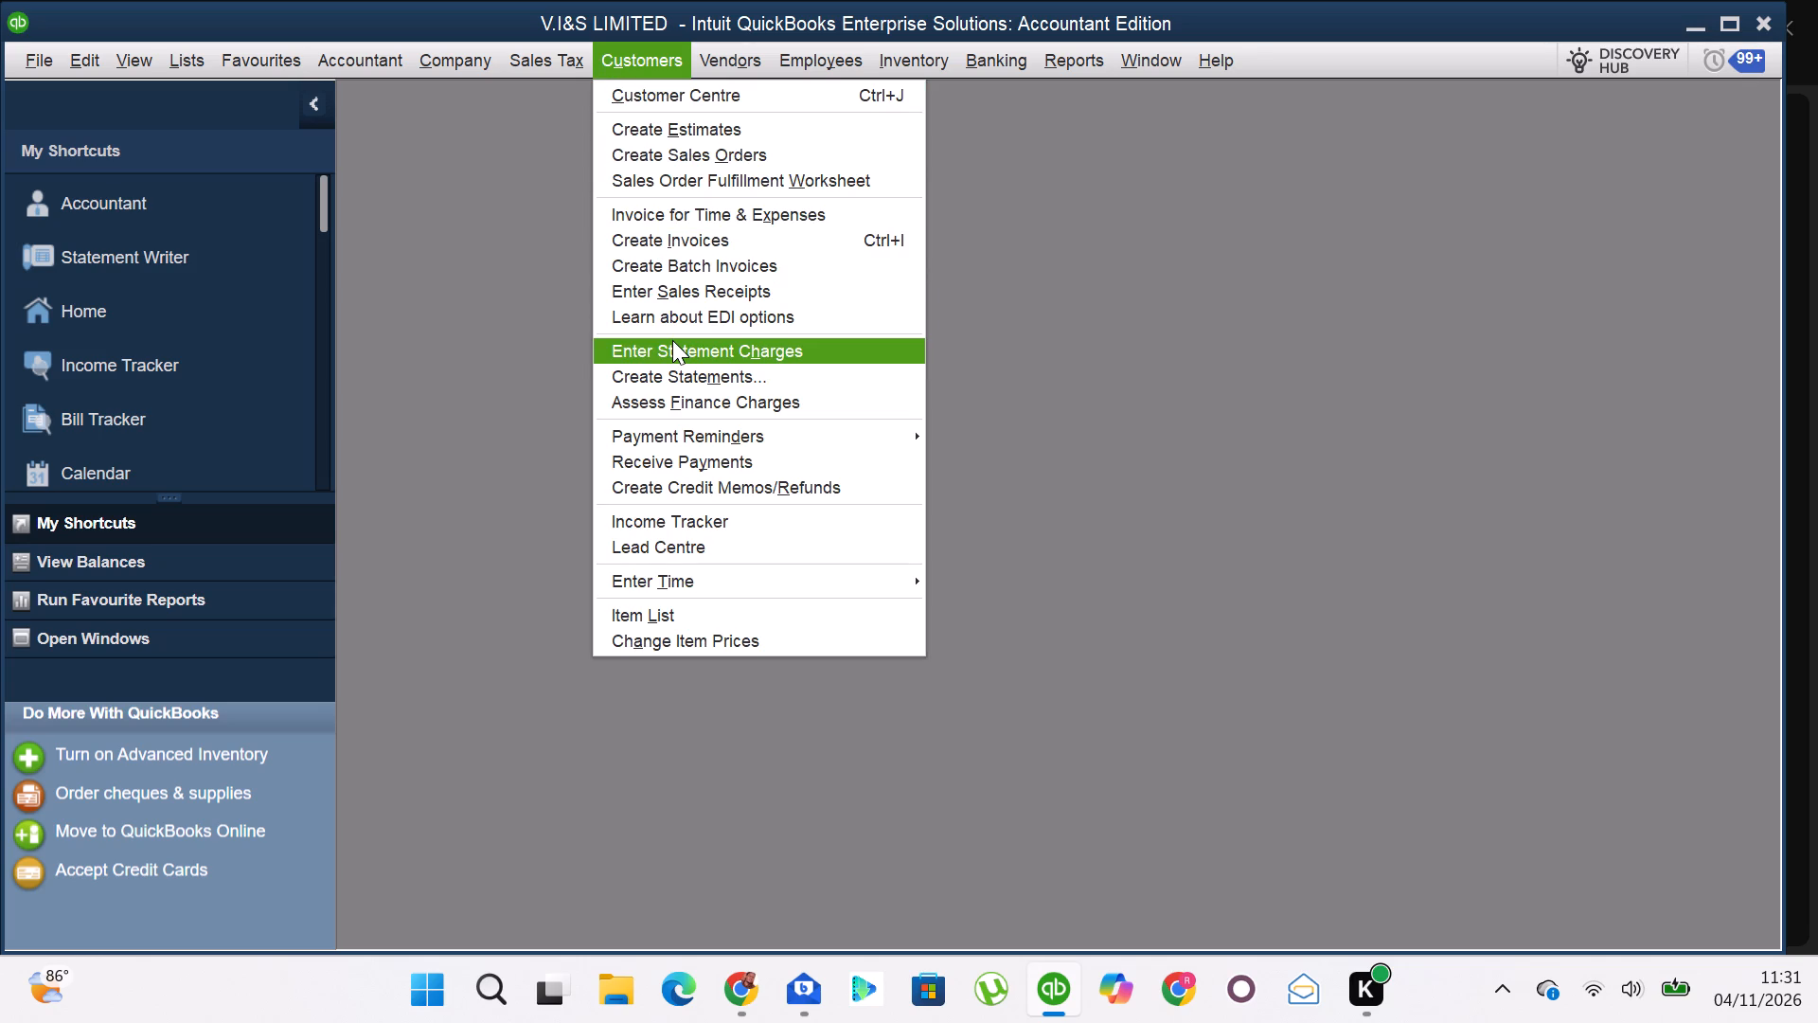
pyautogui.click(686, 95)
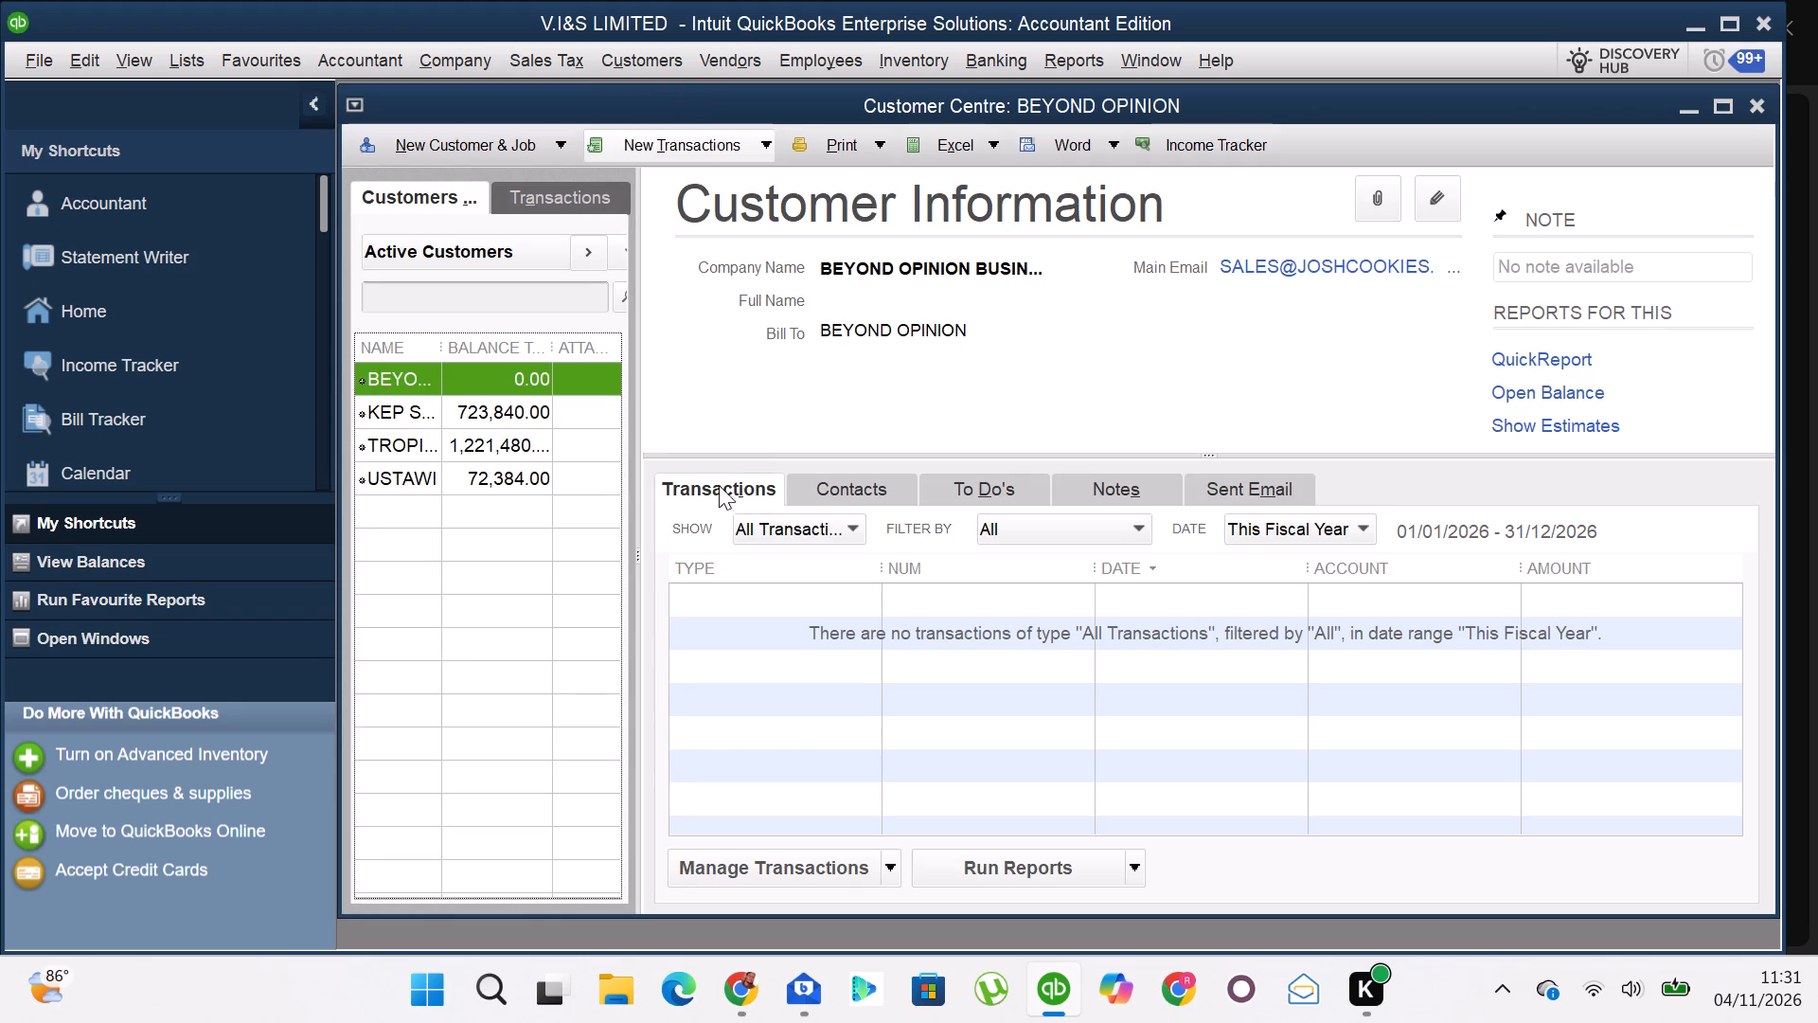
pyautogui.click(486, 416)
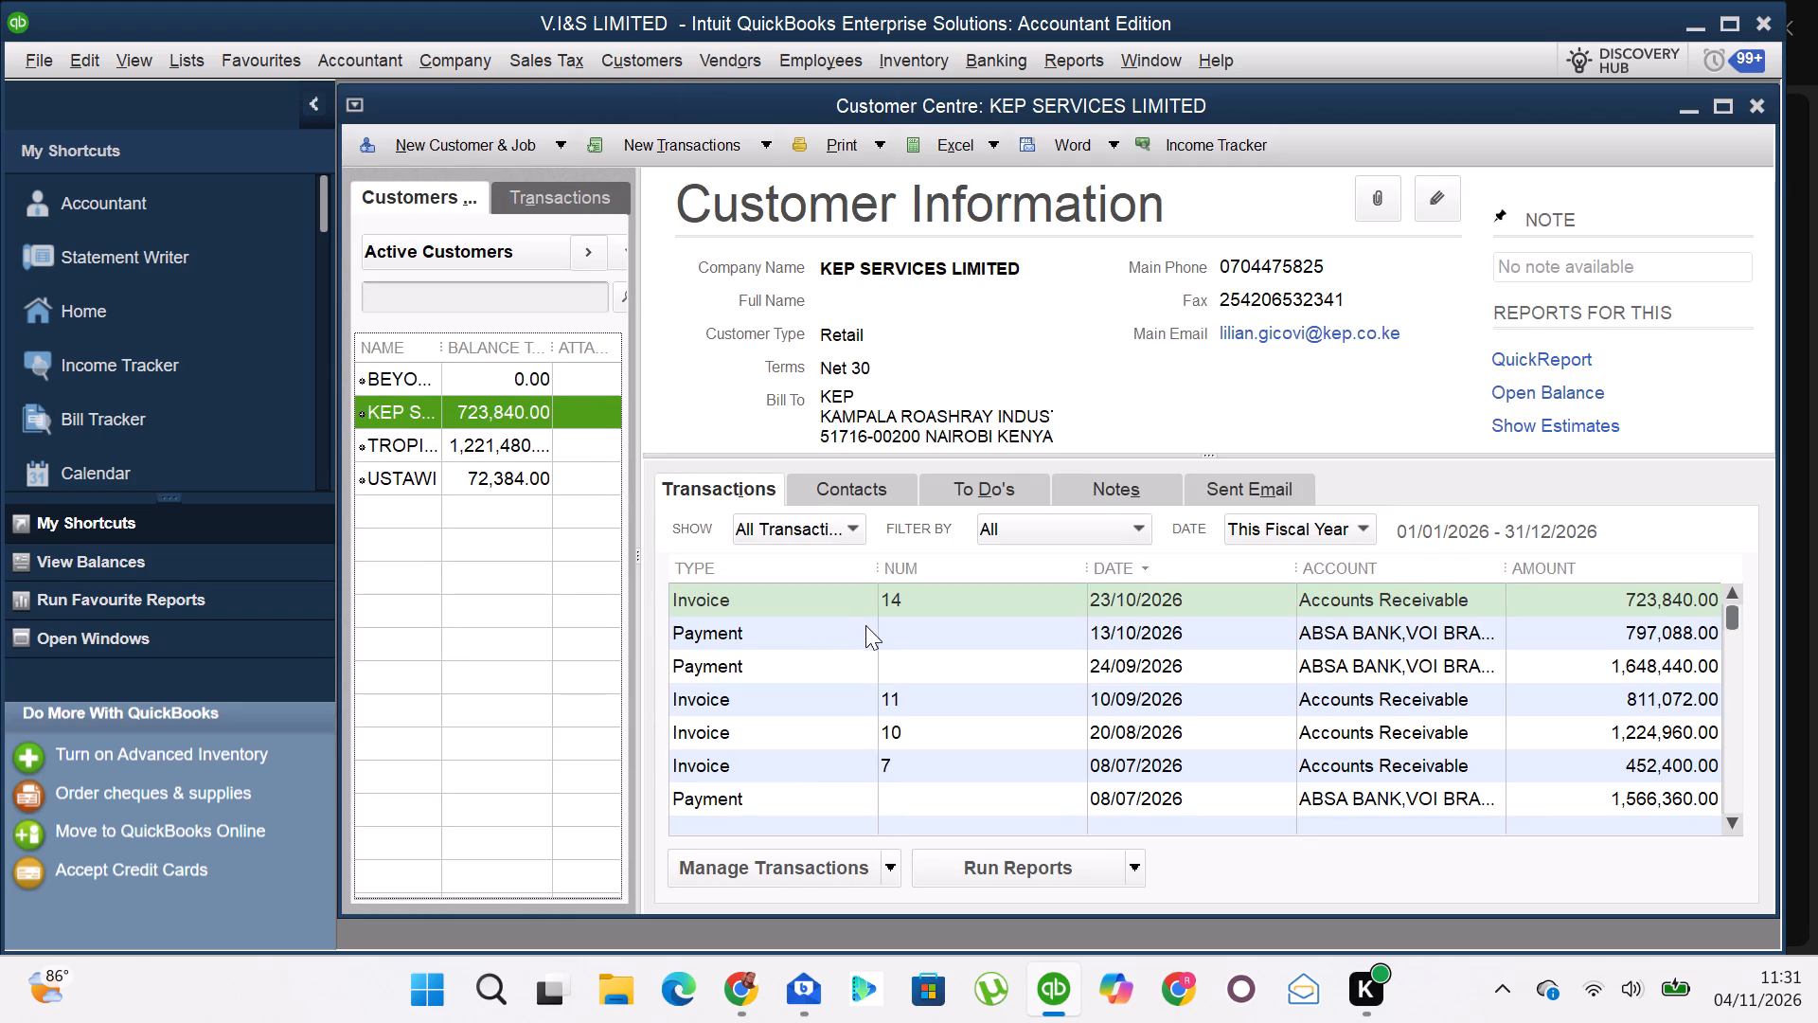
pyautogui.doubleClick(892, 596)
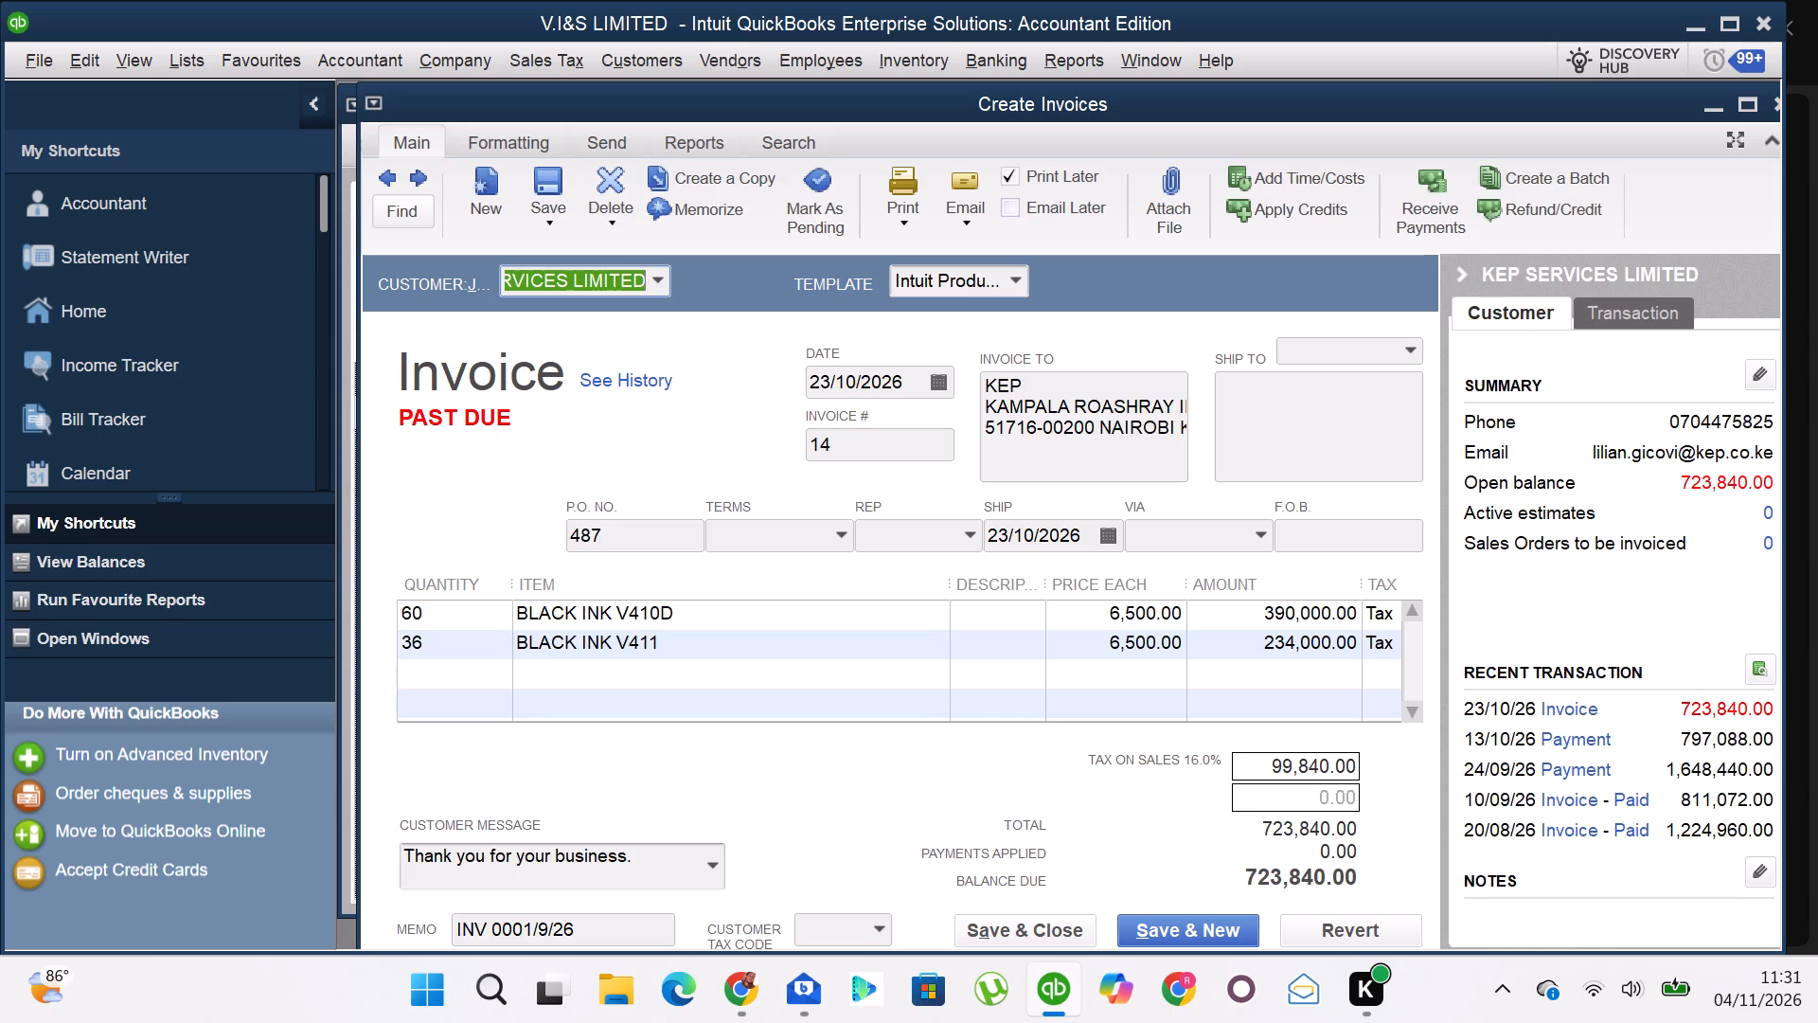
pyautogui.click(1773, 100)
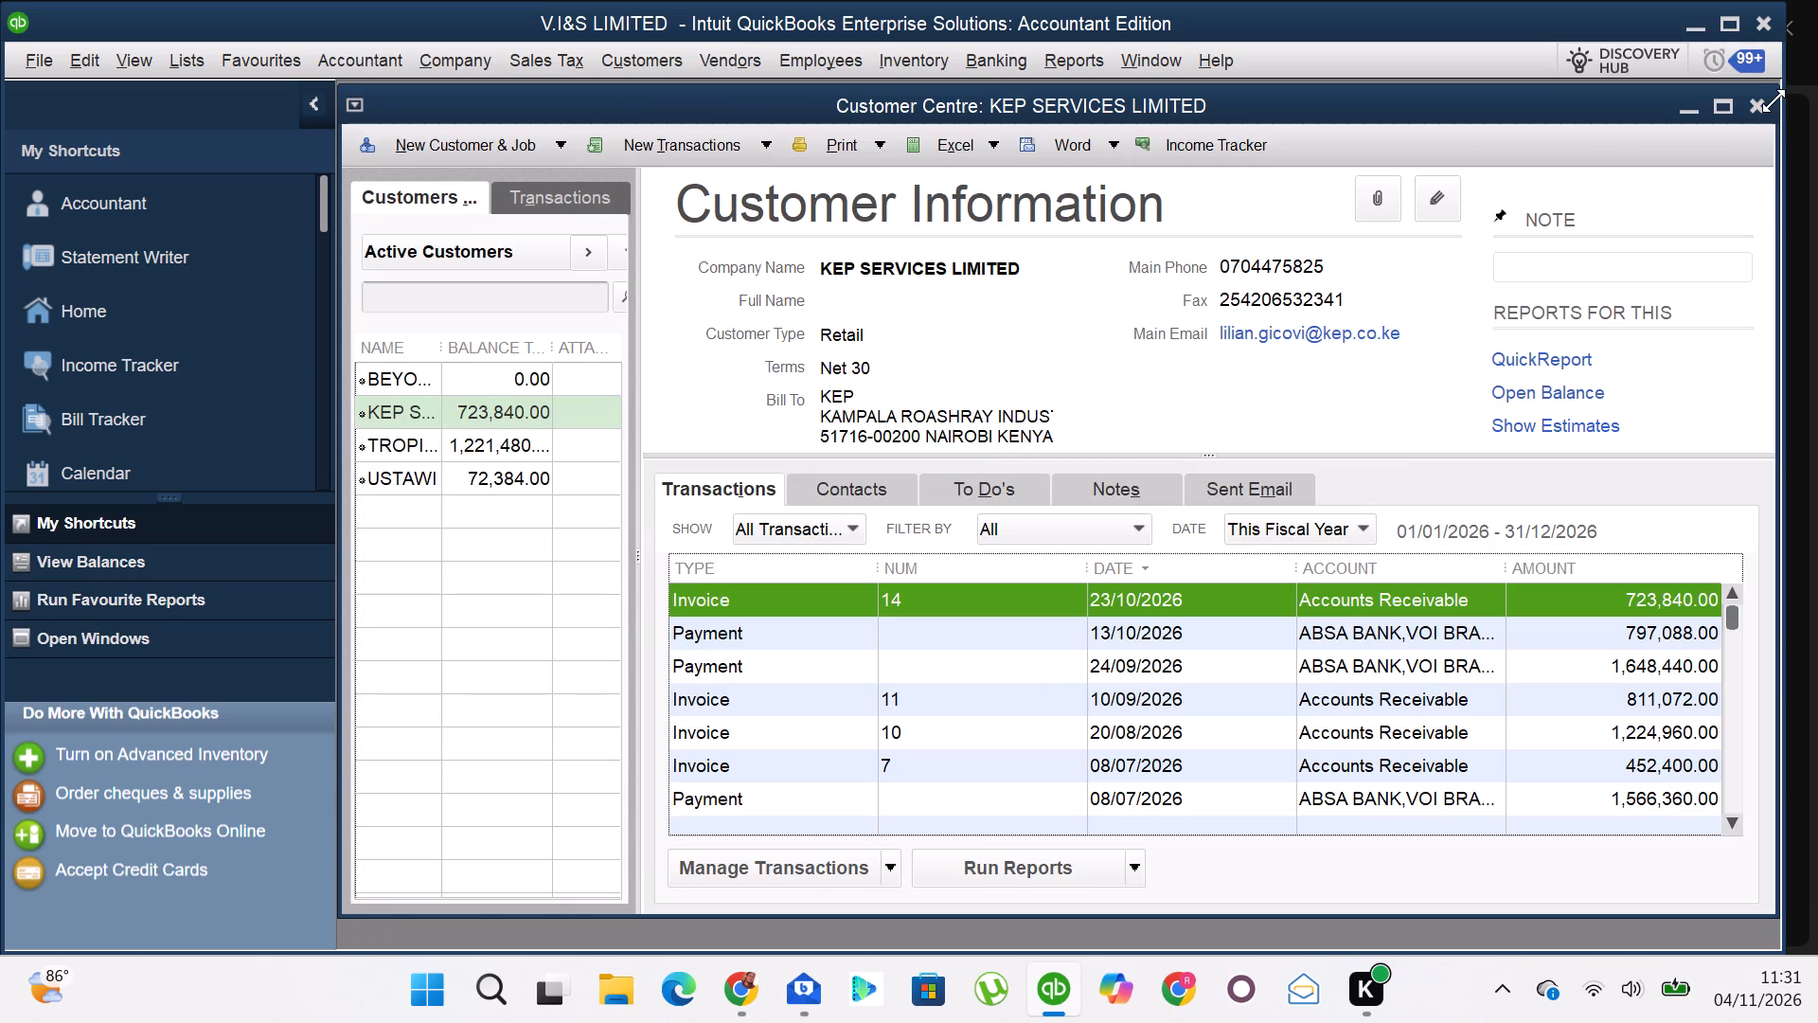
pyautogui.click(1749, 107)
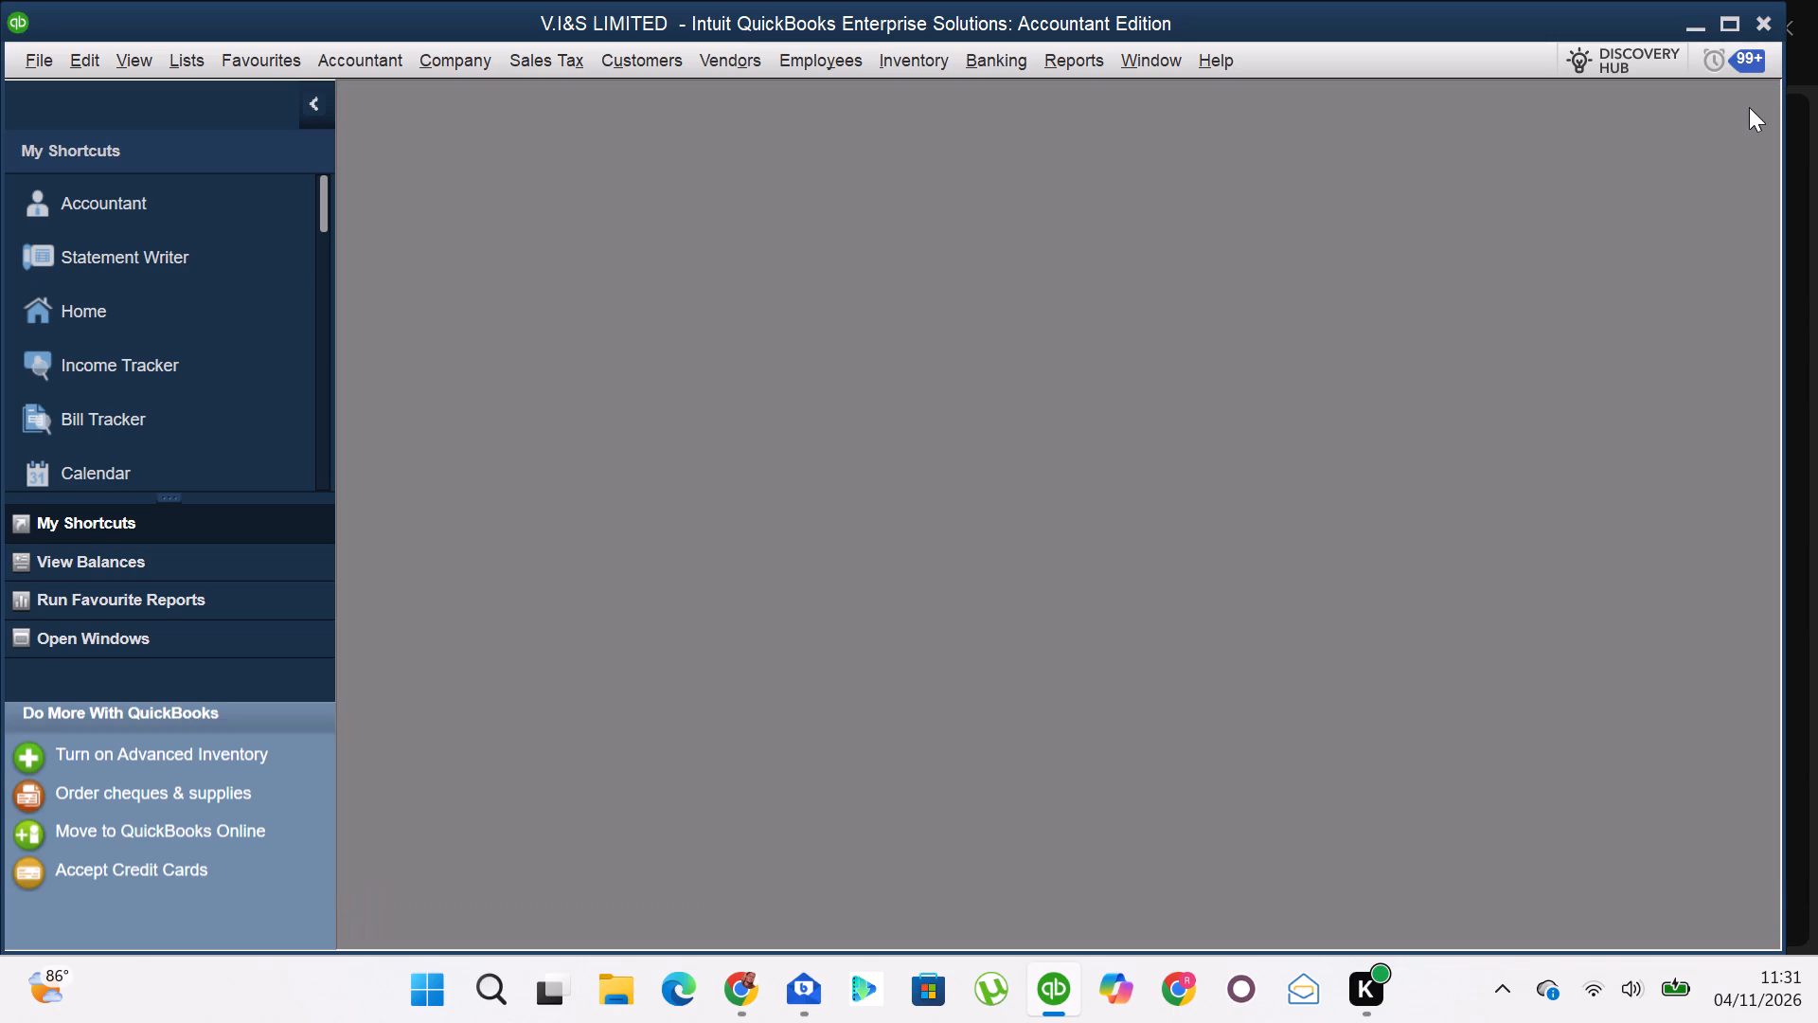